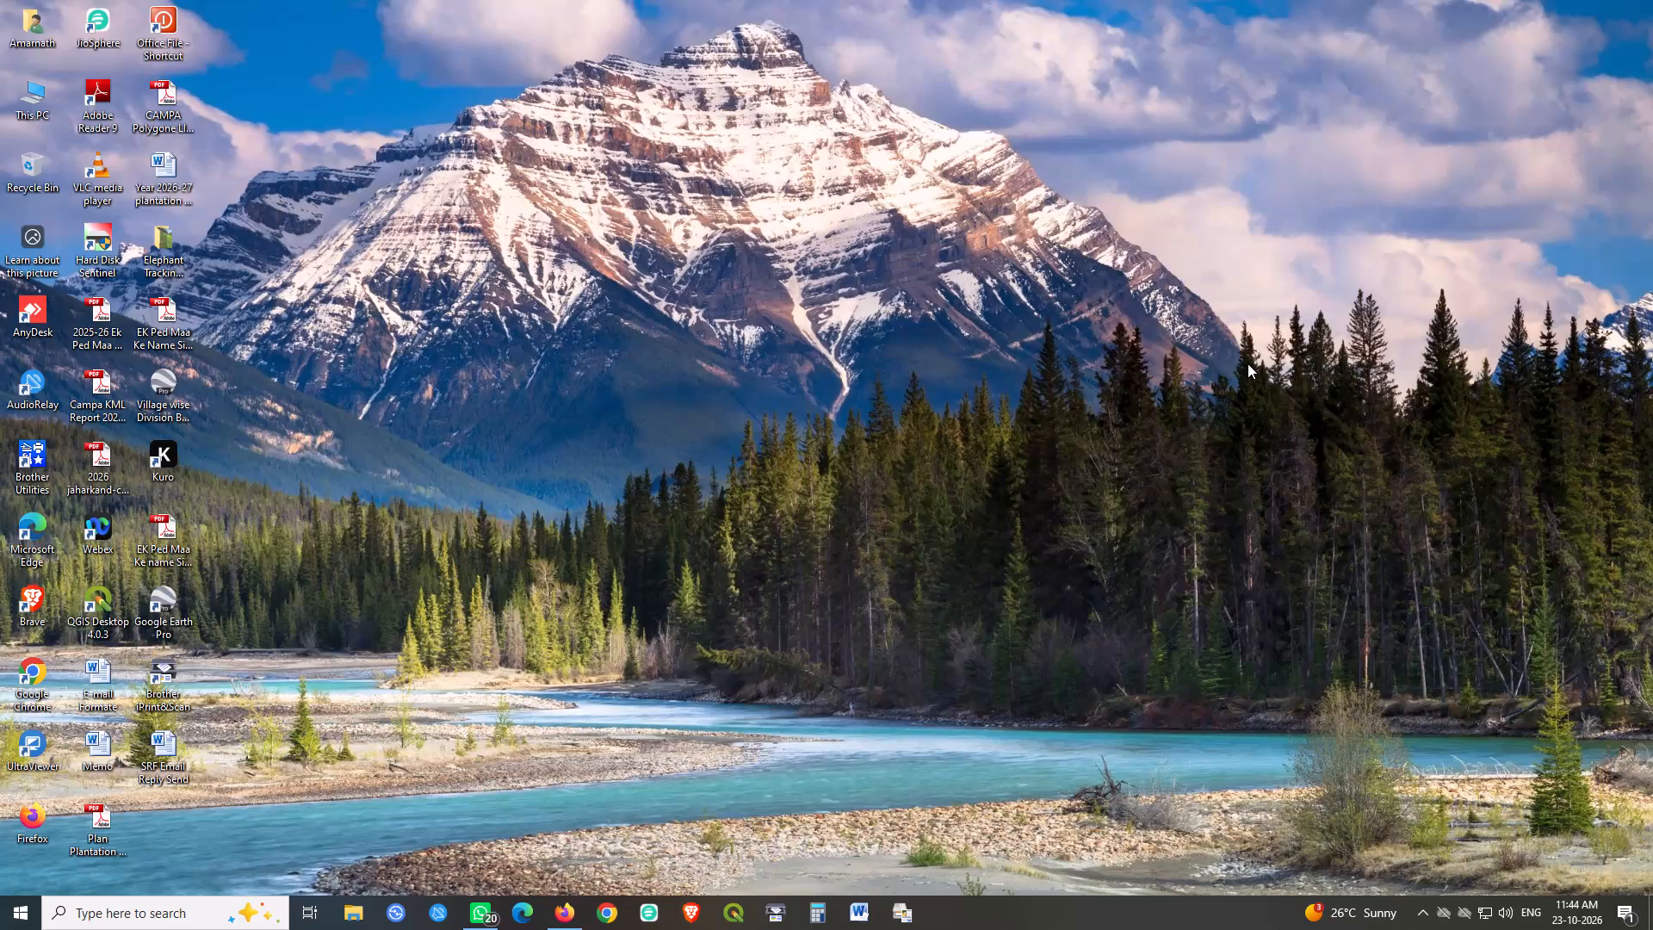
Start Word, dismiss the activation notice, and open the recent document "forwading Wildlife QPR".
left_click(865, 917)
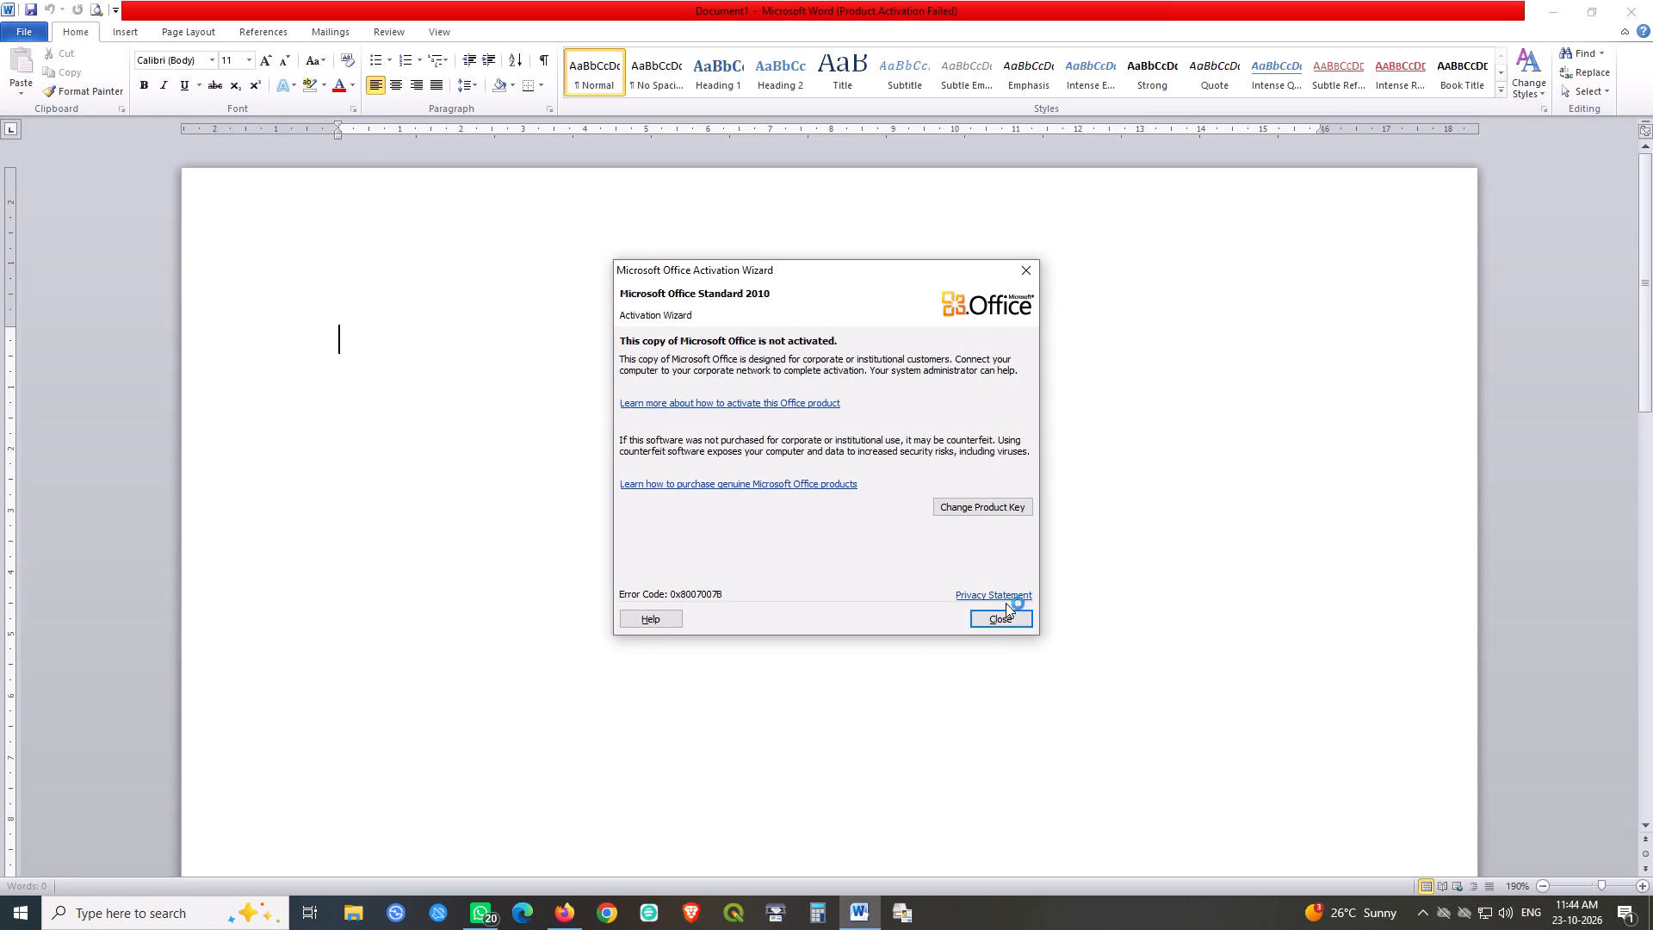
left_click(1006, 620)
left_click(9, 3)
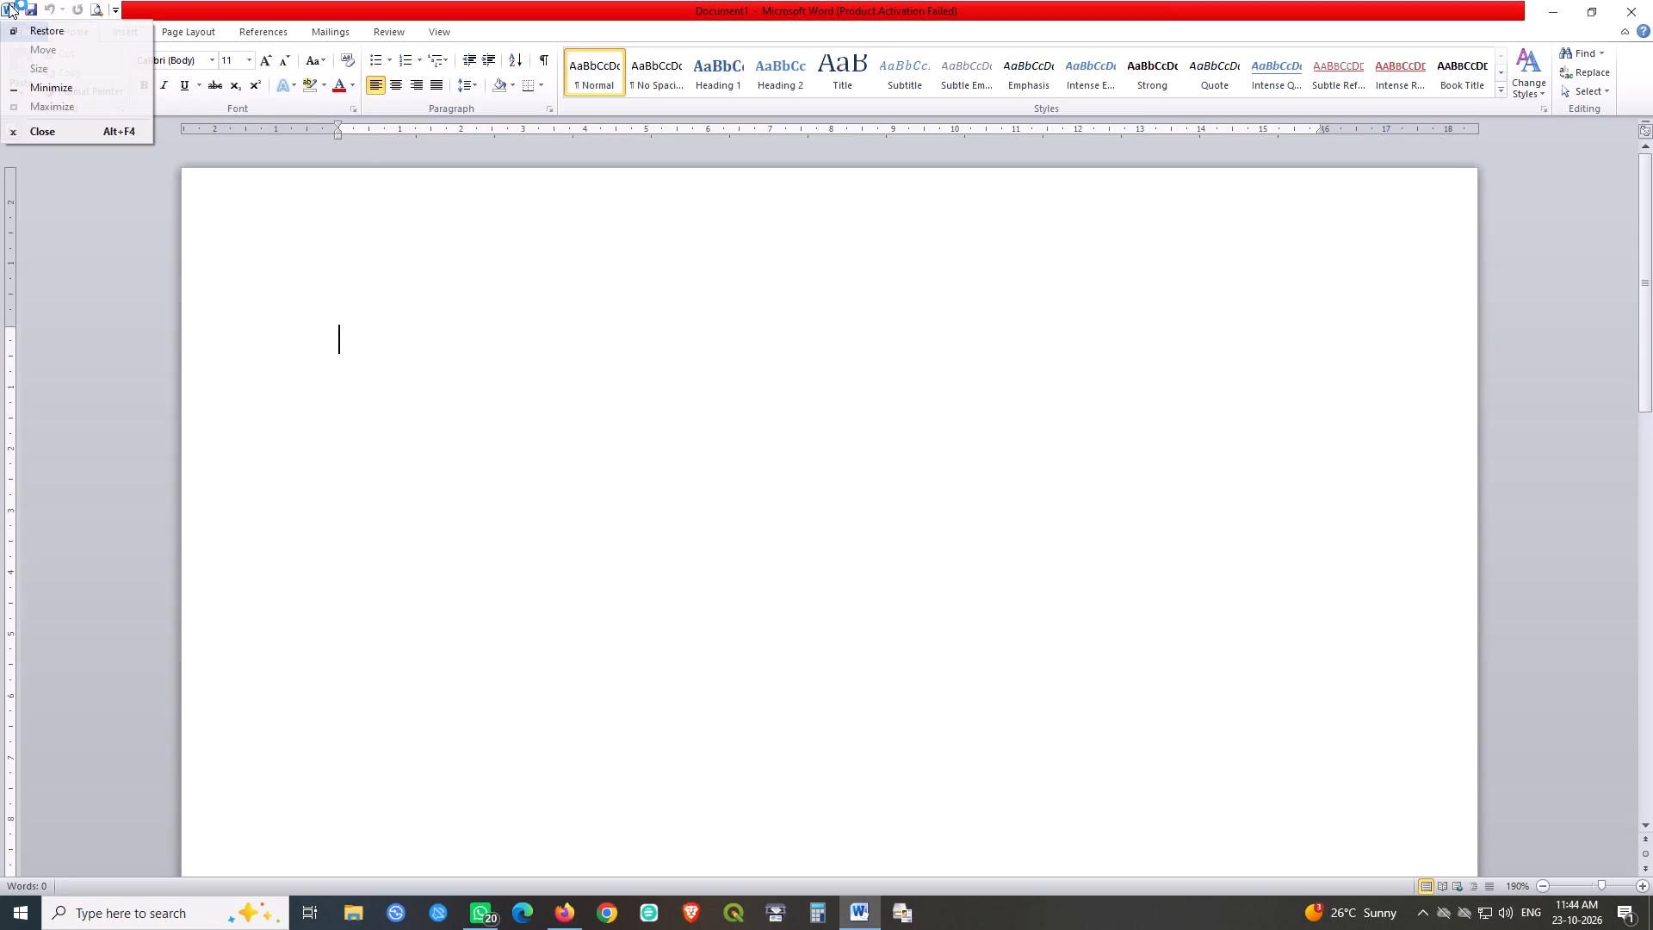
left_click(122, 333)
left_click(13, 26)
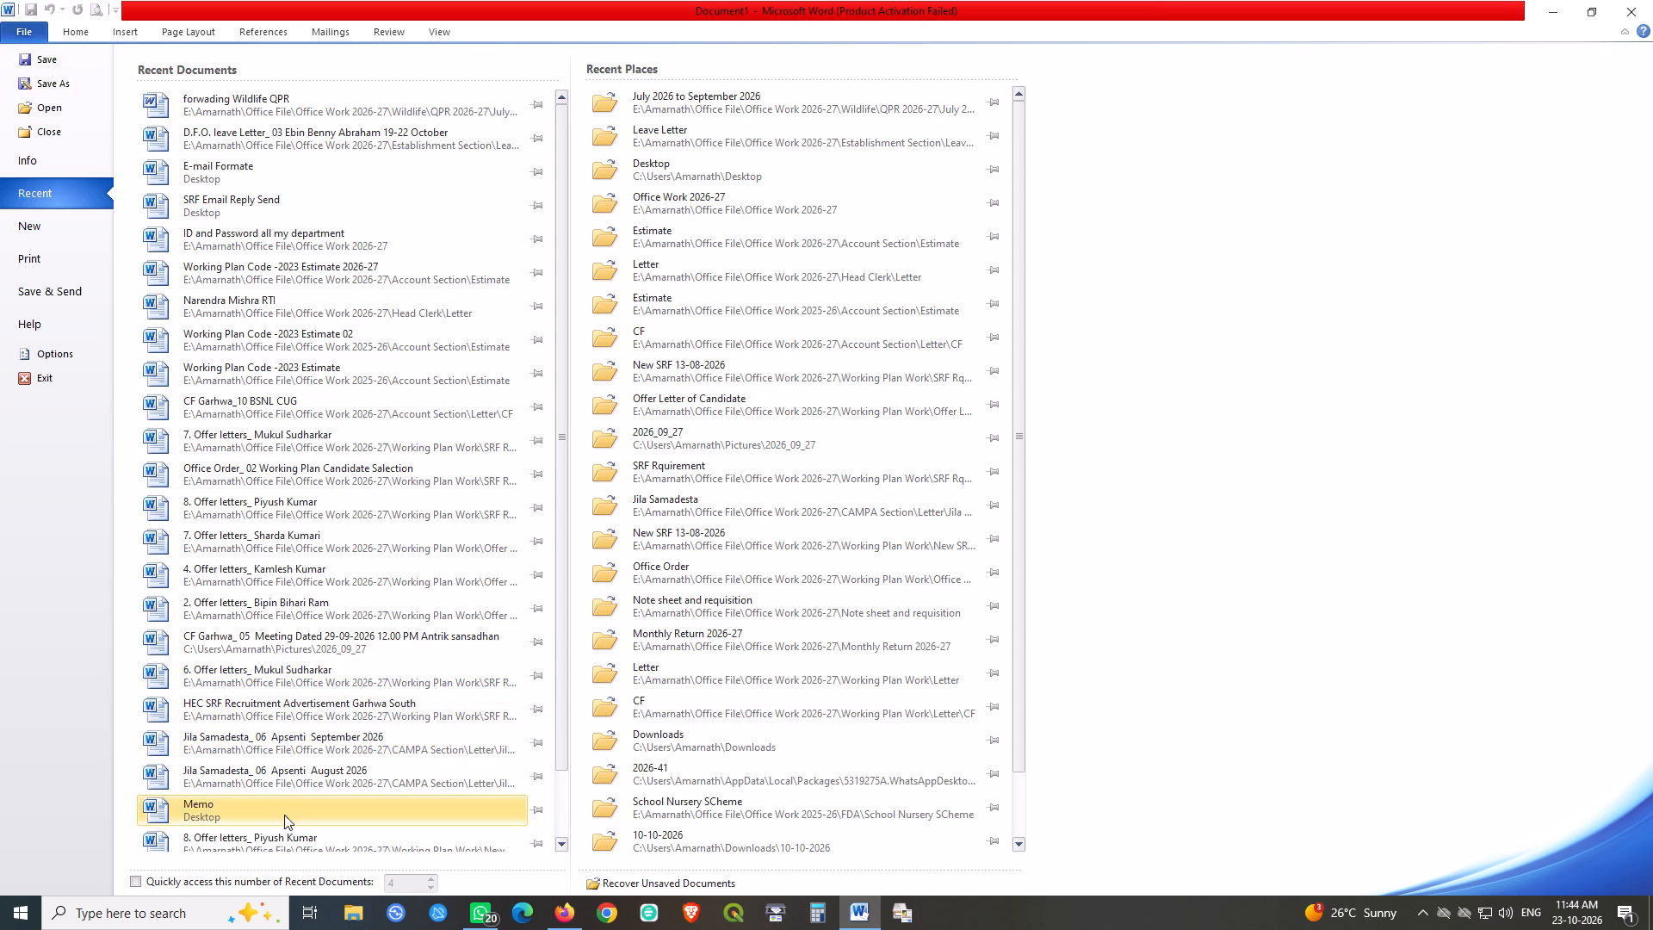
scroll(293, 773, "down", 2)
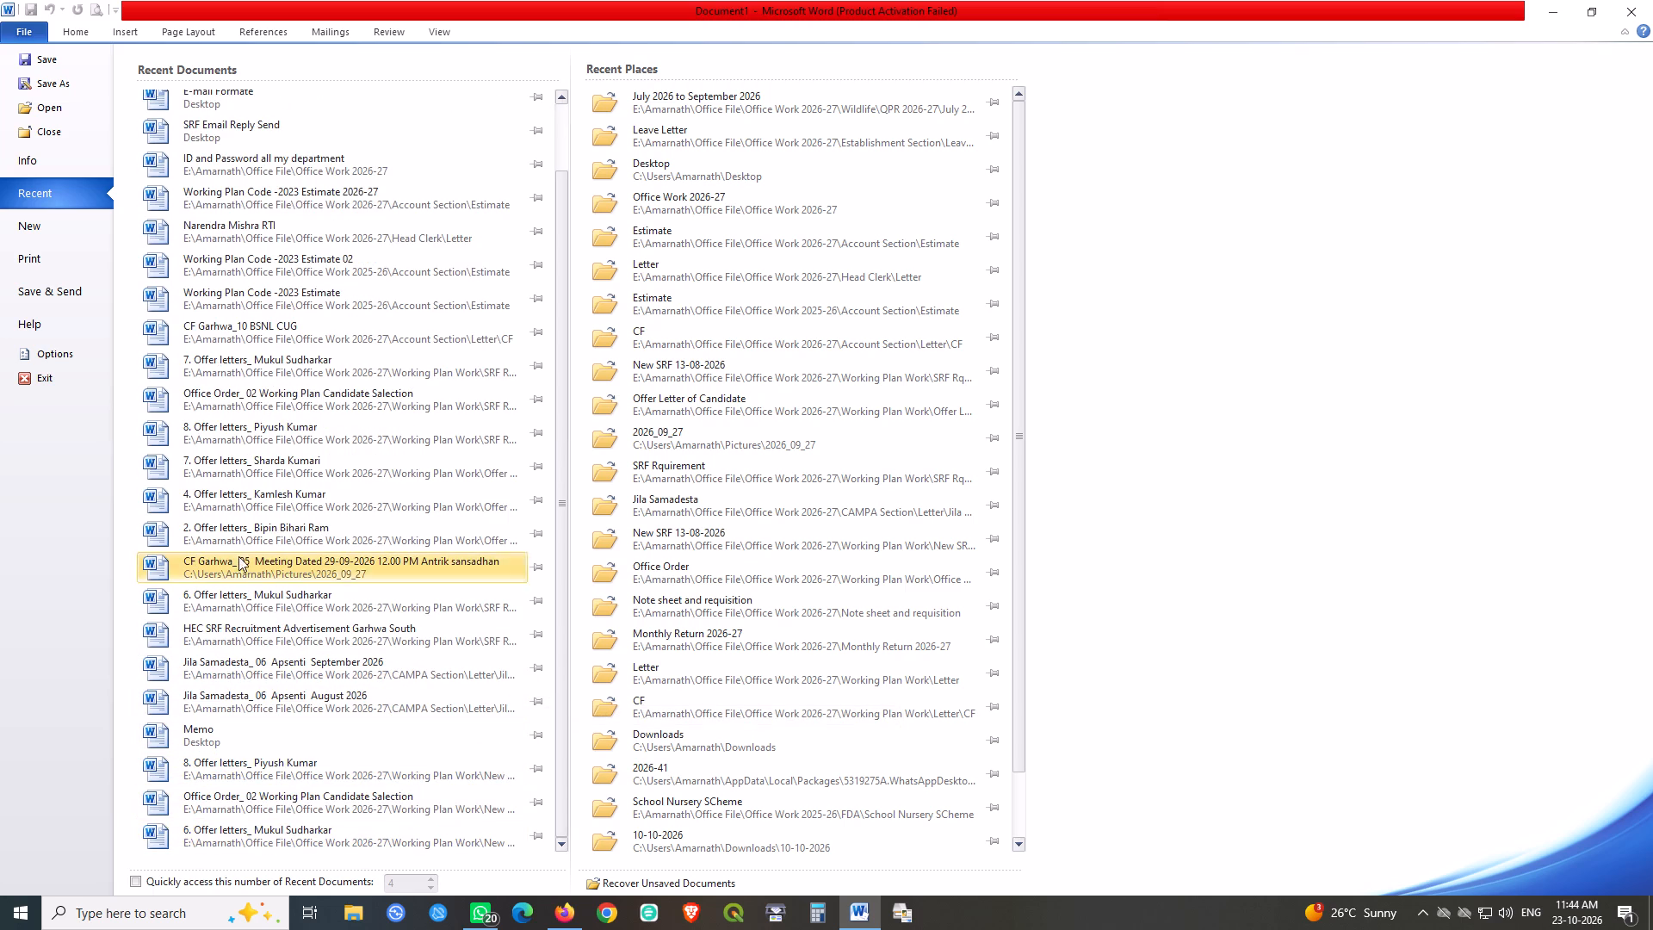
scroll(246, 237, "up", 4)
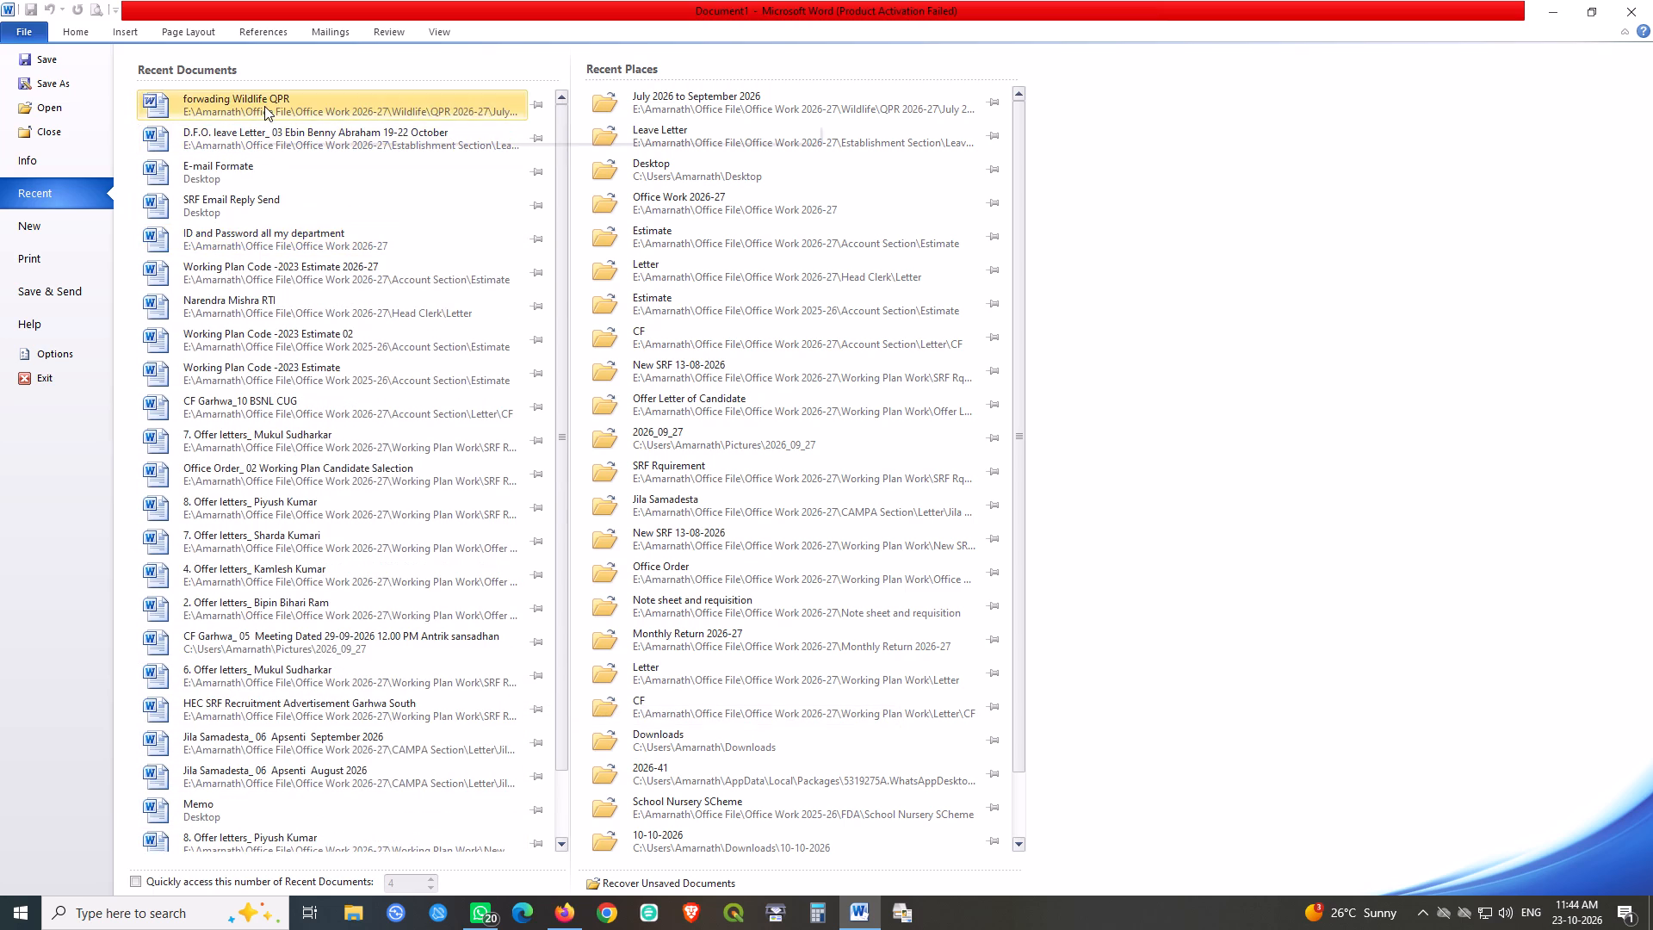
left_click(264, 106)
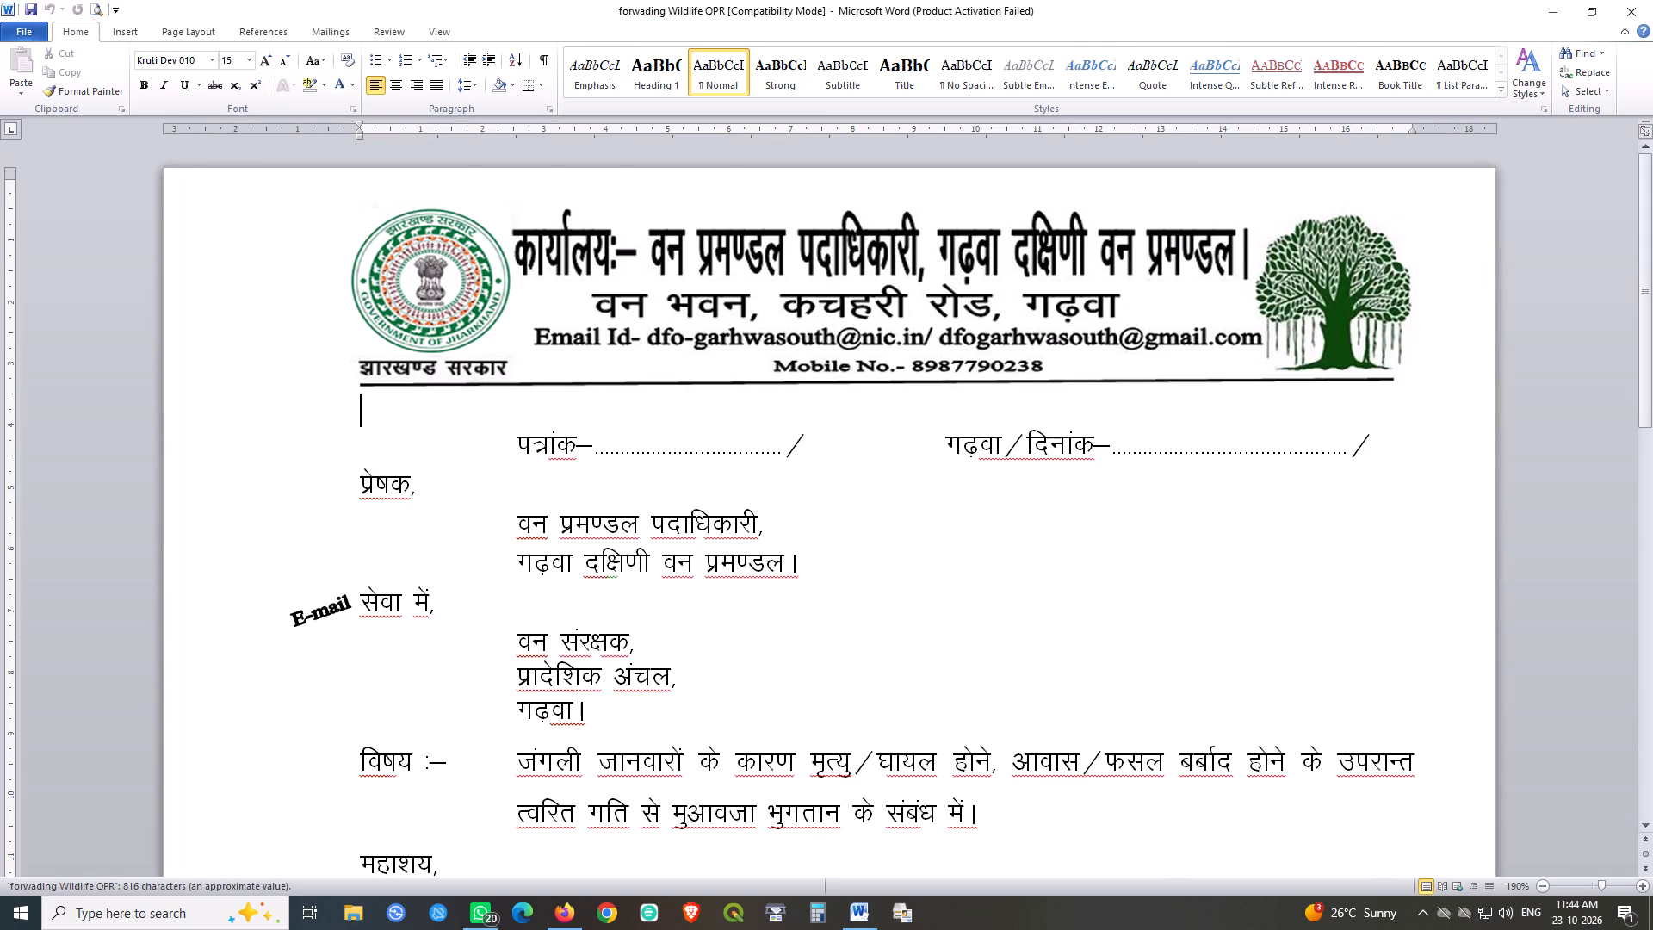
Look through the Wildlife QPR forwarding letter down to its copy-to section and signature, and close it.
scroll(648, 506, "down", 3)
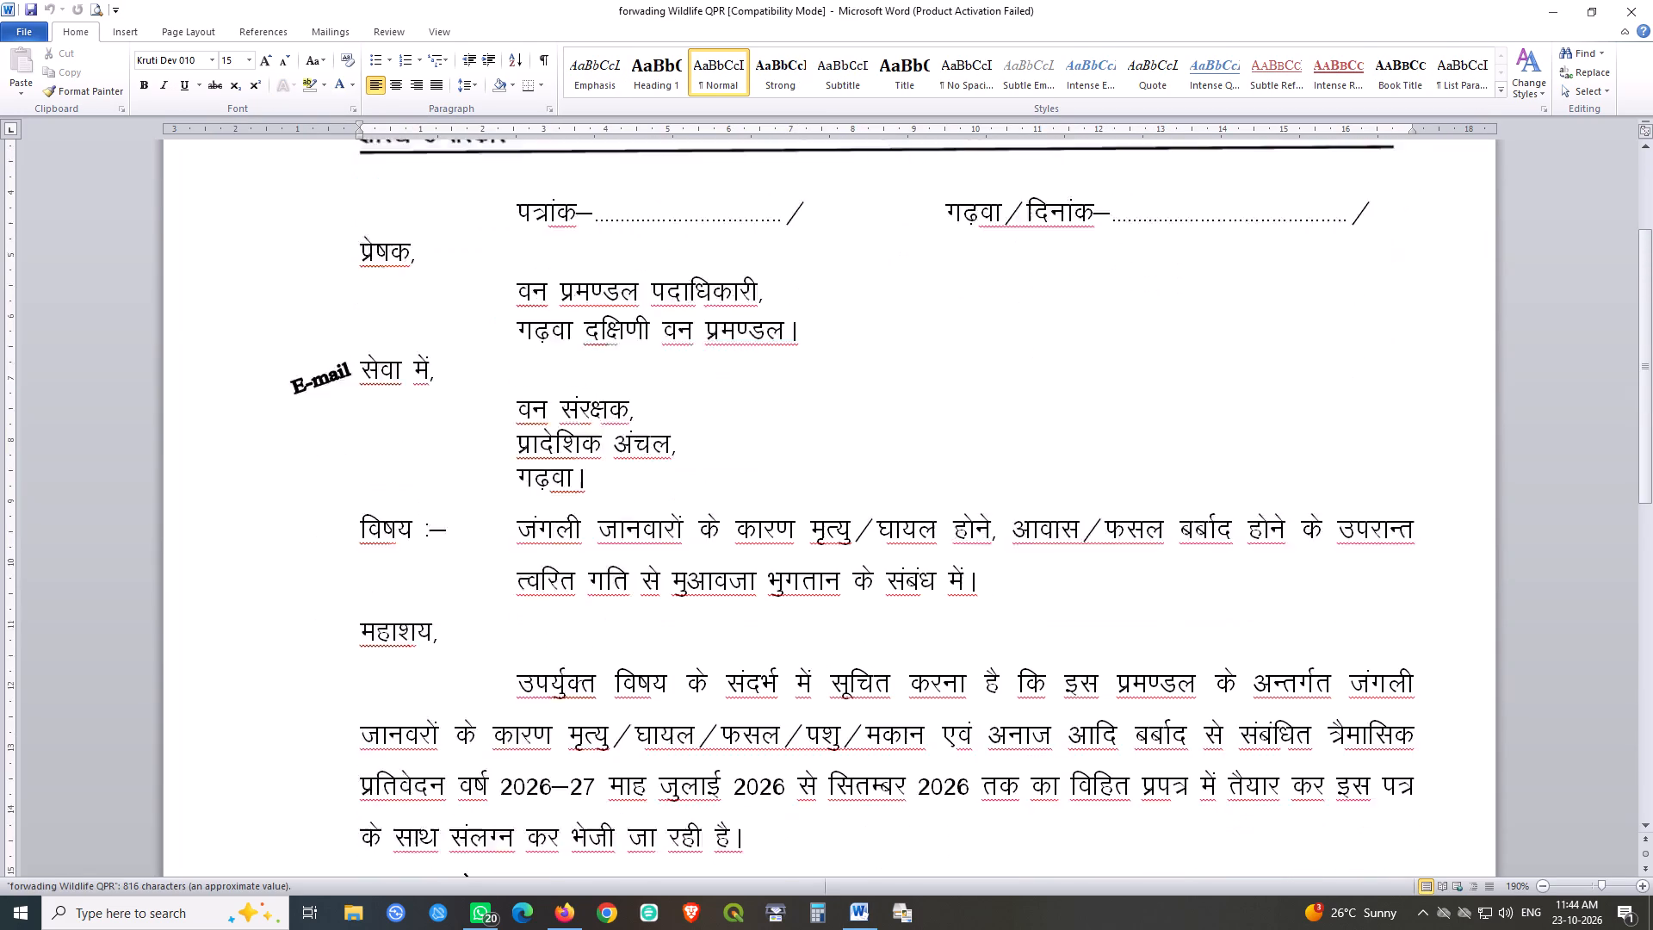
scroll(648, 506, "down", 9)
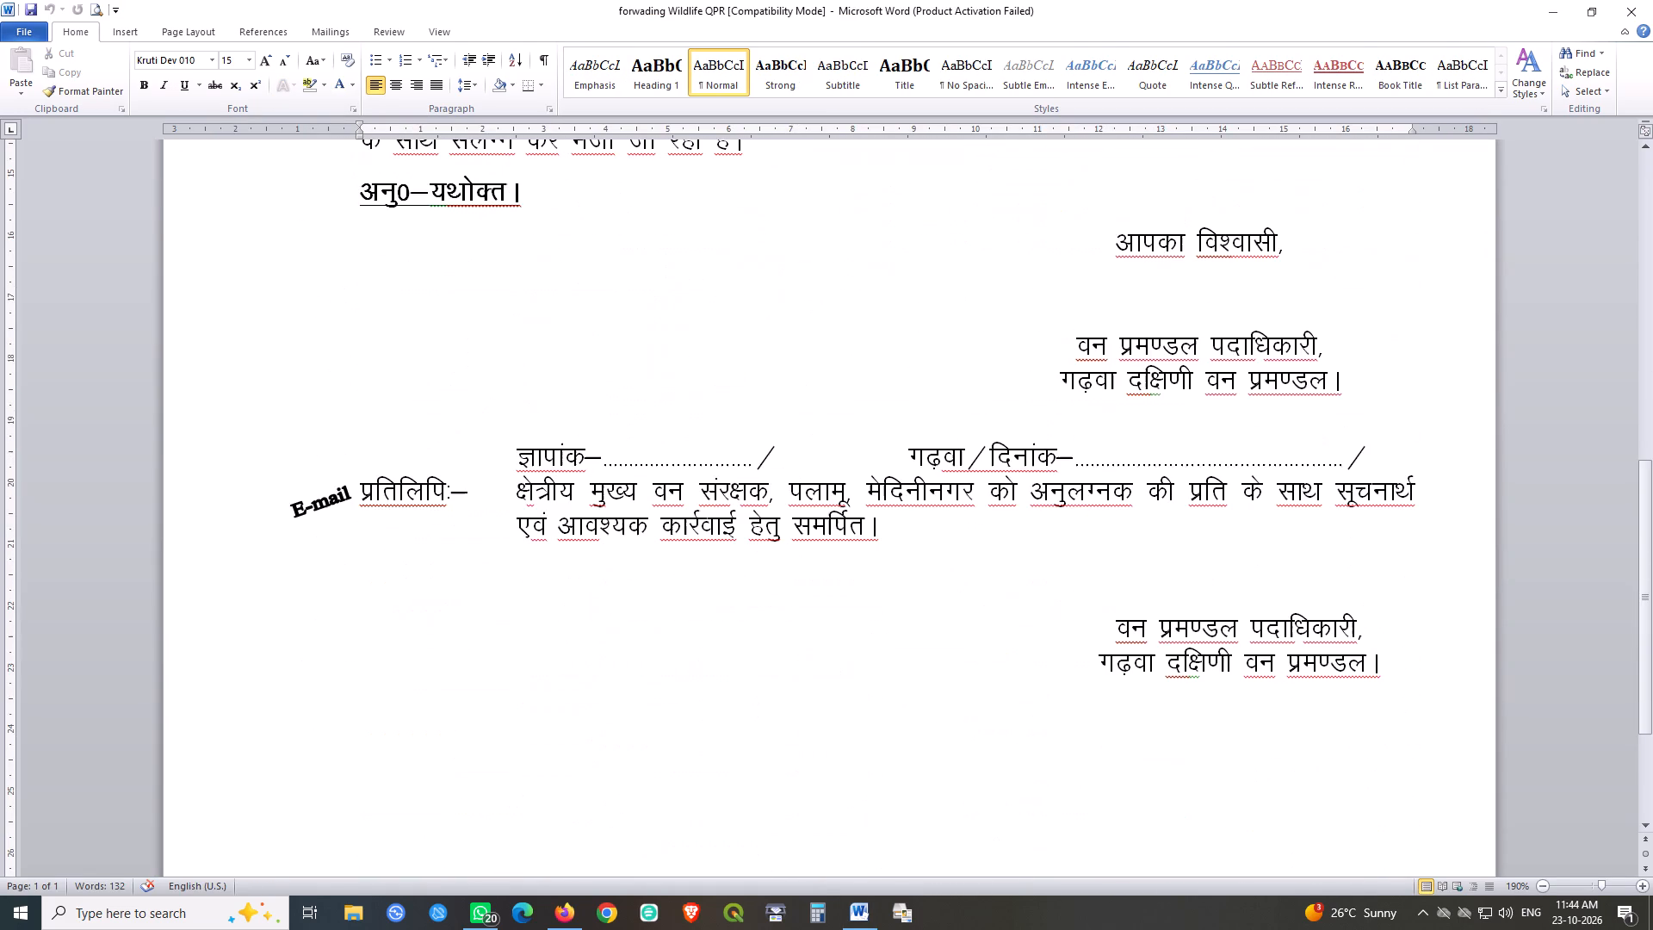
left_click(1629, 7)
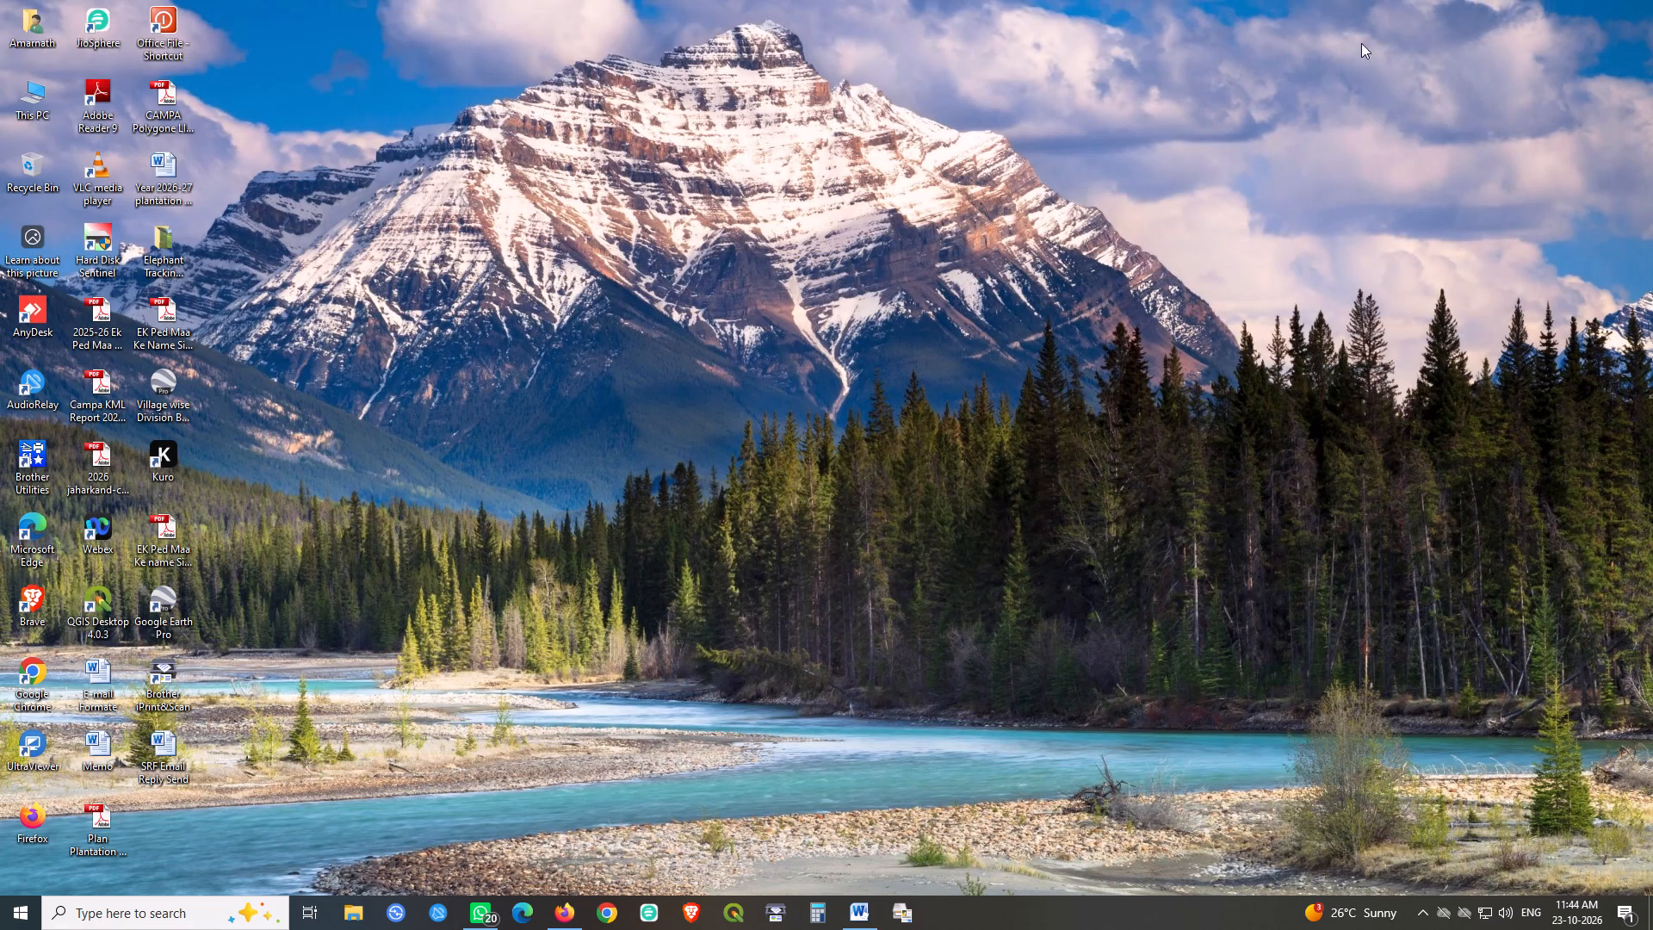
Switch to File Explorer and open the Office Work 2026-27 folder inside Office File on drive E.
double_click(46, 97)
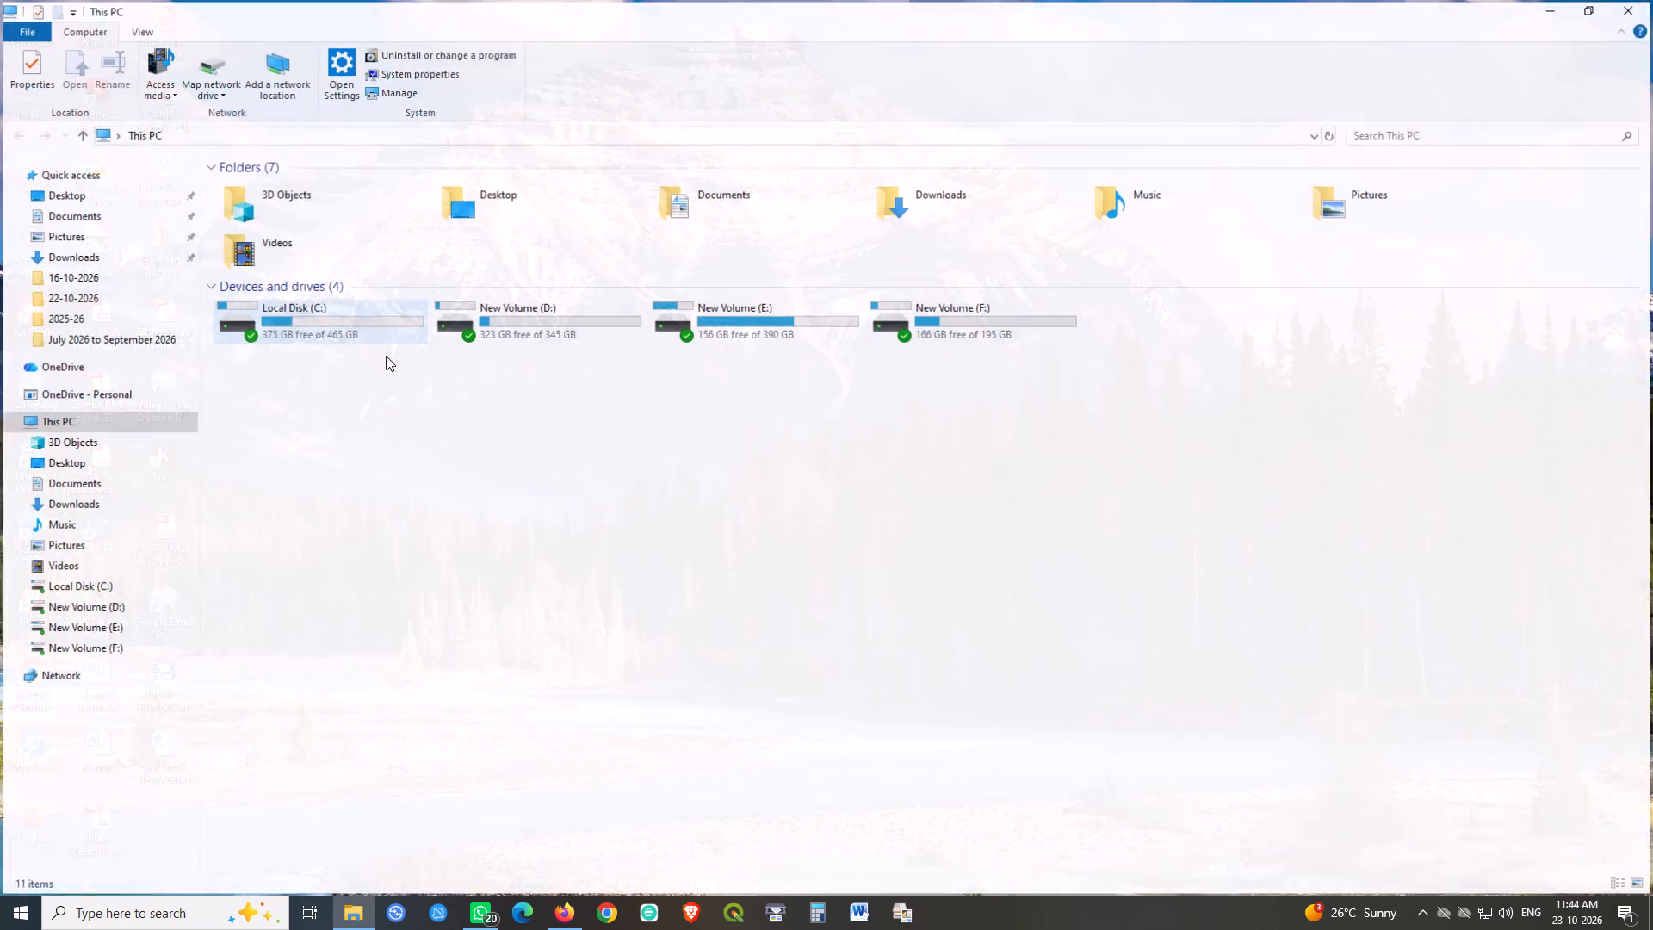
double_click(726, 325)
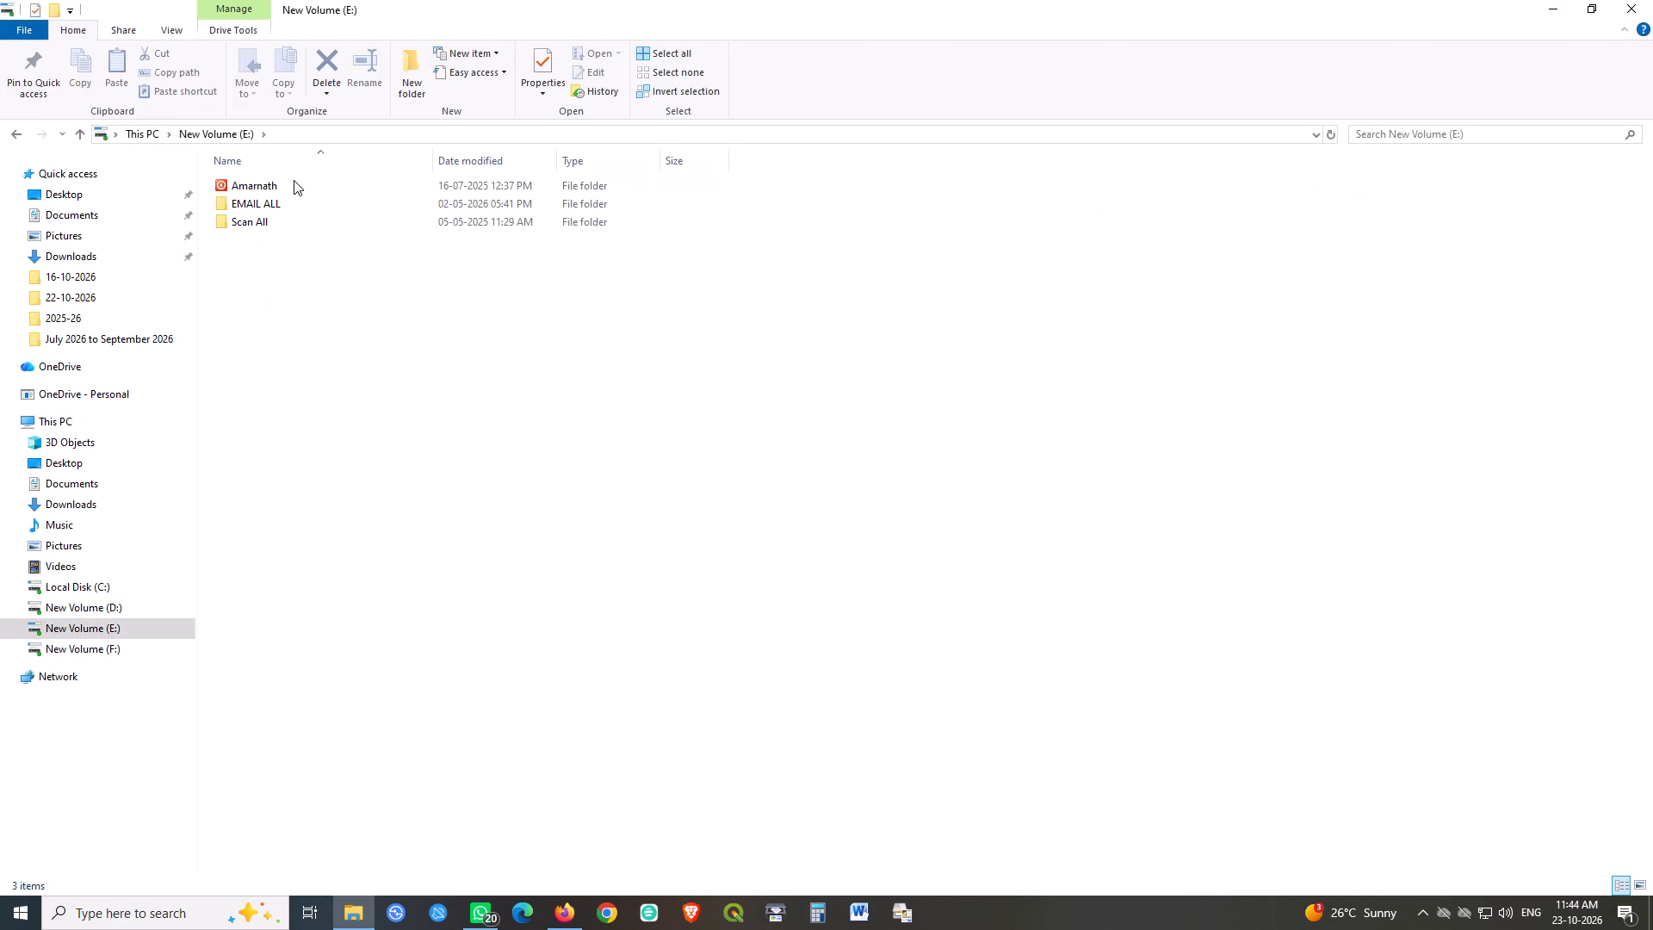
double_click(294, 180)
double_click(266, 185)
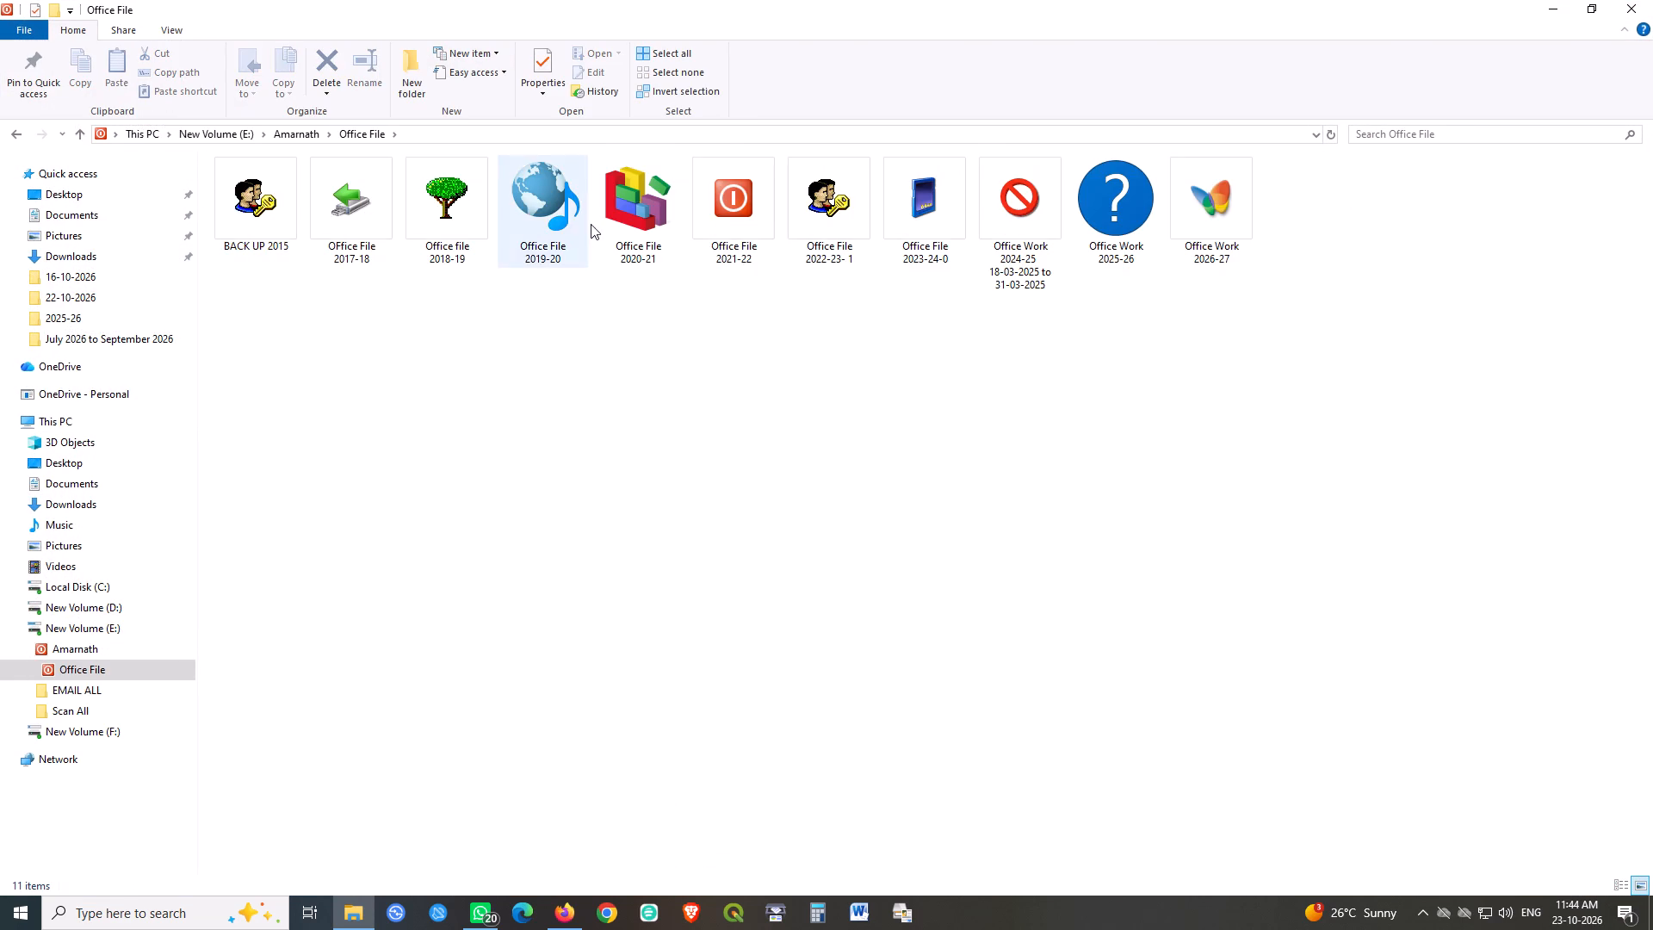
double_click(1213, 217)
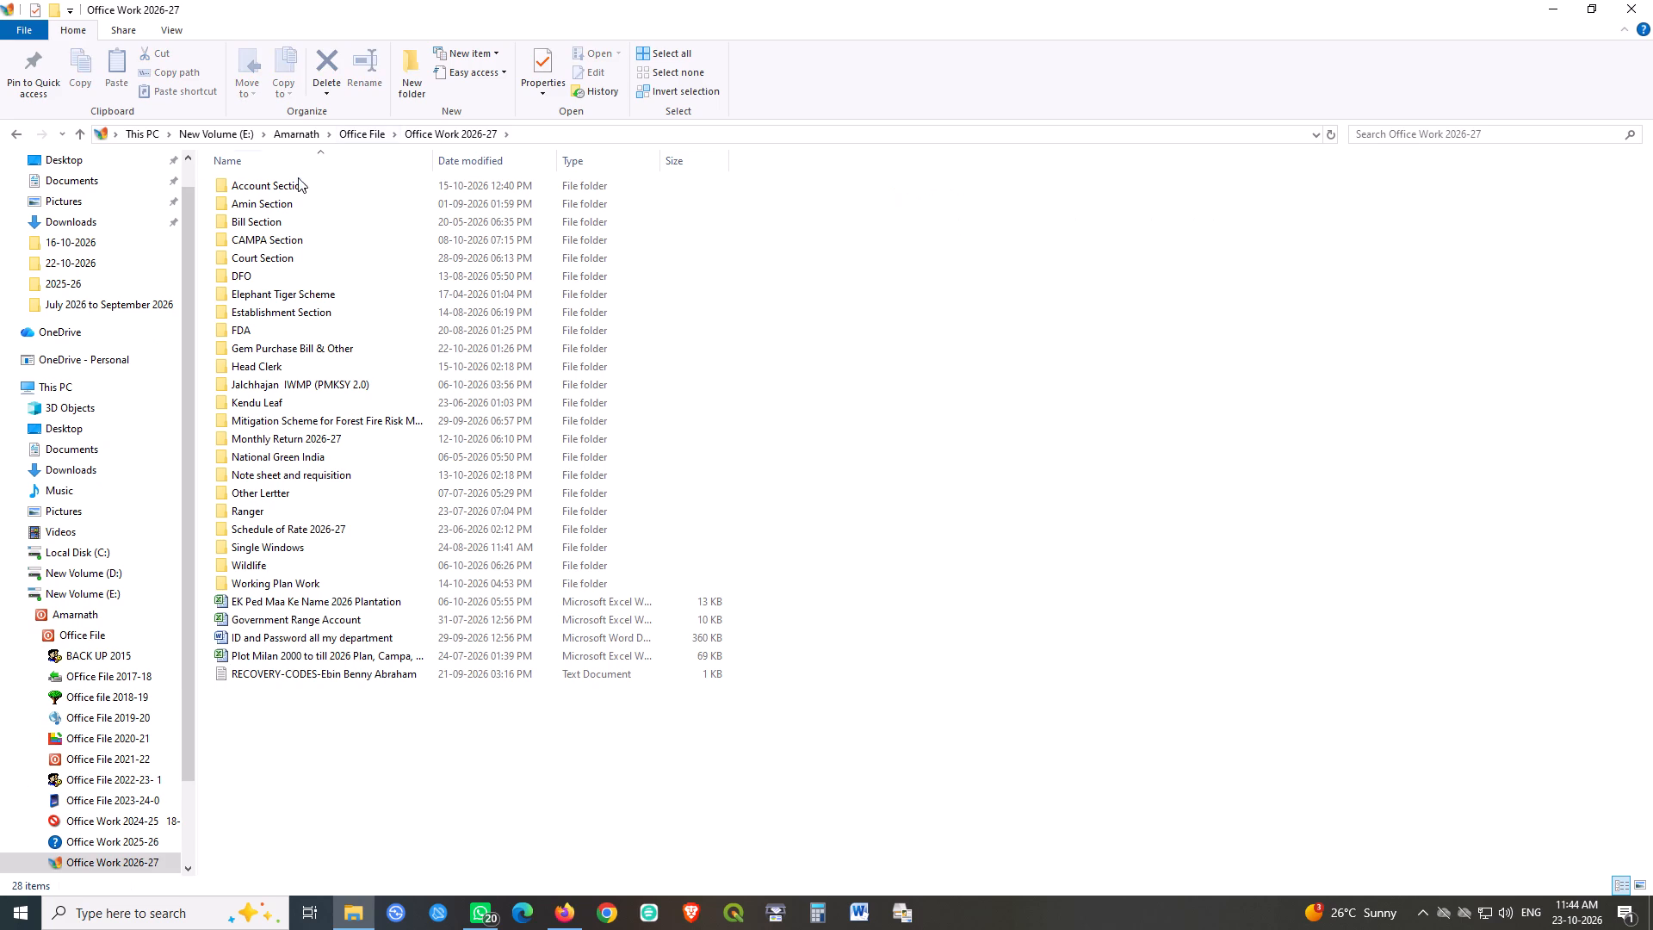
Check the letters in the Wildlife folder's Letter > CF Gahrwa subfolder, and return to Office Work 2026-27.
key("w")
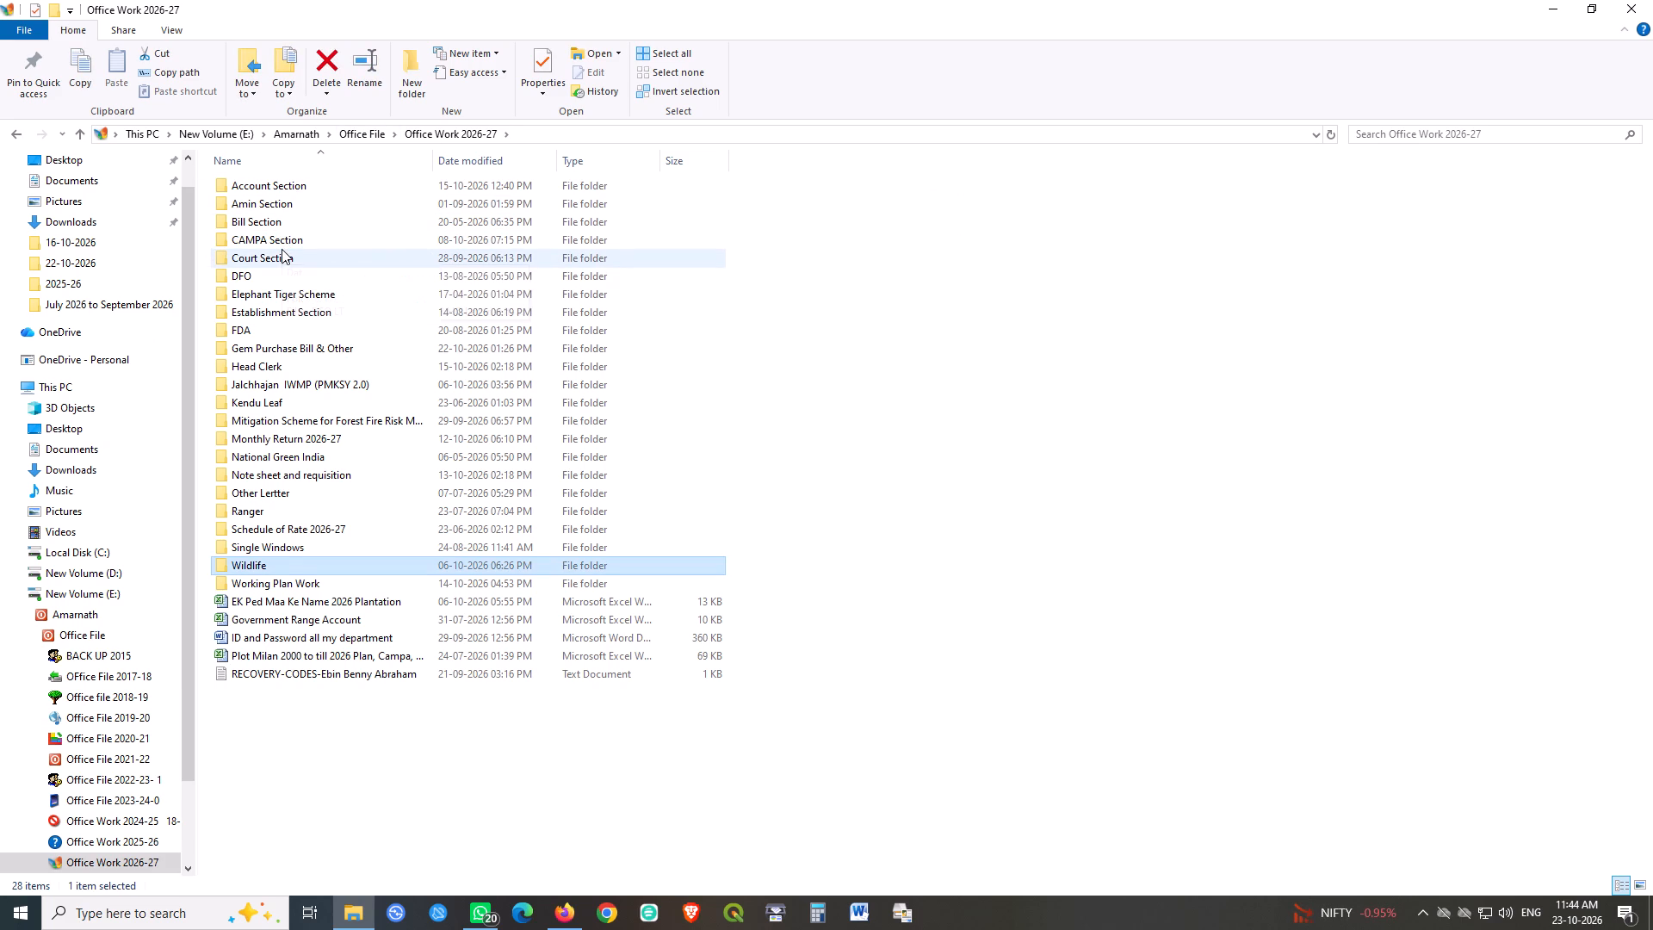
double_click(291, 560)
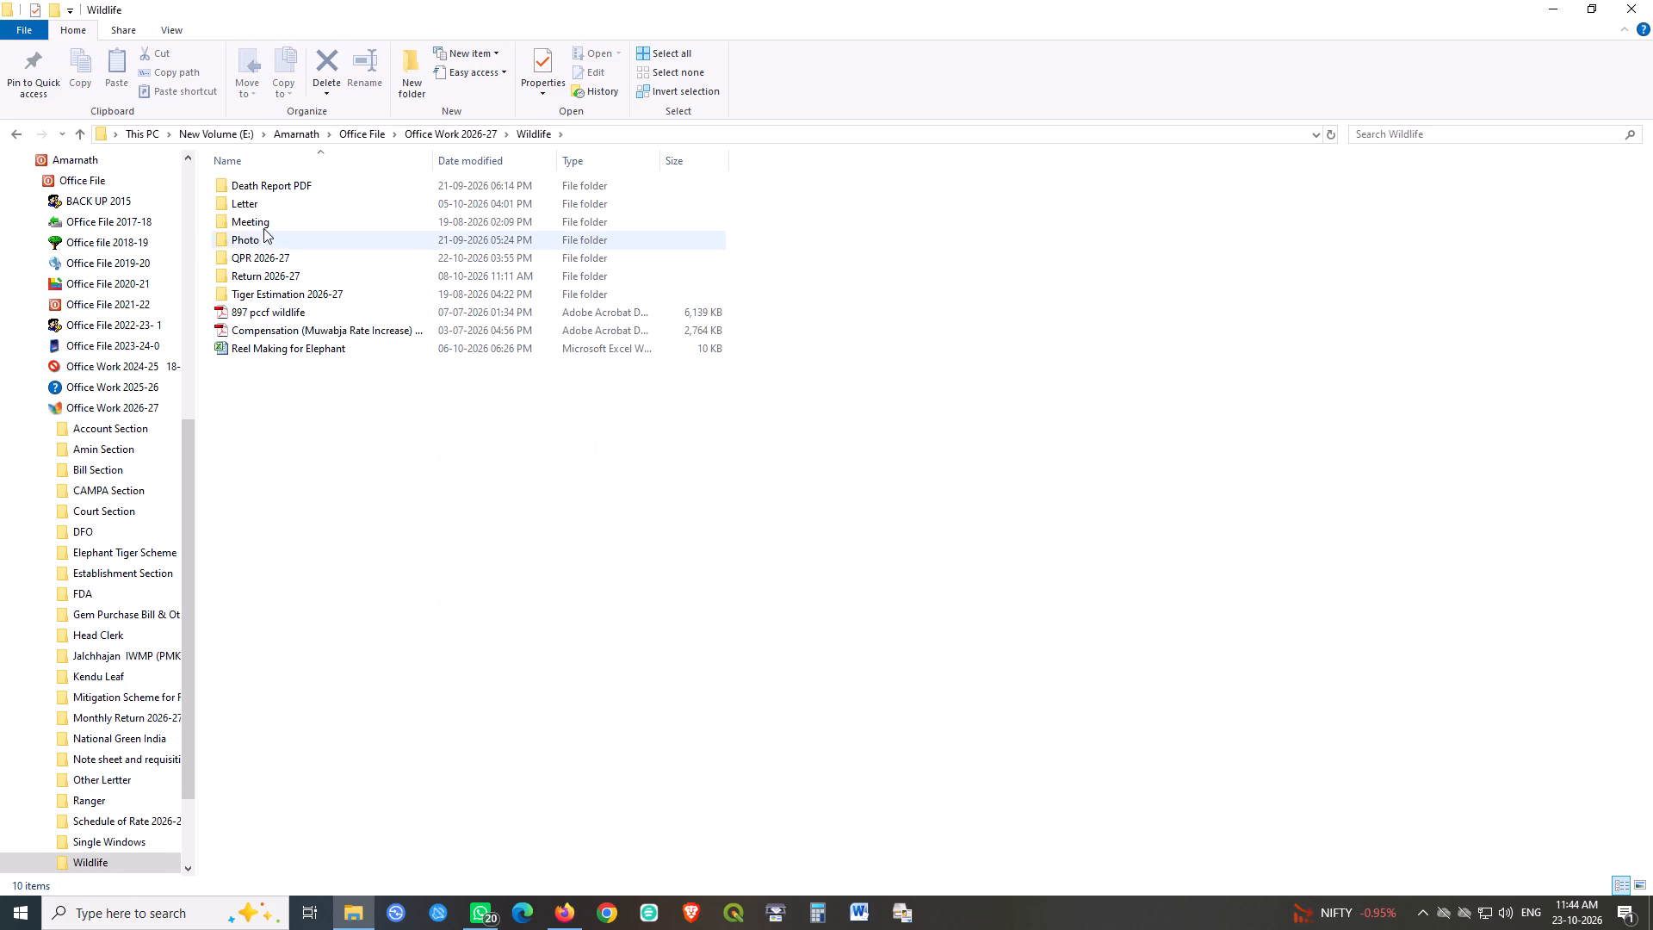
double_click(273, 197)
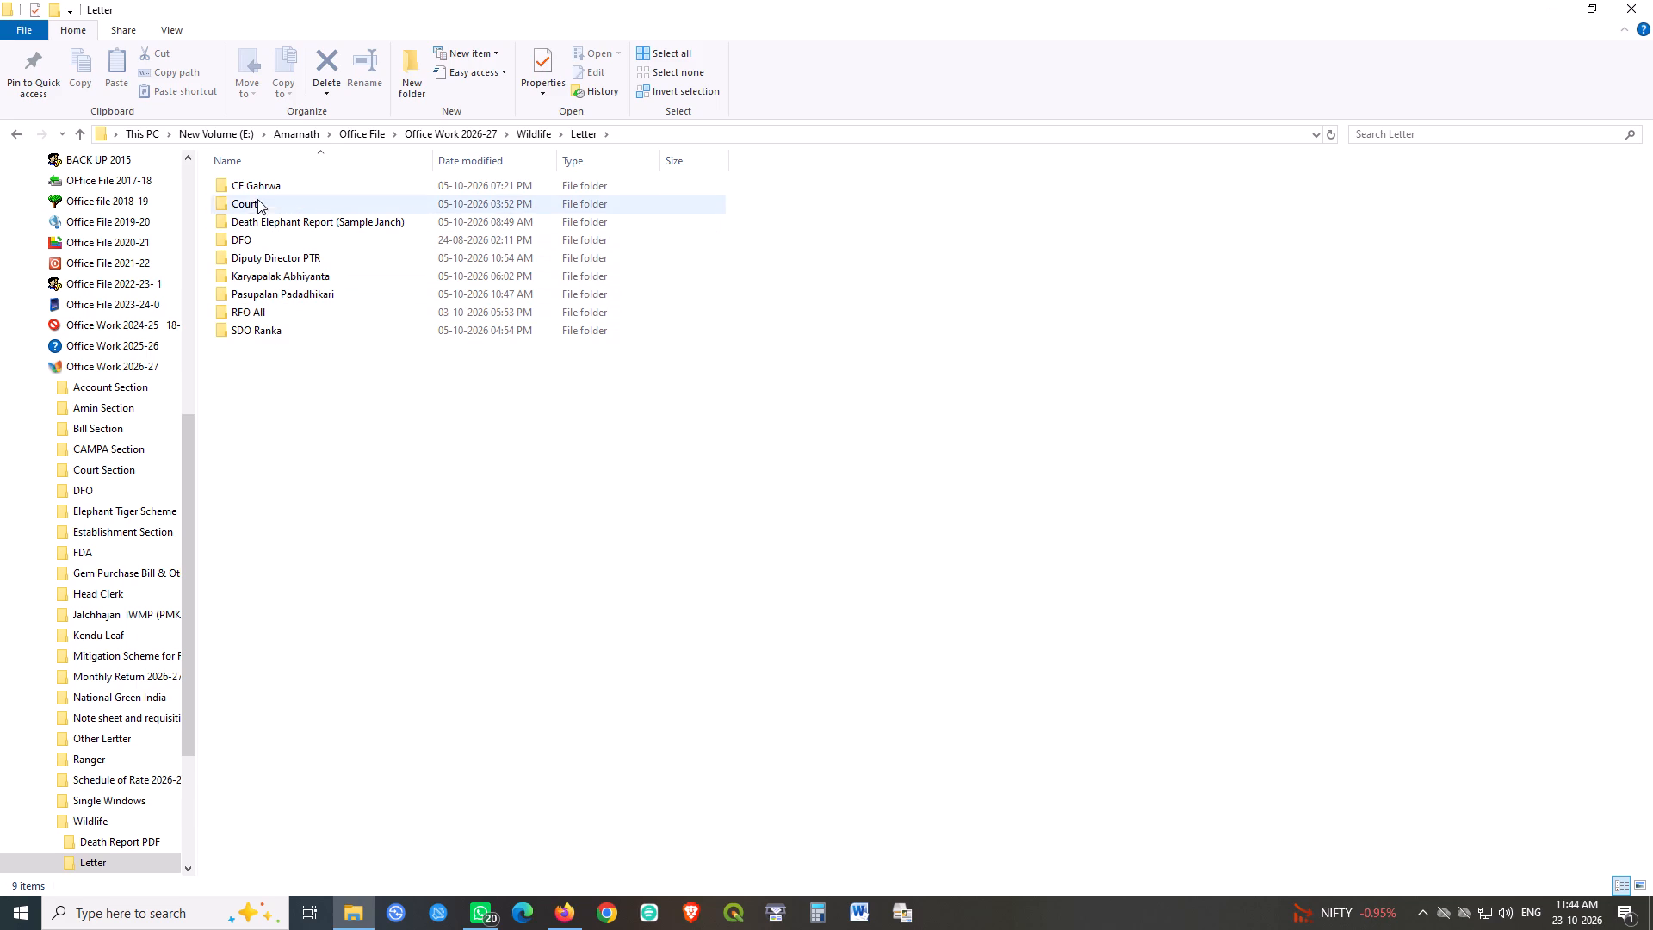
double_click(257, 188)
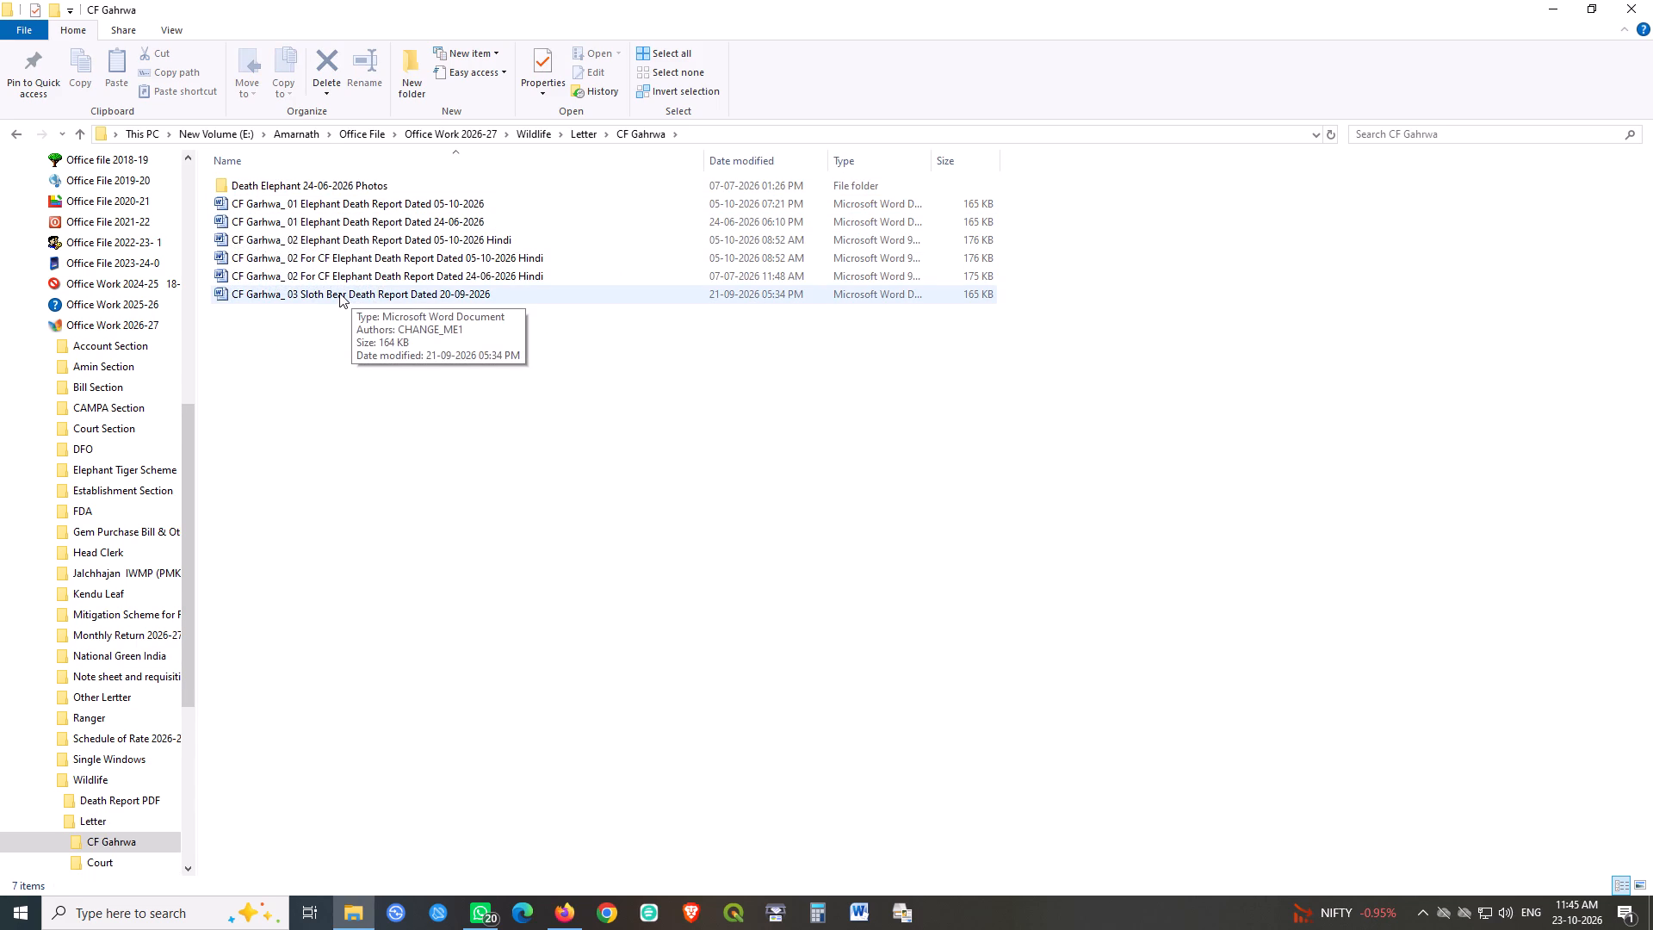
key("BackSpace")
key("BackSpace")
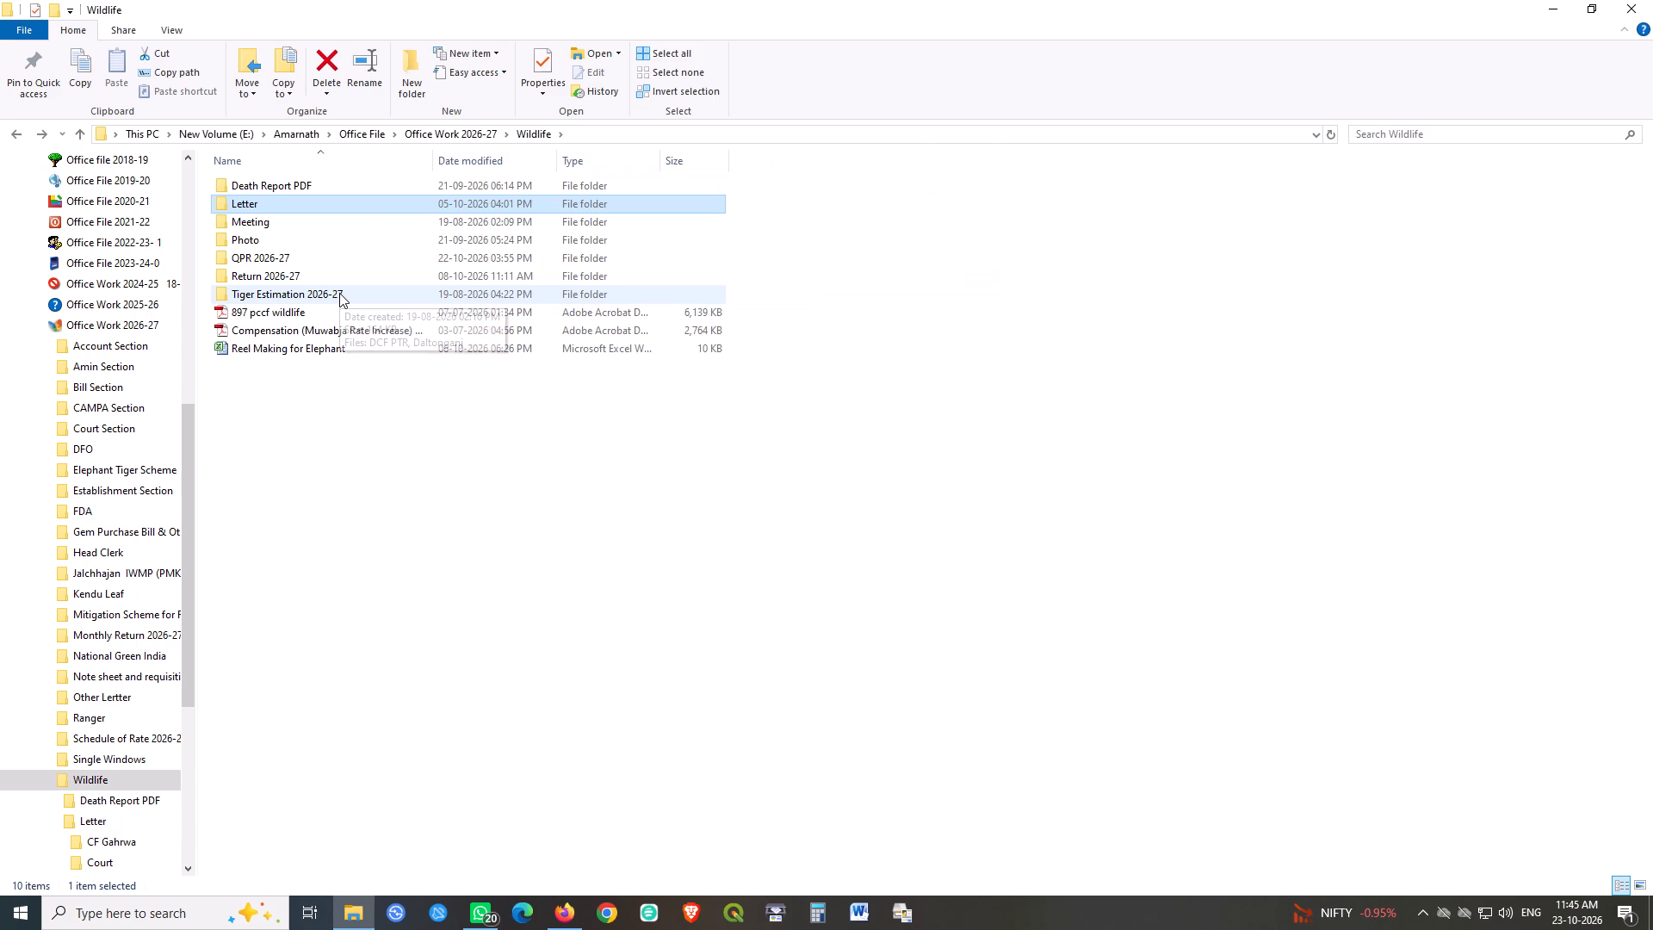
key("BackSpace")
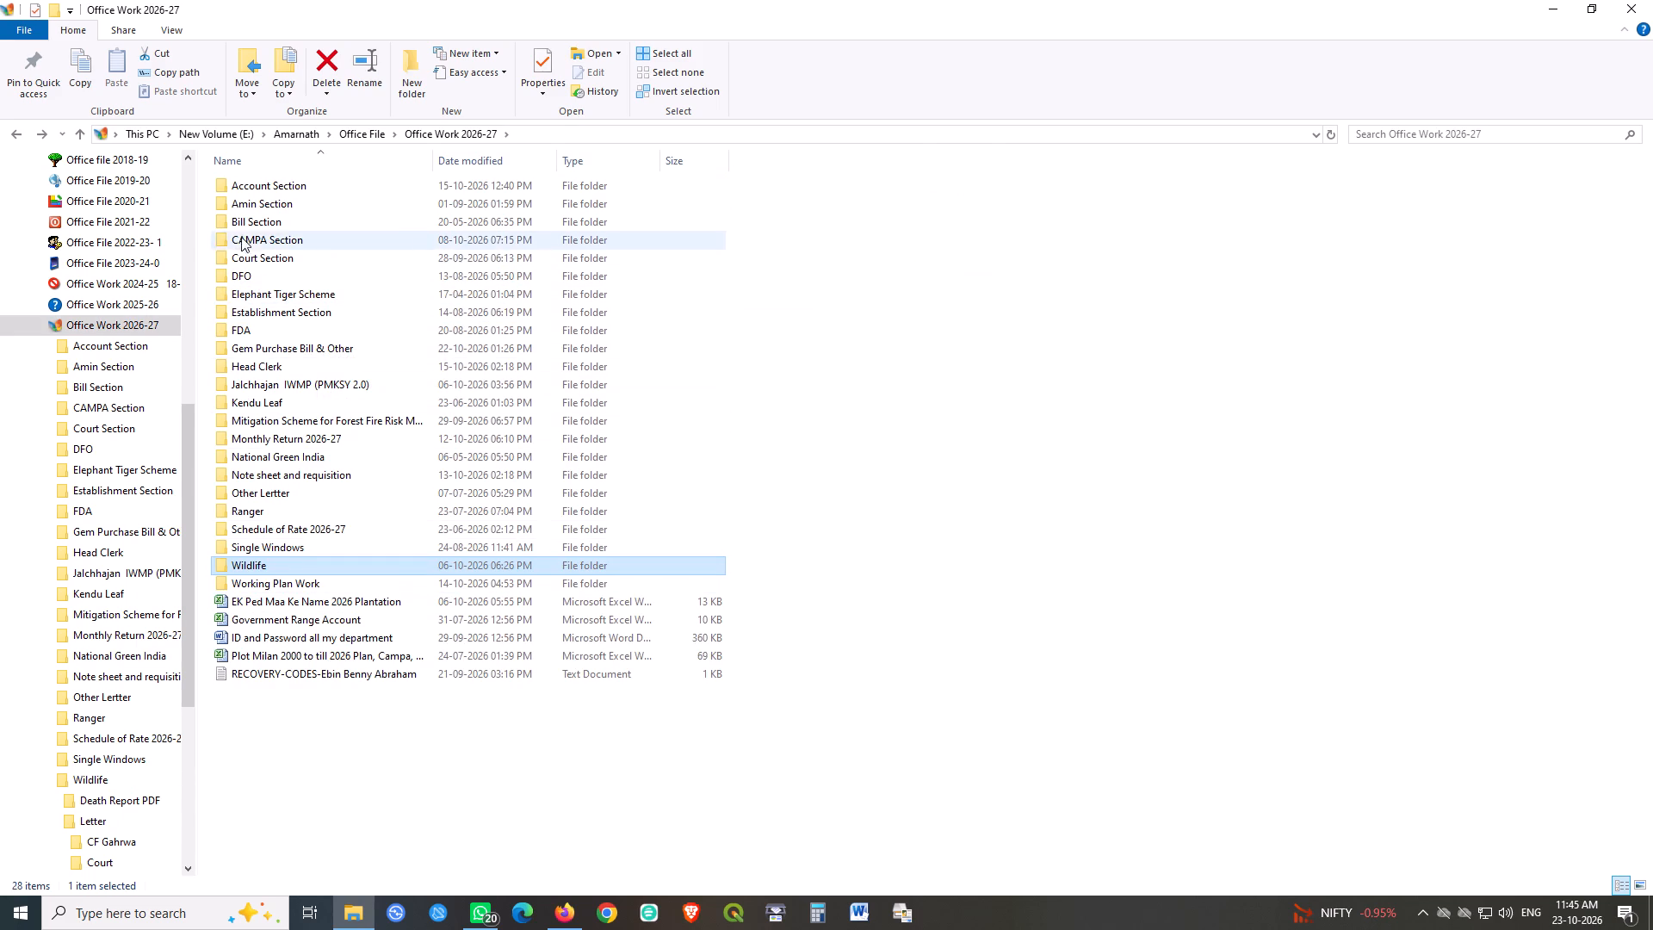
Open the Account Section folder's Letter > CF subfolder.
double_click(262, 187)
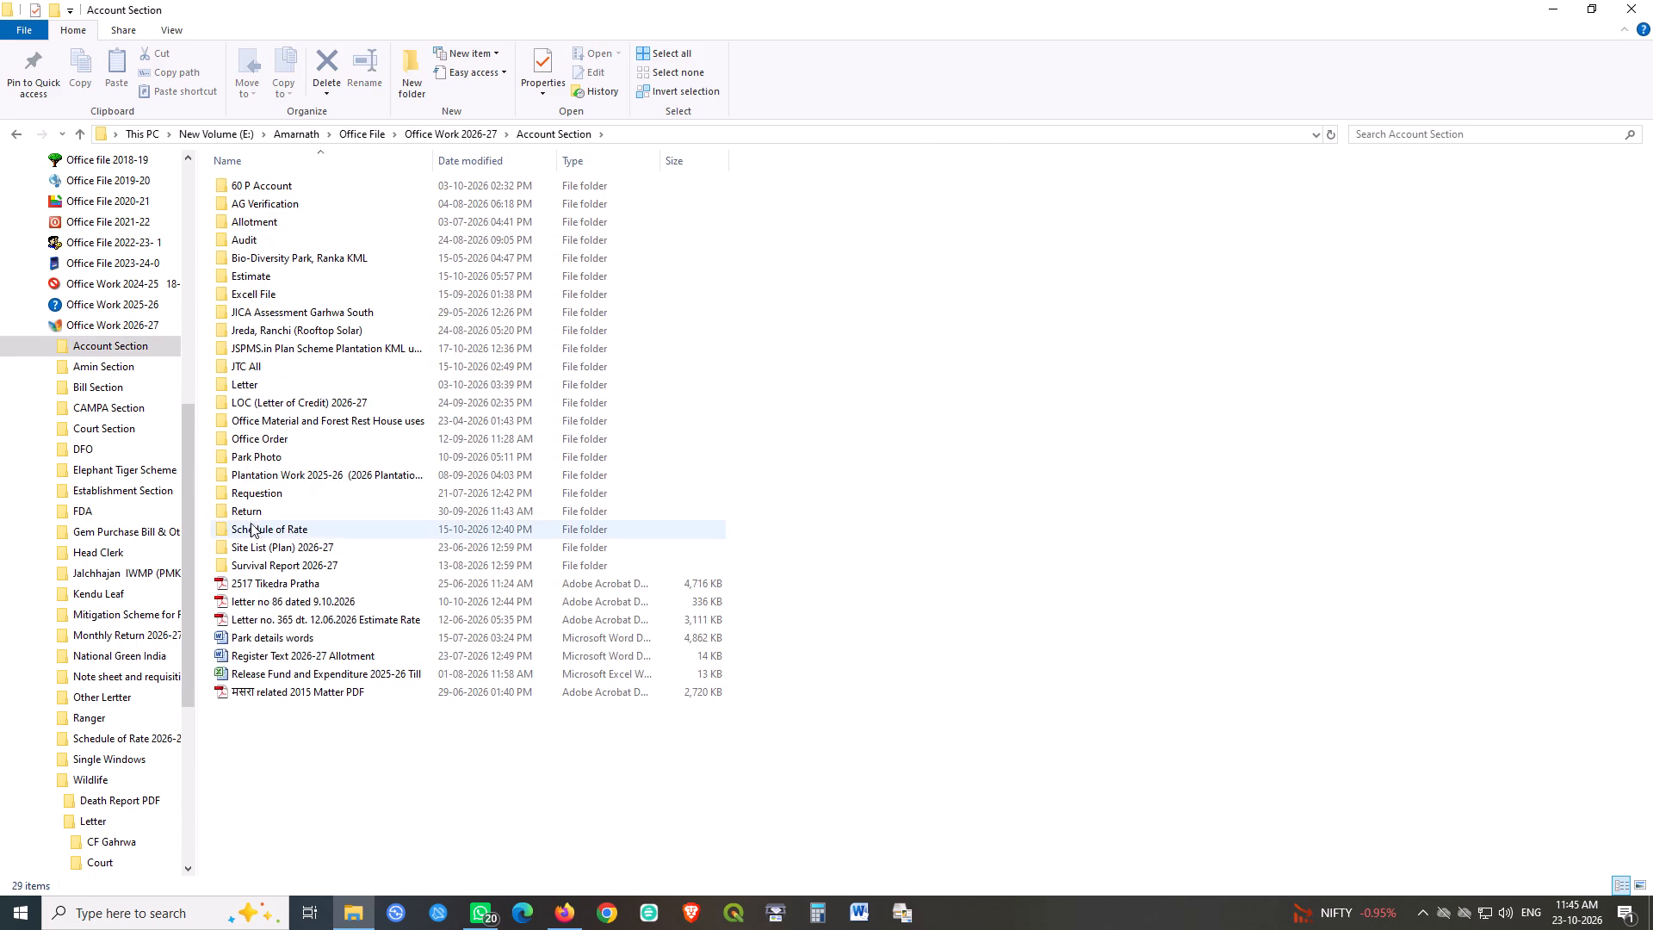
double_click(257, 380)
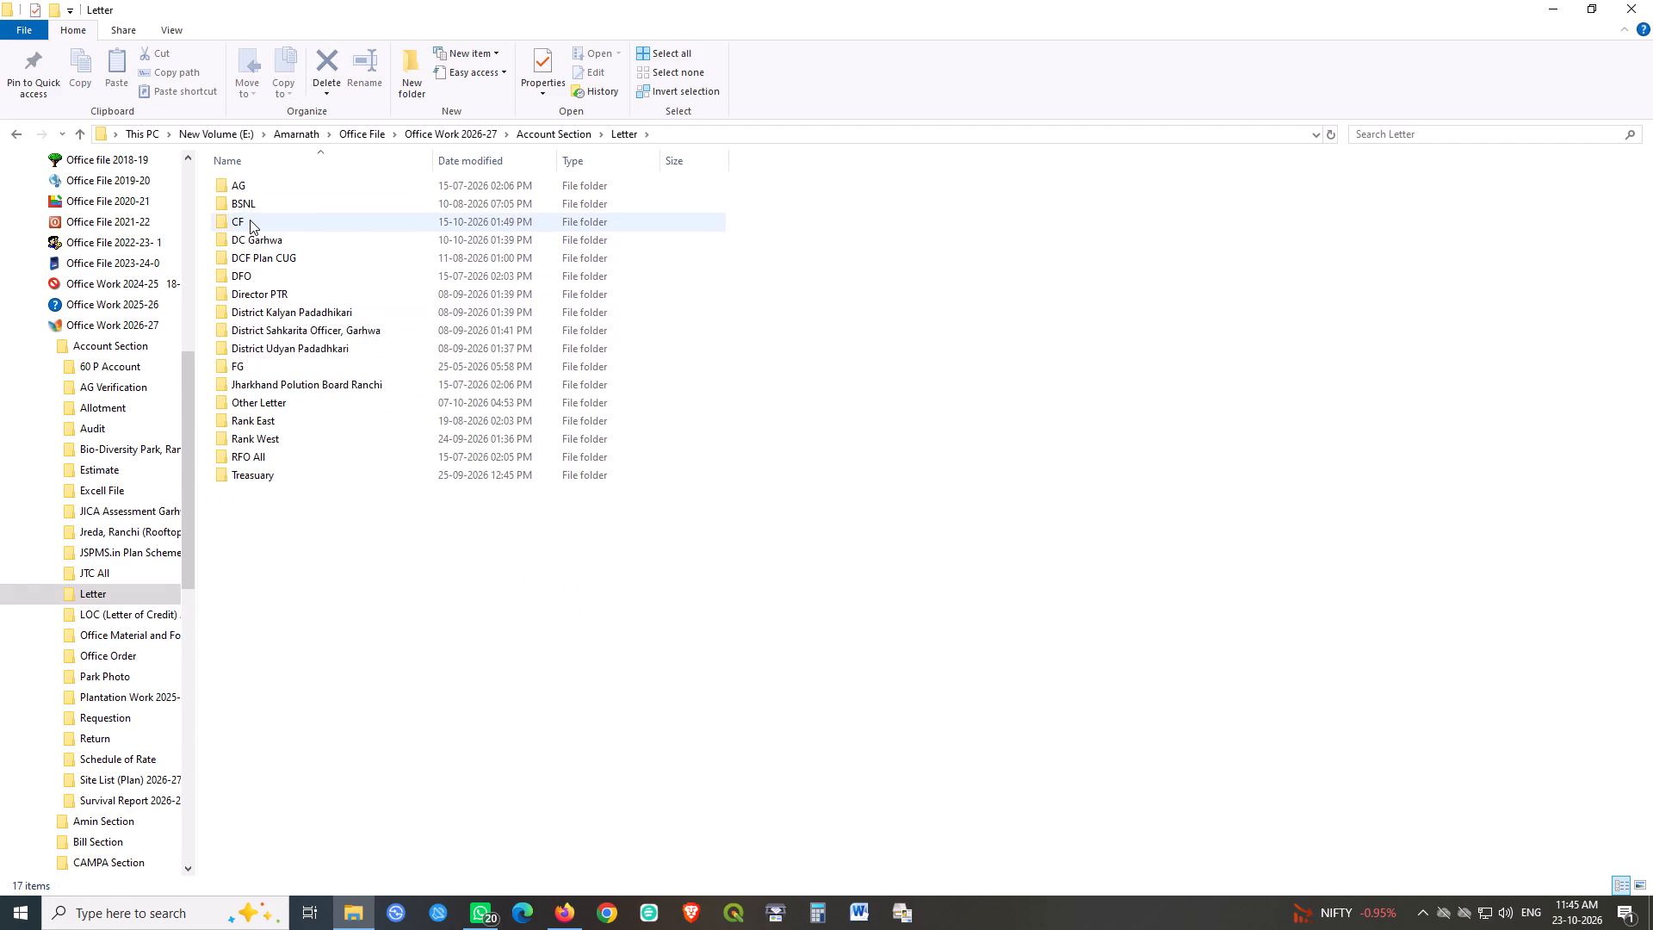
double_click(250, 220)
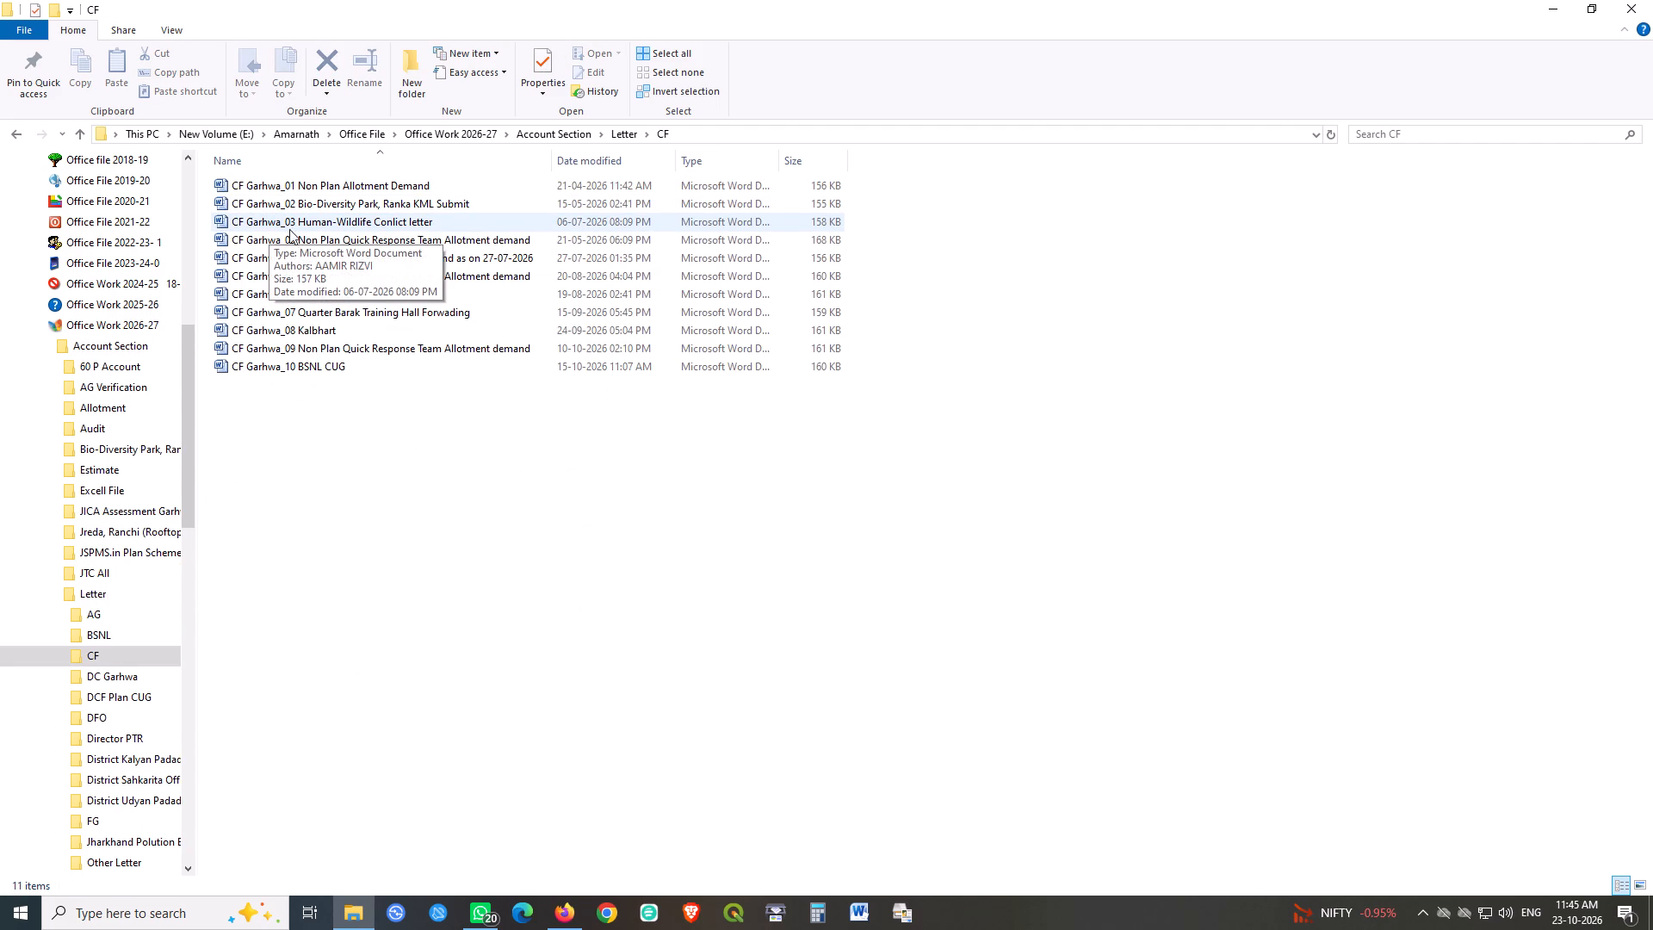
Open the letter "CF Garhwa_01 Non Plan Allotment Demand" in Word, check its subject and opening text, and close it.
double_click(330, 181)
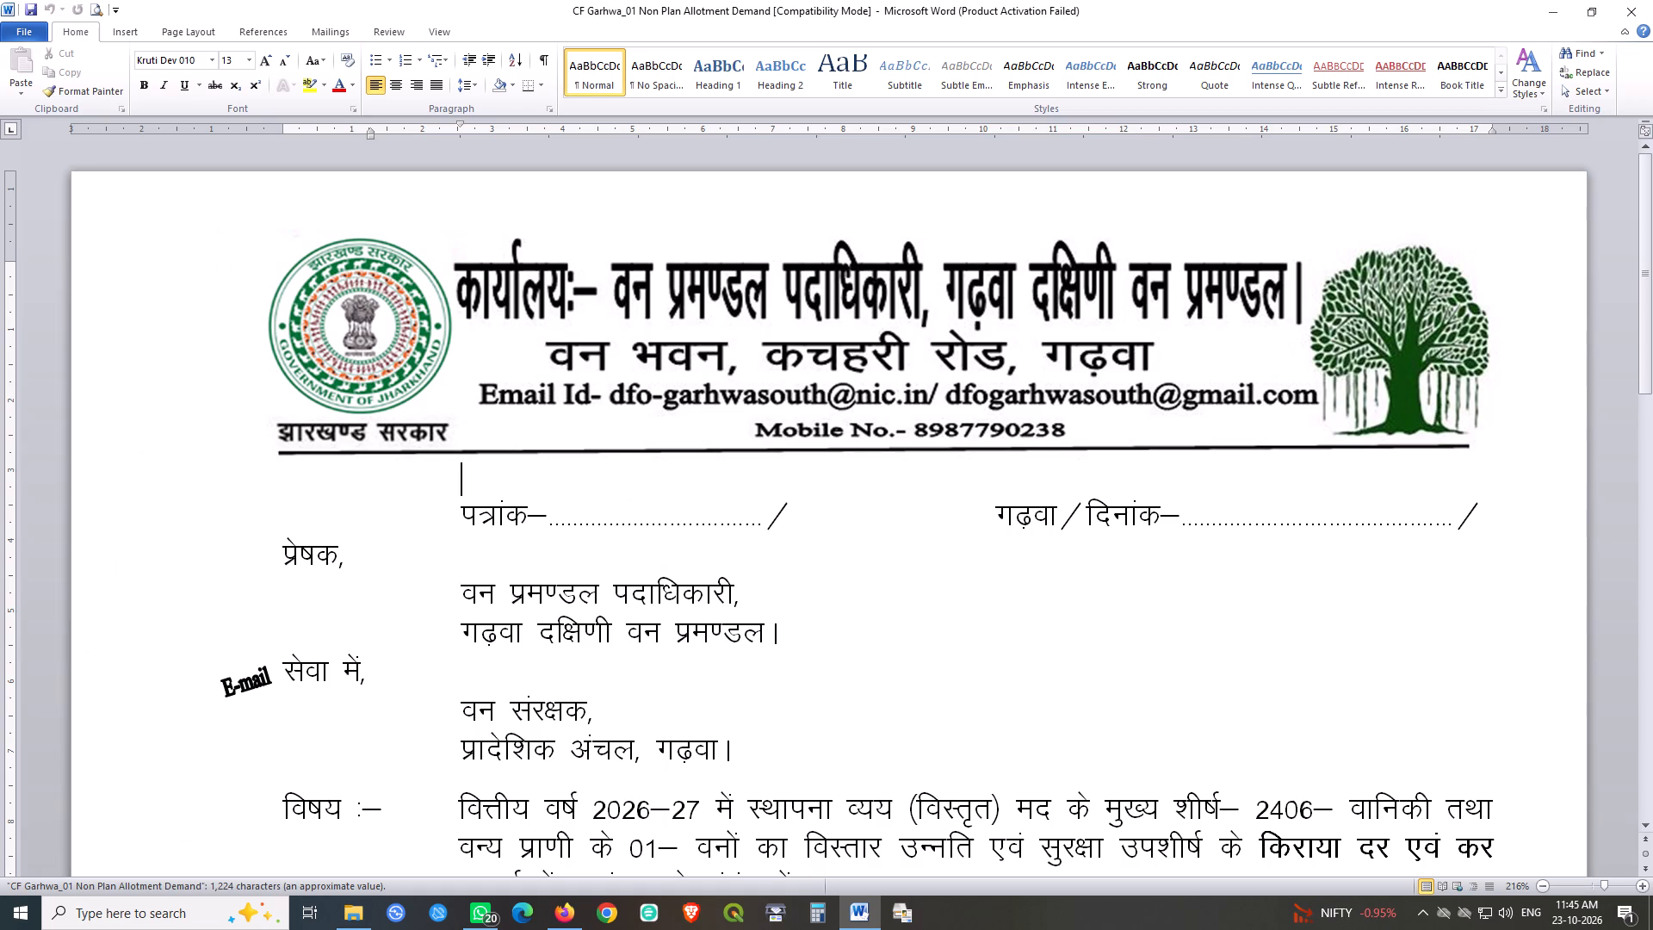
left_click(1015, 612)
scroll(1015, 612, "down", 2)
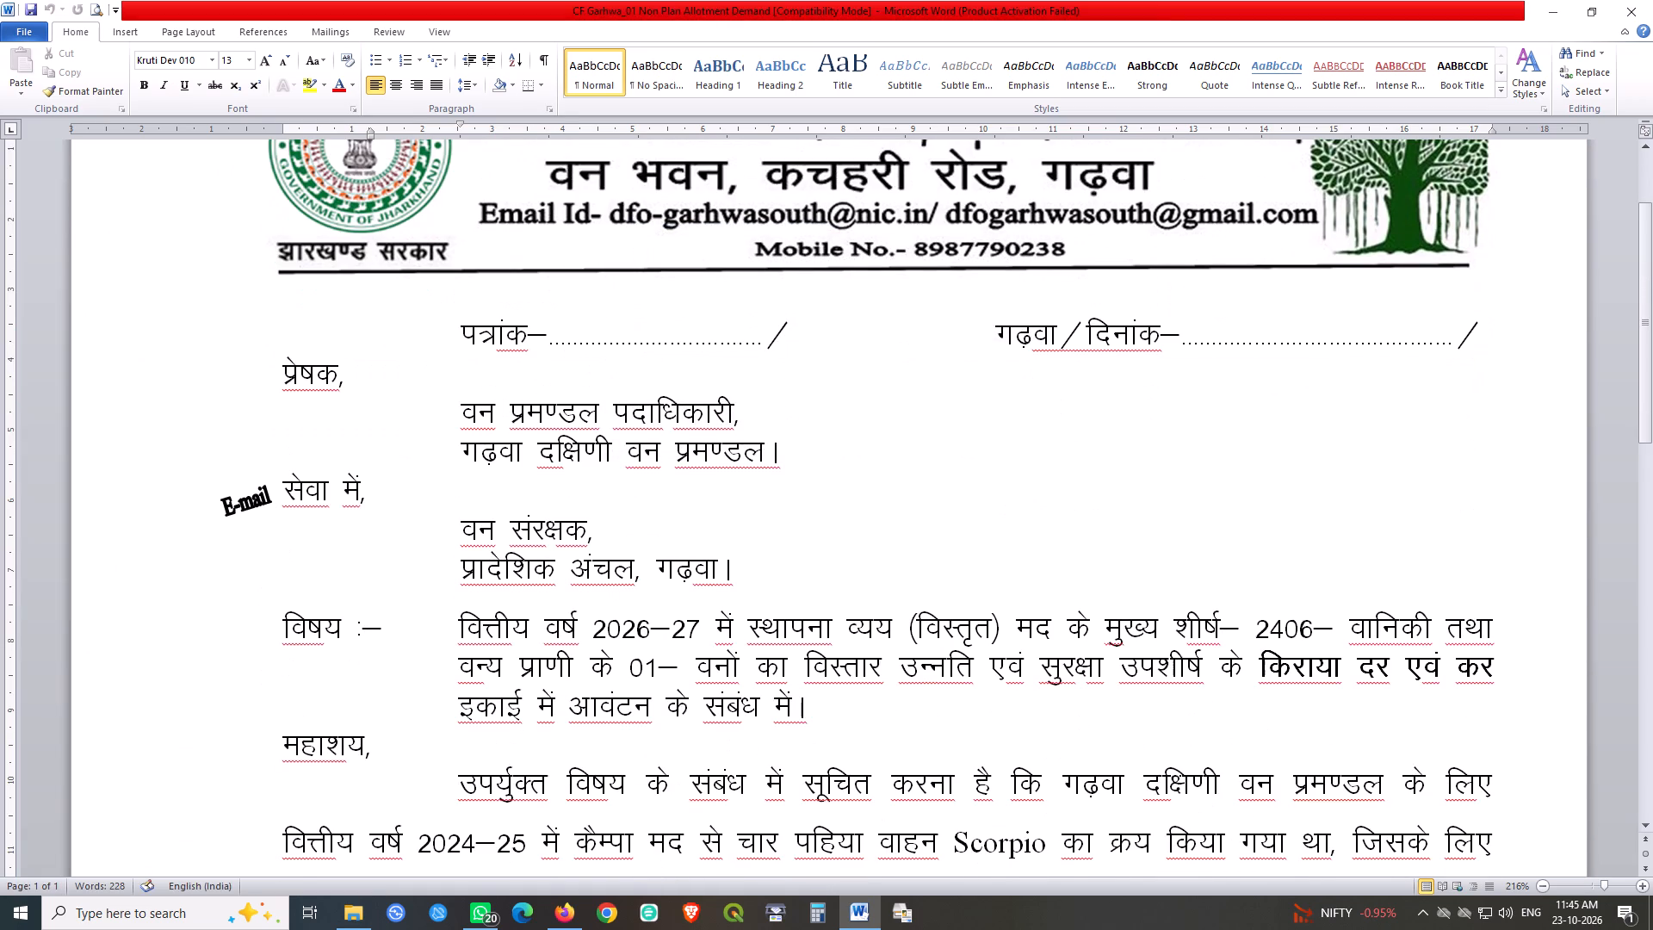
scroll(1004, 598, "down", 1)
scroll(1004, 598, "up", 2)
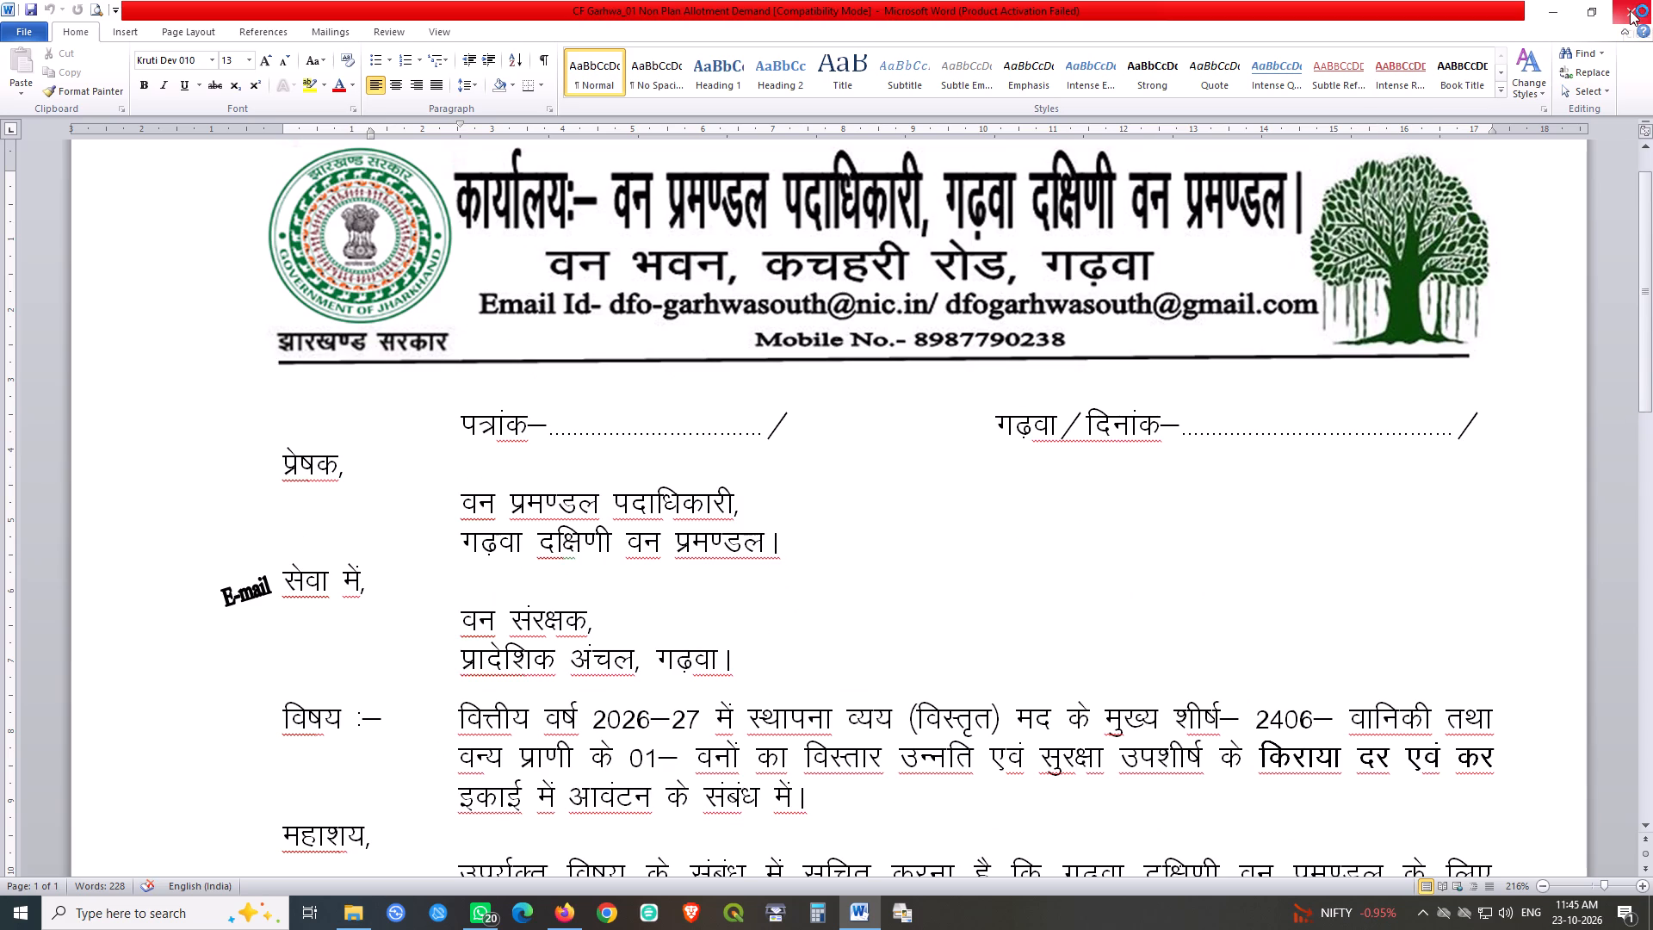
left_click(1635, 2)
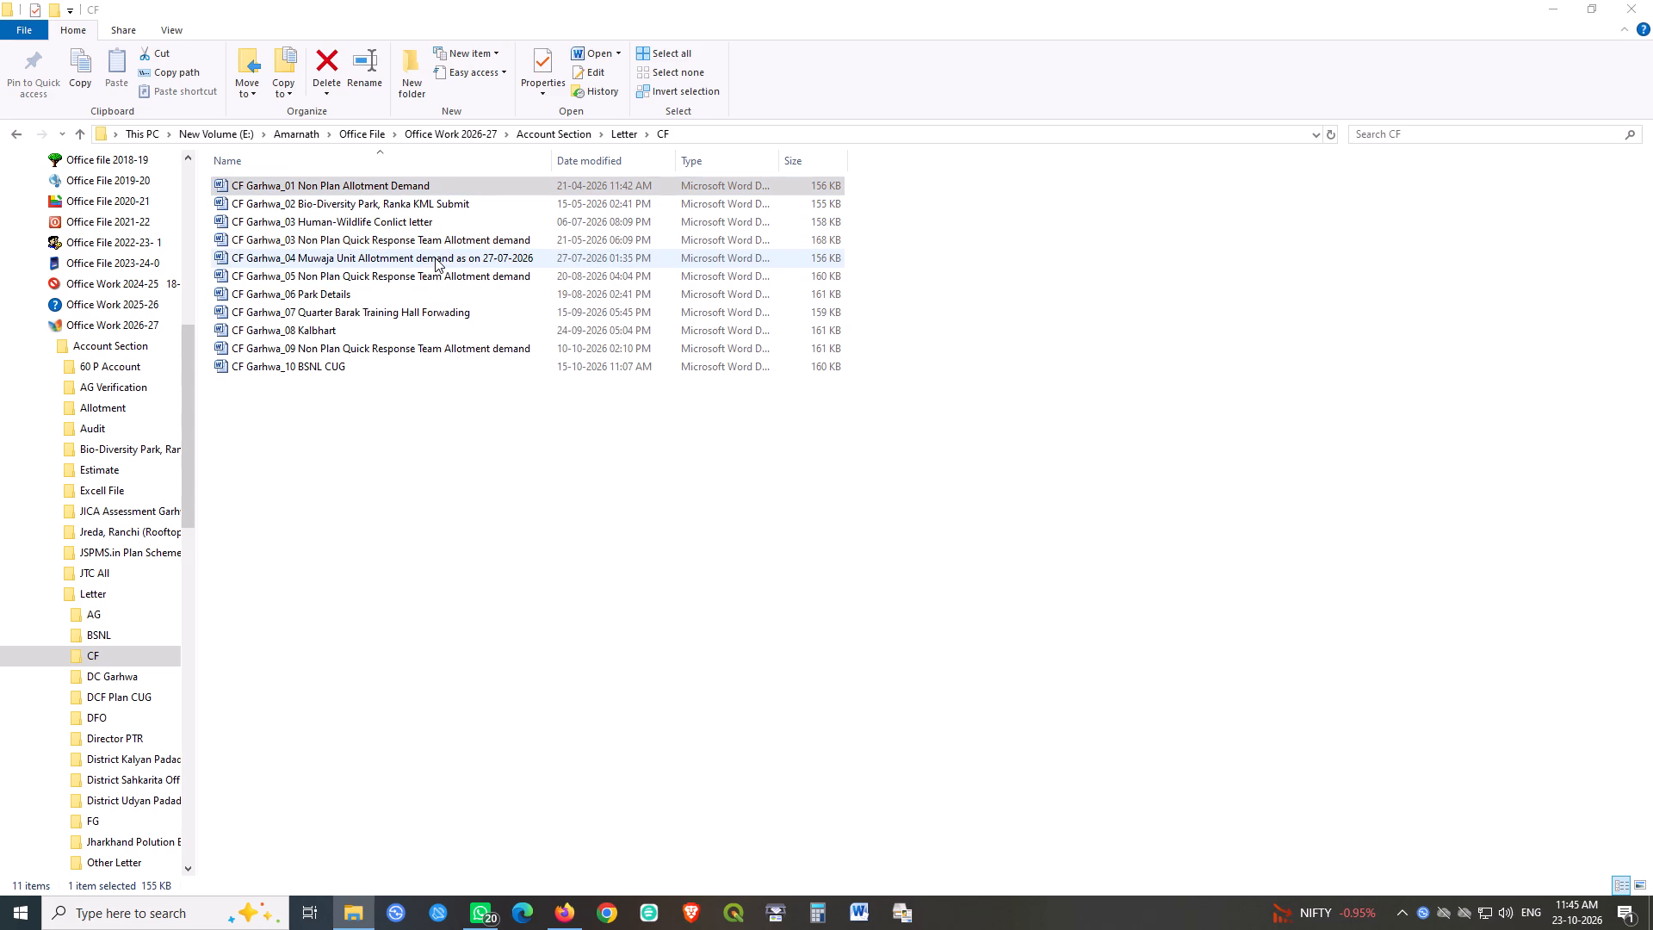
Open "CF Garhwa_04 Muwaja Unit Allotmment demand as on 27-07-2026" in Word, read its subject and body, and close it.
double_click(435, 257)
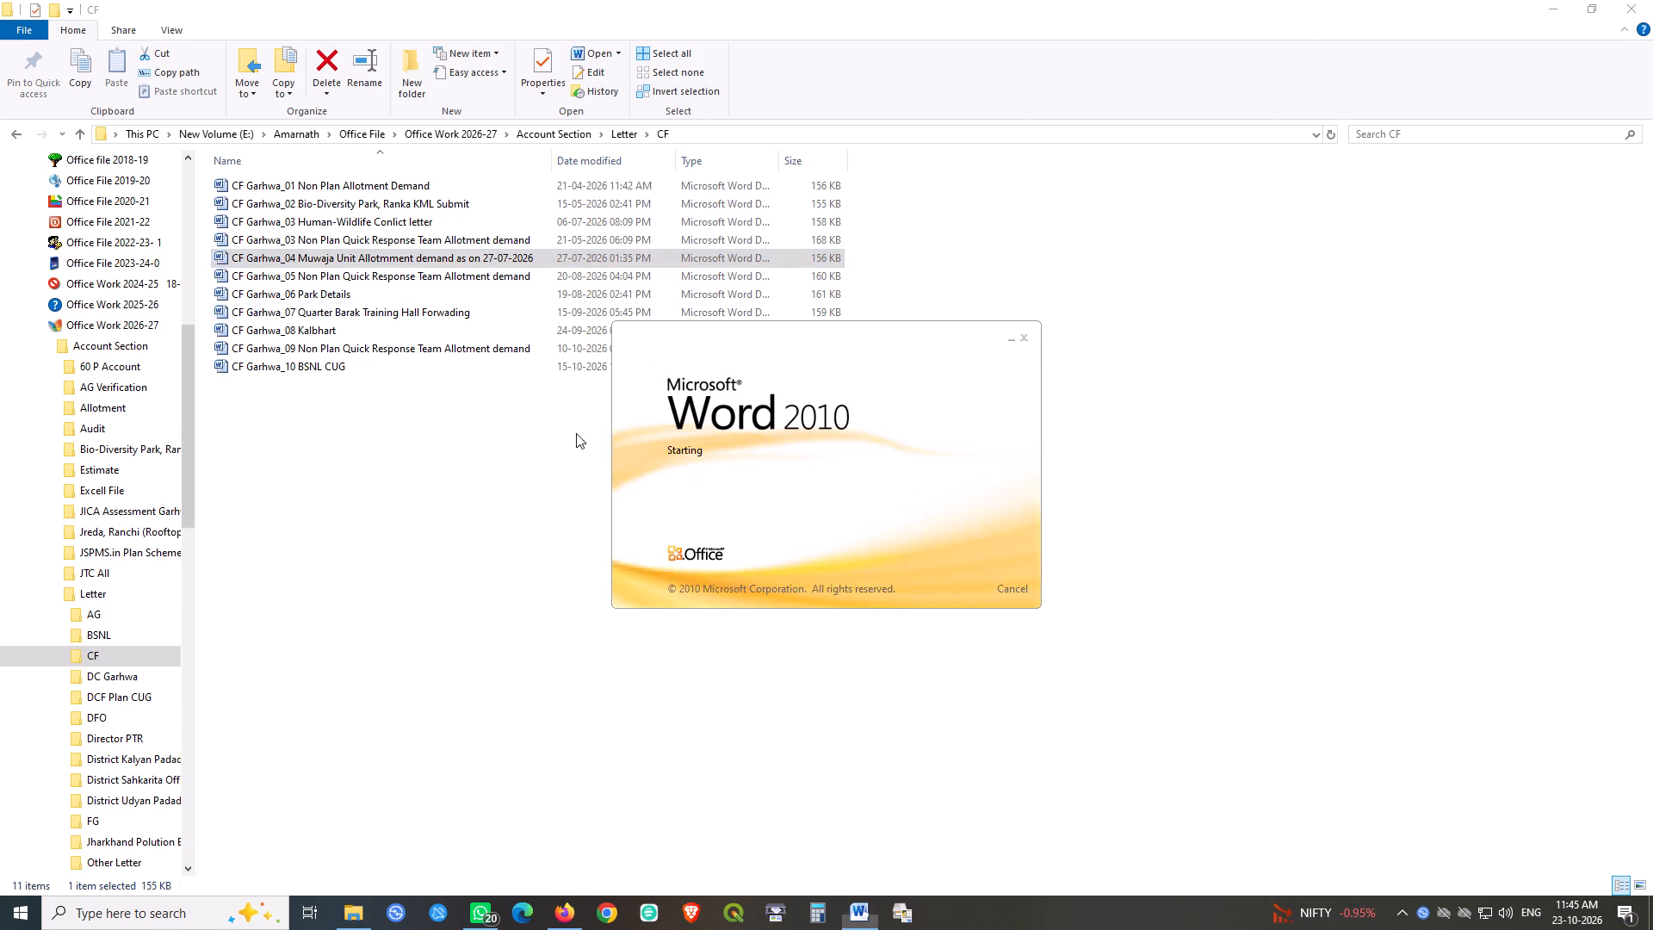
left_click(1016, 618)
scroll(1017, 605, "down", 4)
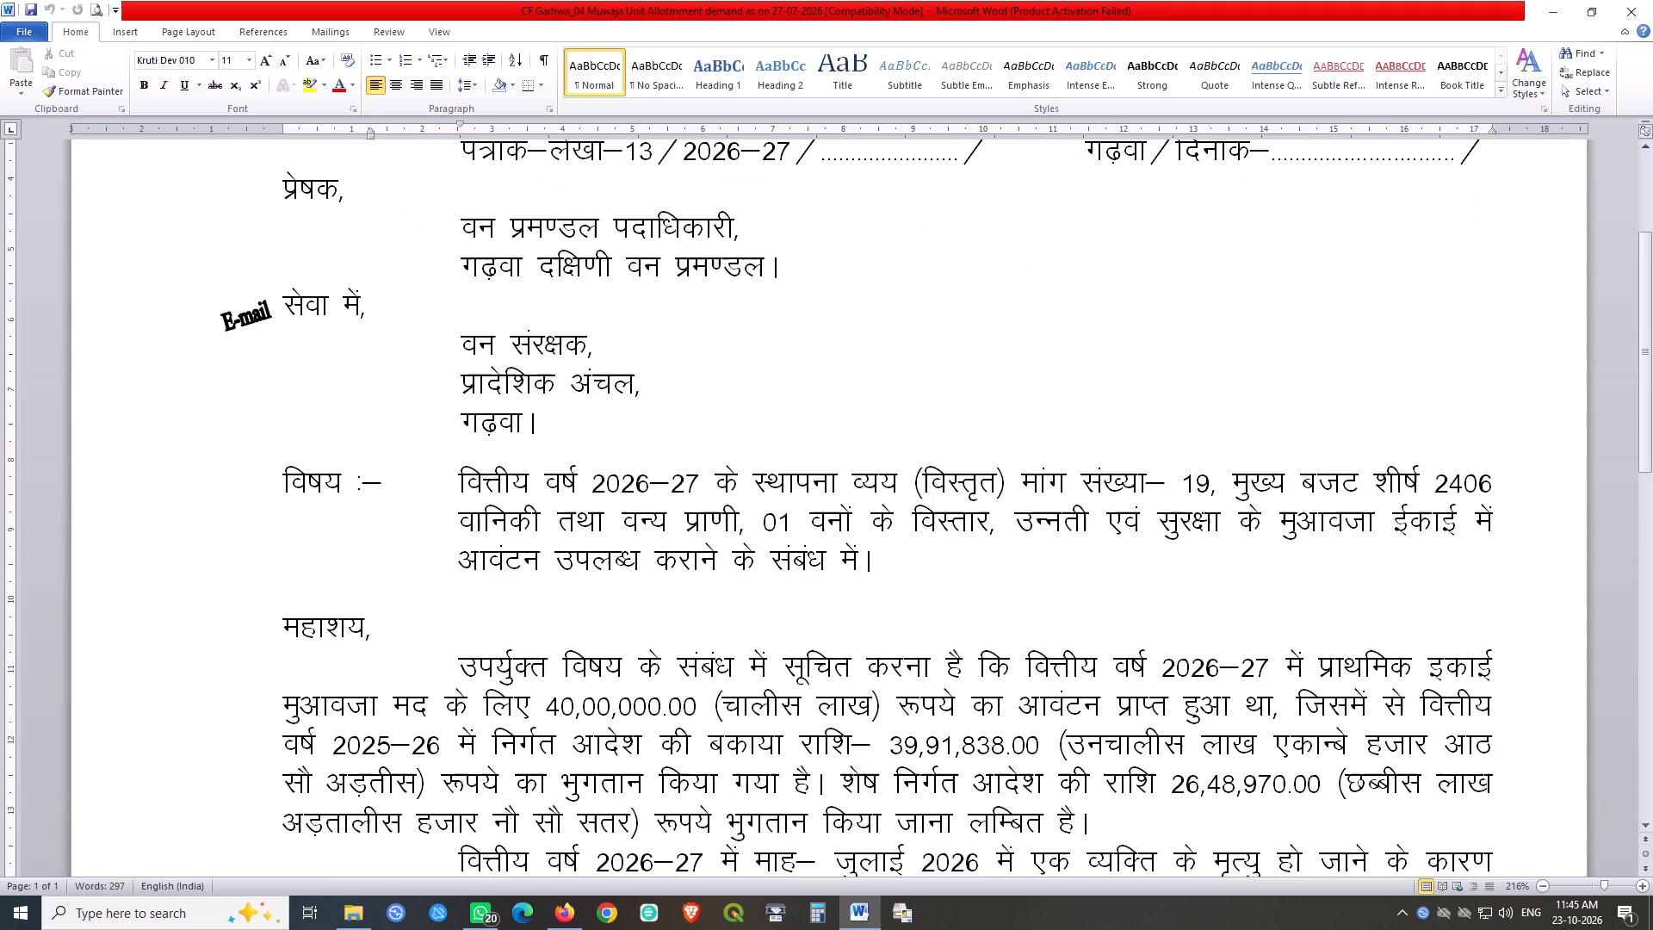
scroll(1017, 605, "down", 4)
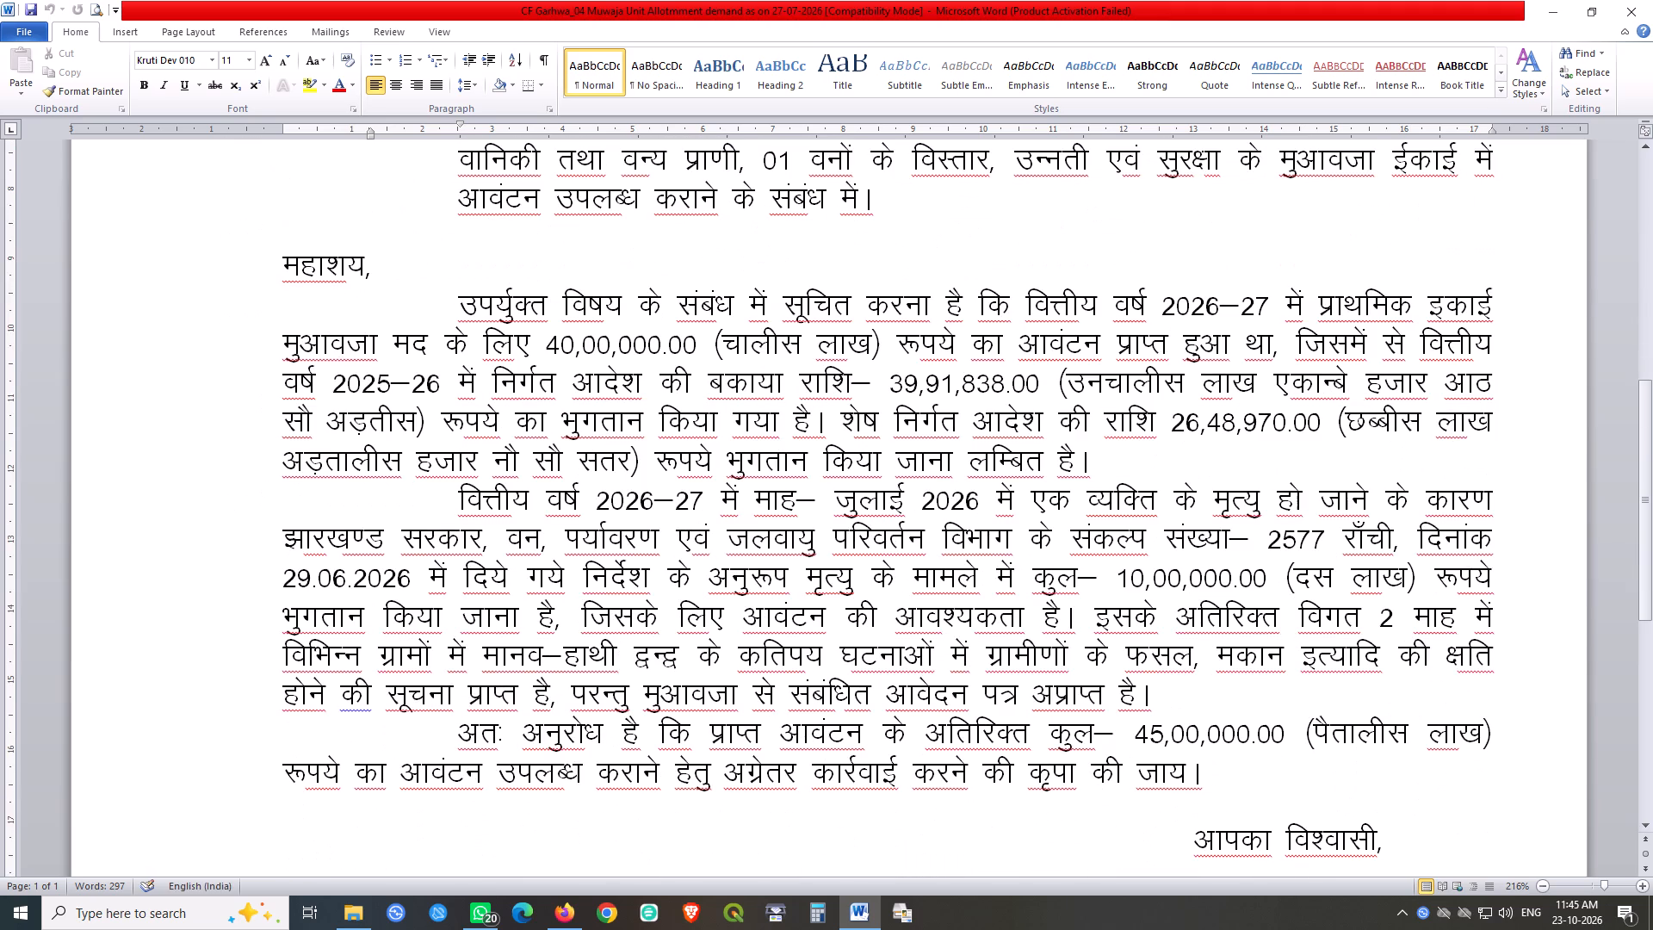
scroll(1017, 605, "down", 1)
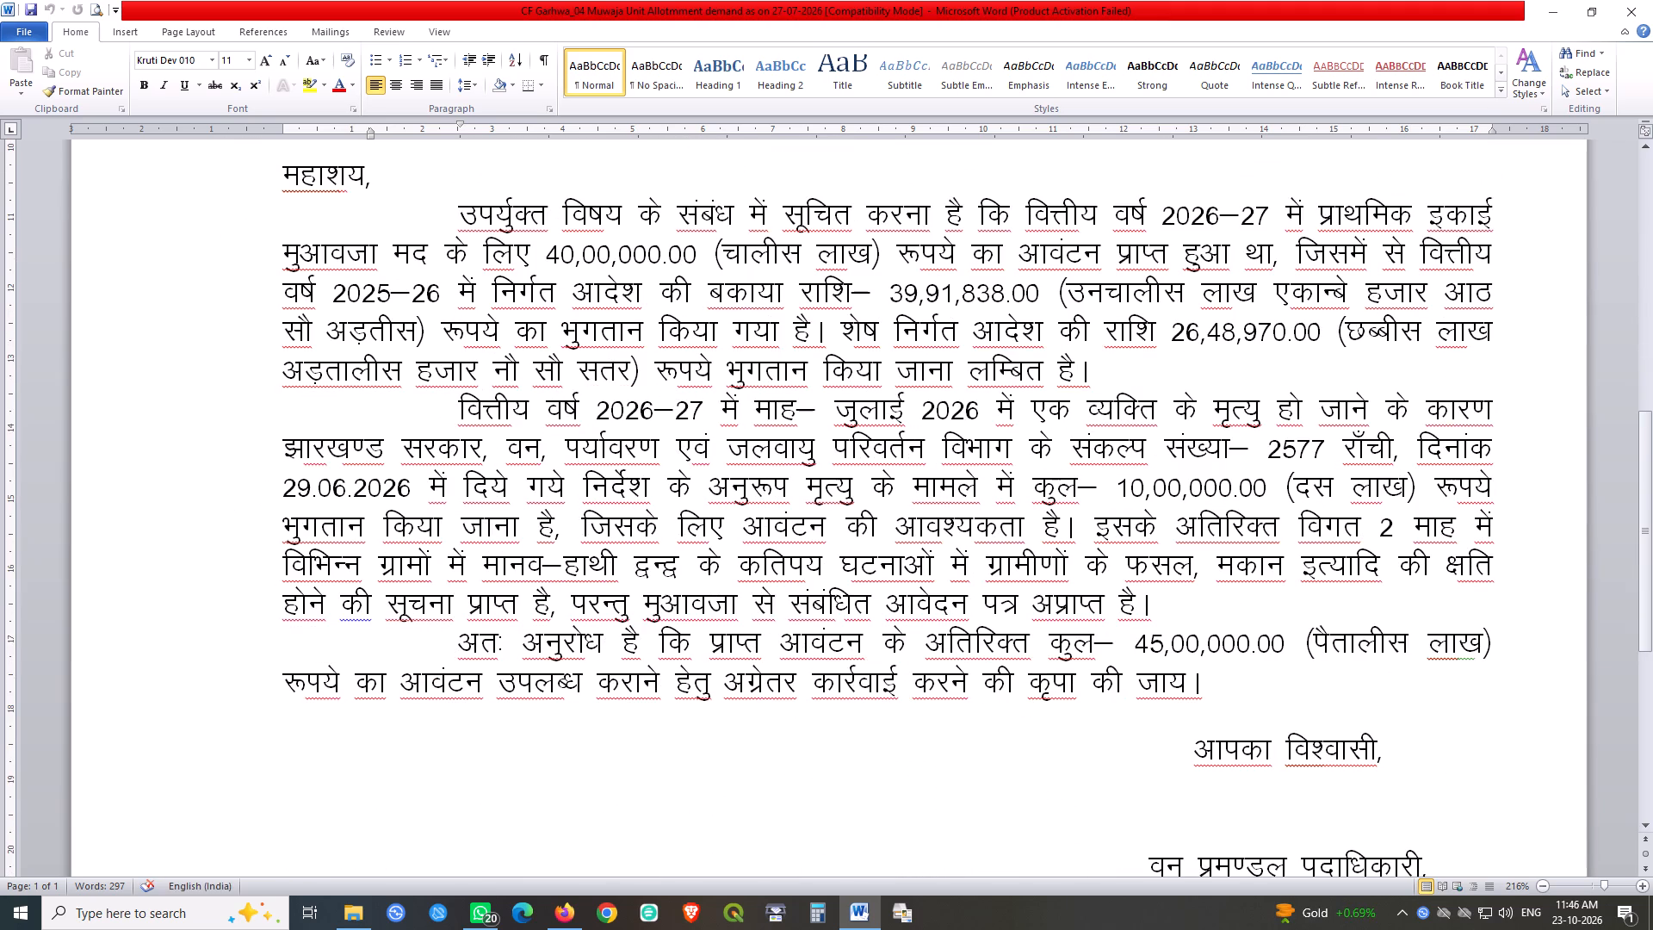
scroll(1017, 605, "up", 4)
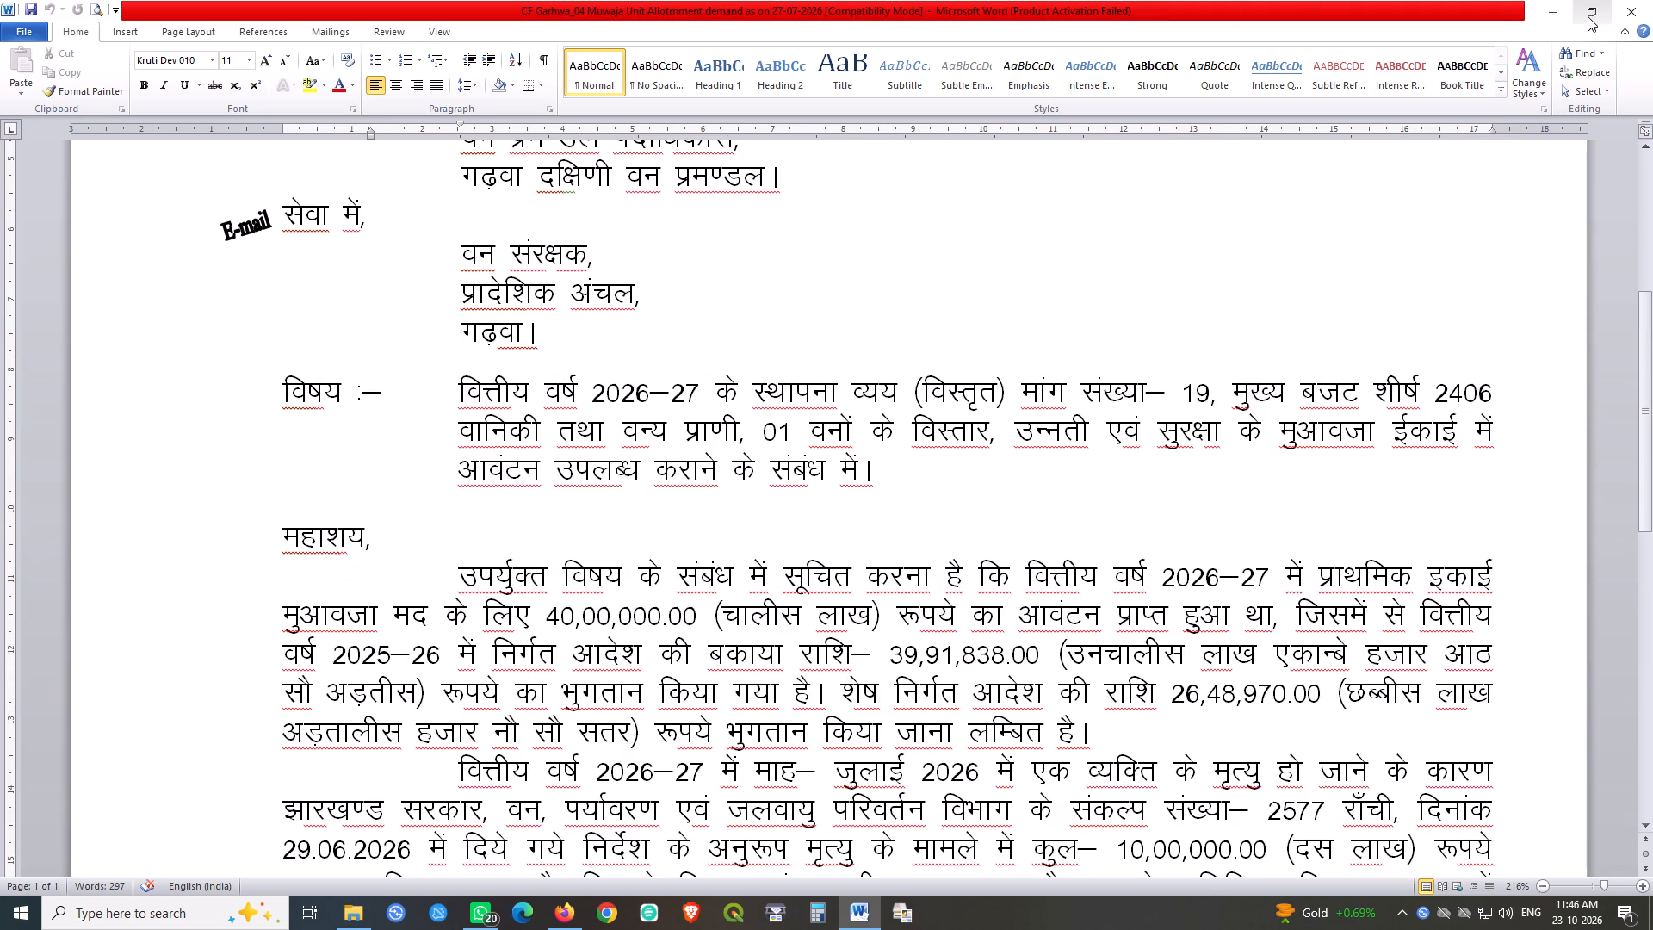
left_click(1638, 8)
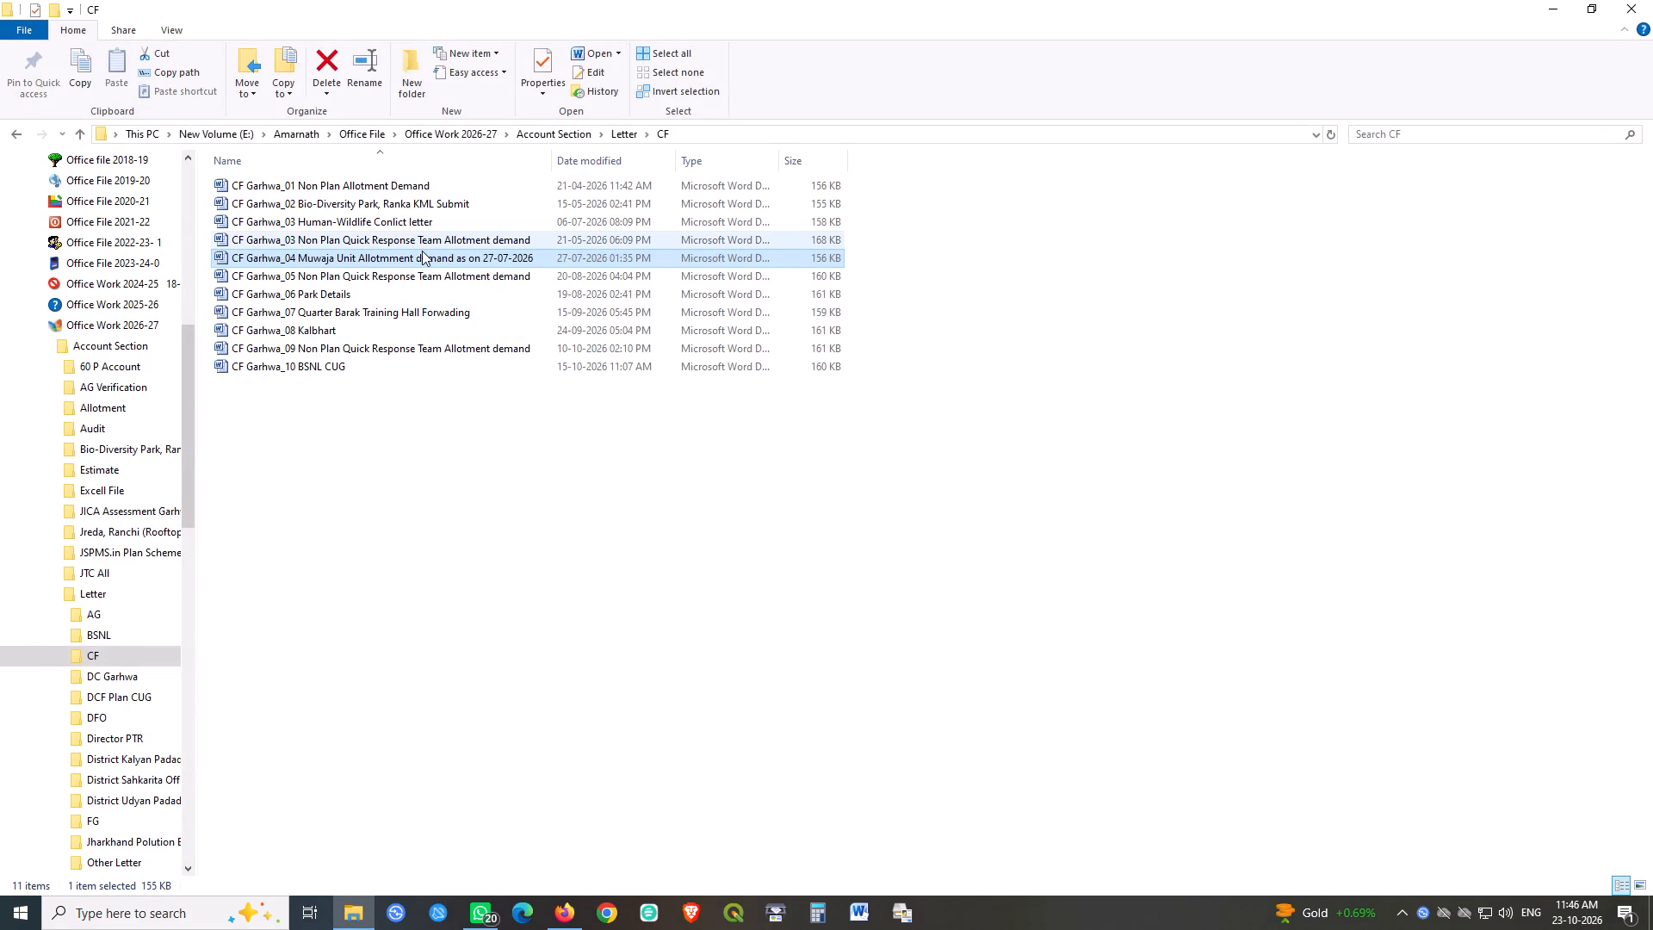
Duplicate "CF Garhwa_04 Muwaja Unit Allotmment demand as on 27-07-2026" within the CF folder.
right_click(422, 256)
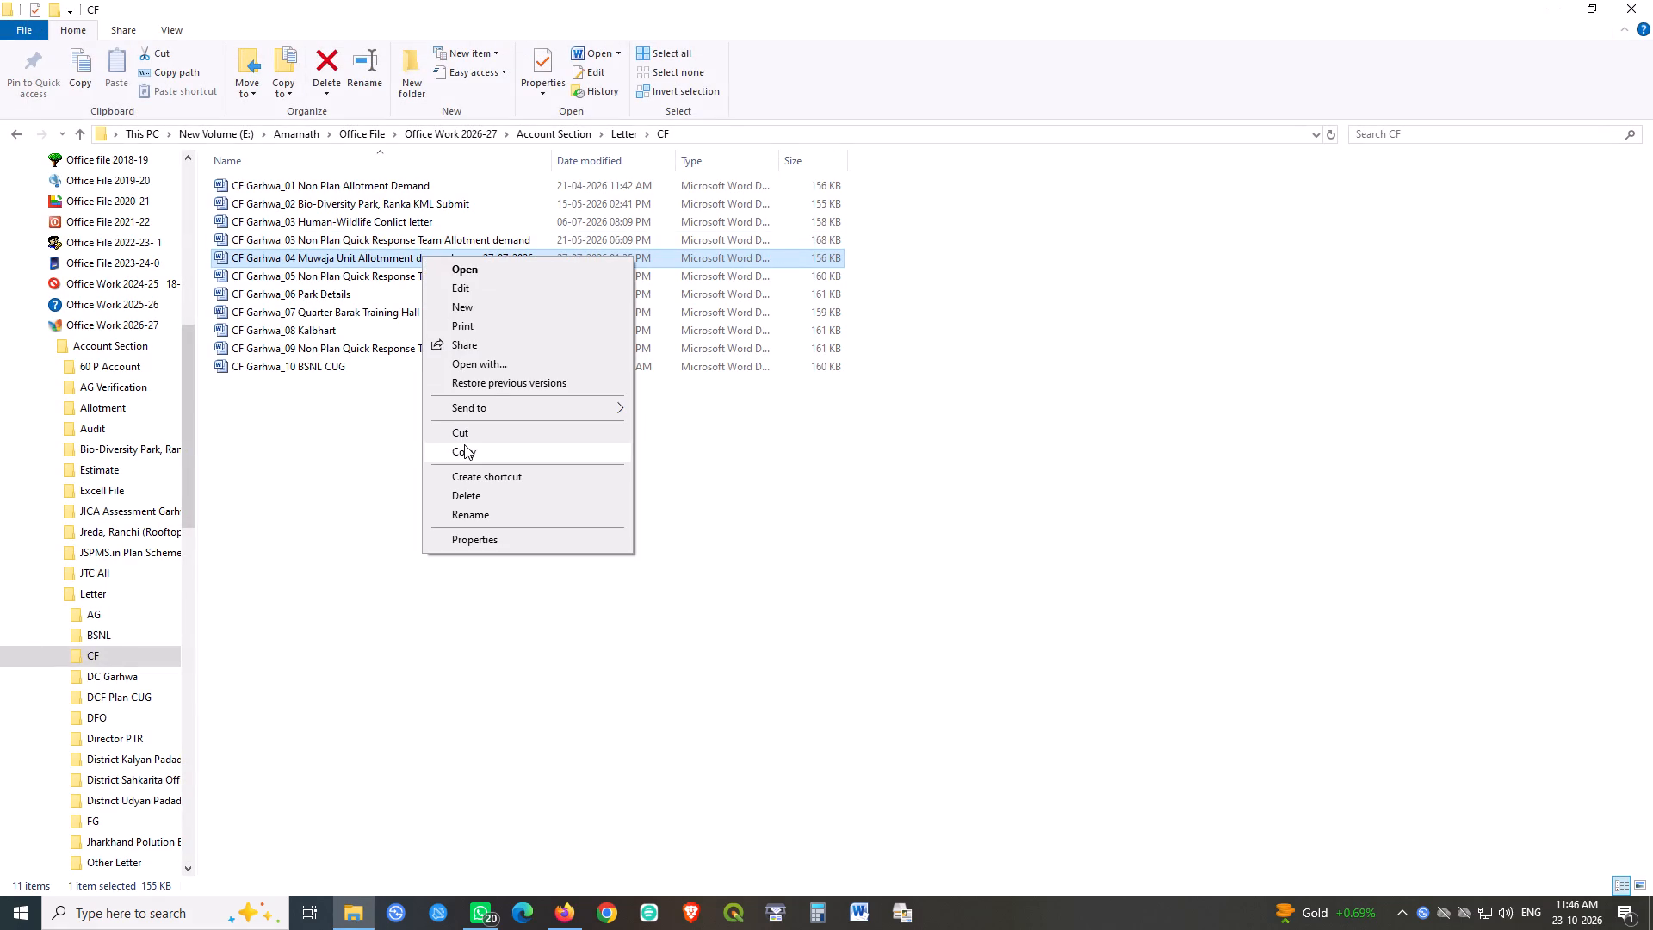
left_click(464, 444)
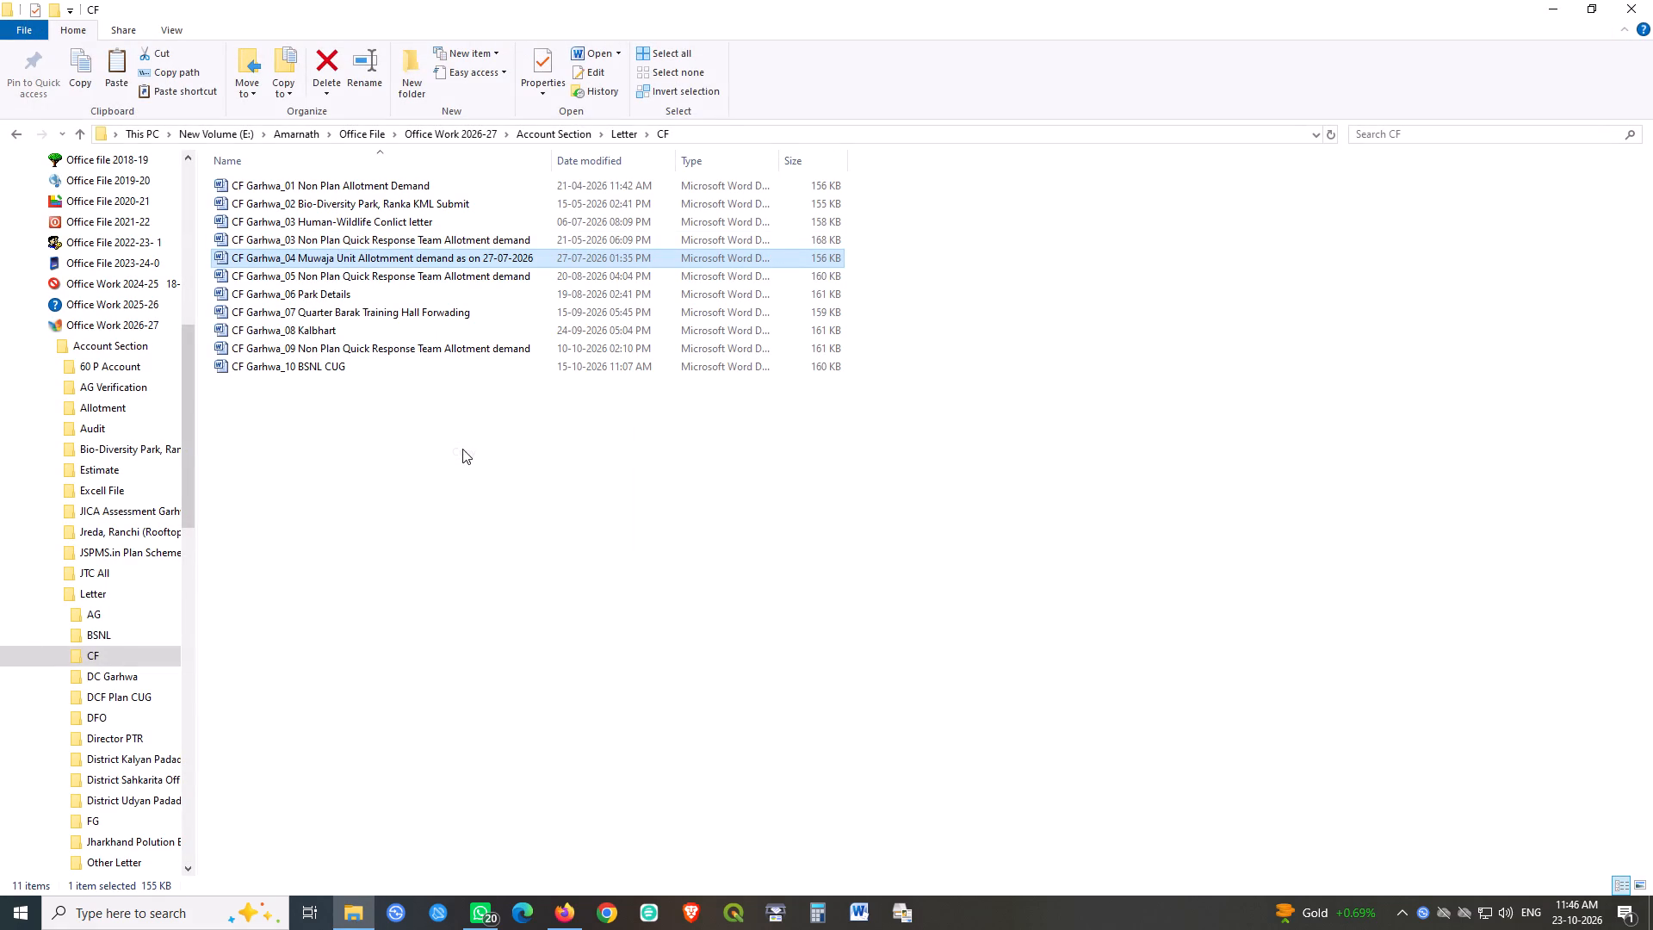
key("ctrl+v")
Rename the duplicated letter as "CF Garhwa_04 Muwaja Unit Allotmment demand as on 23-10-2026".
key("F2")
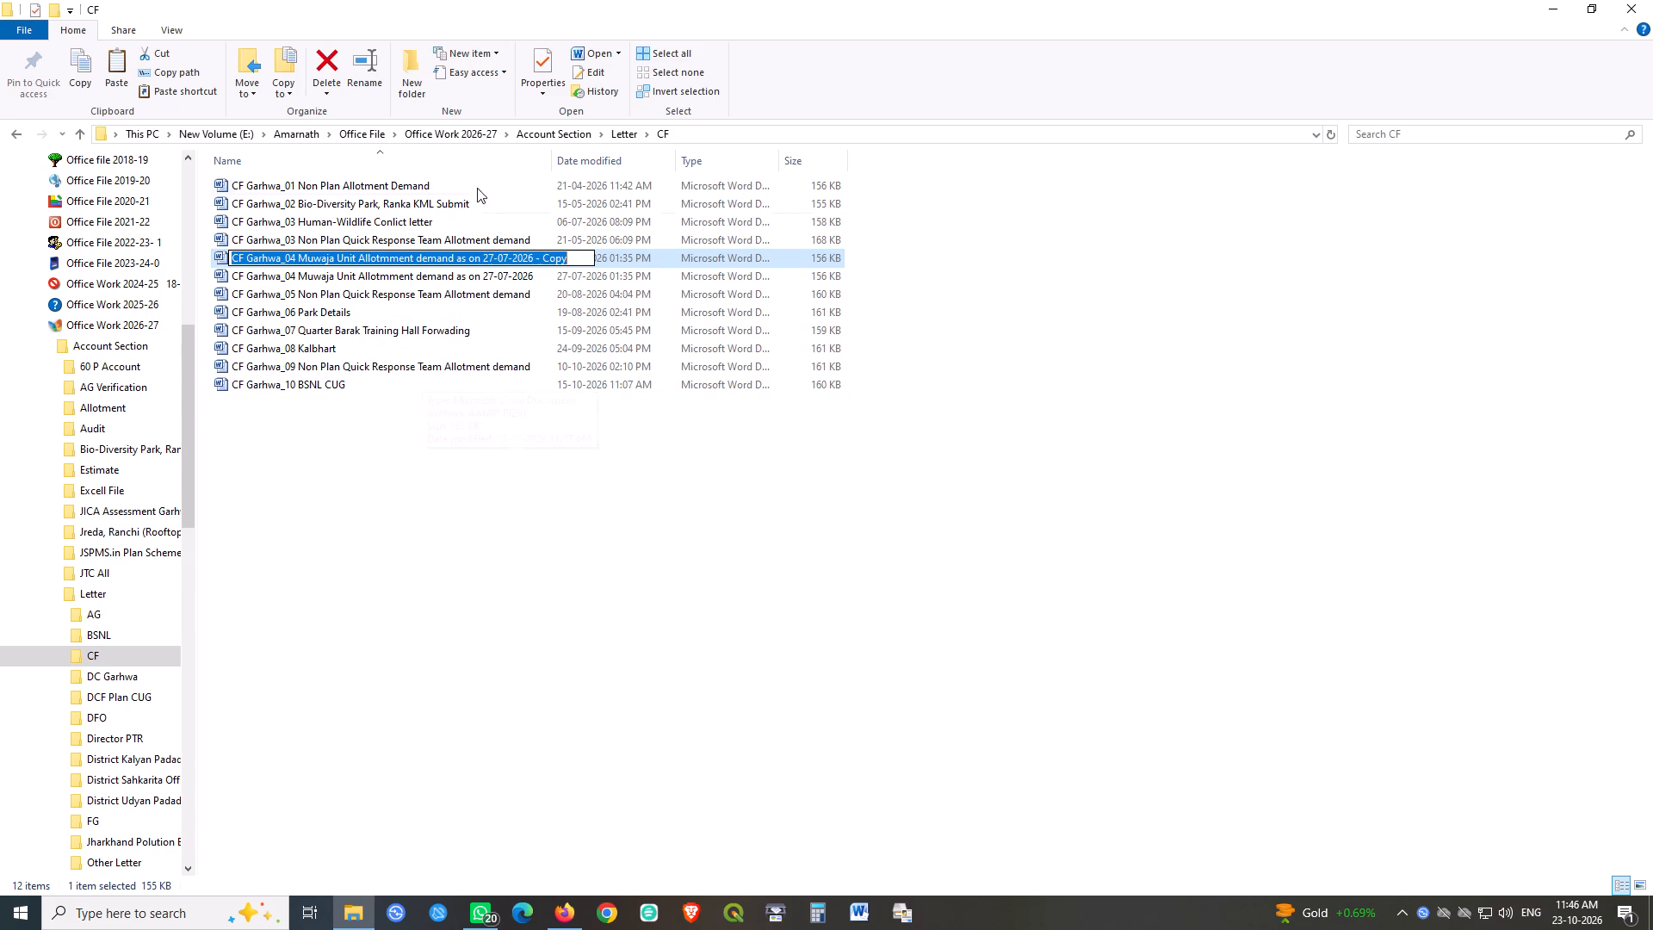
left_click(573, 259)
key("BackSpace")
key("BackSpace")
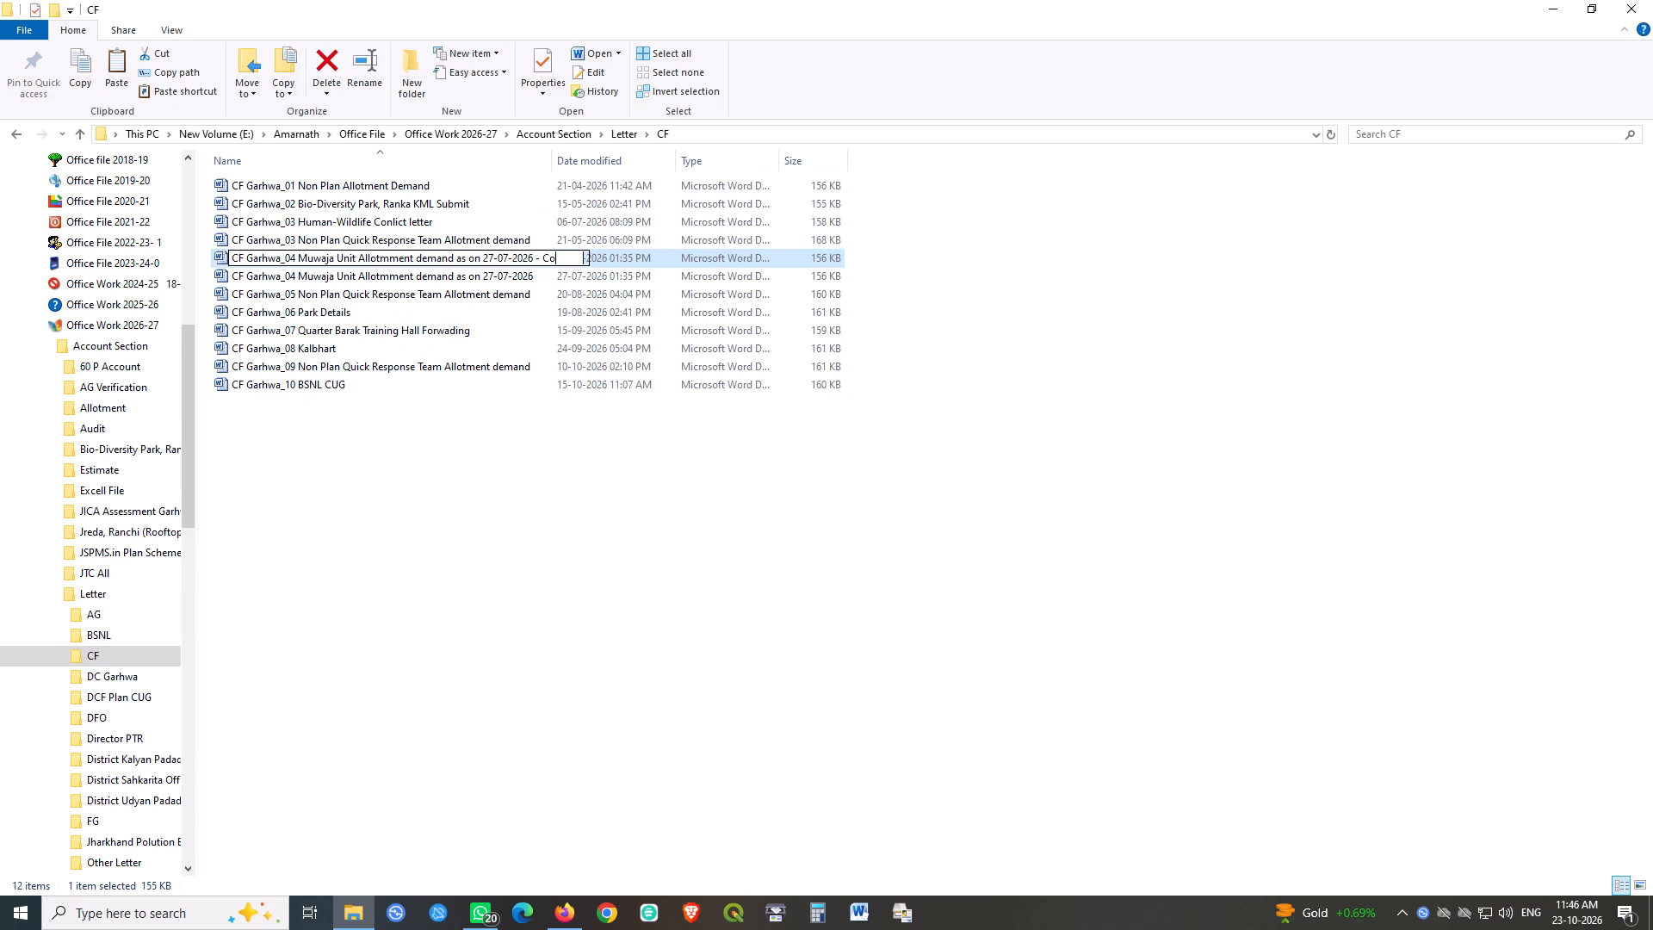
key("BackSpace")
key("BackSpace")
key("BackSpace")
key("BackSpace")
left_click(356, 255)
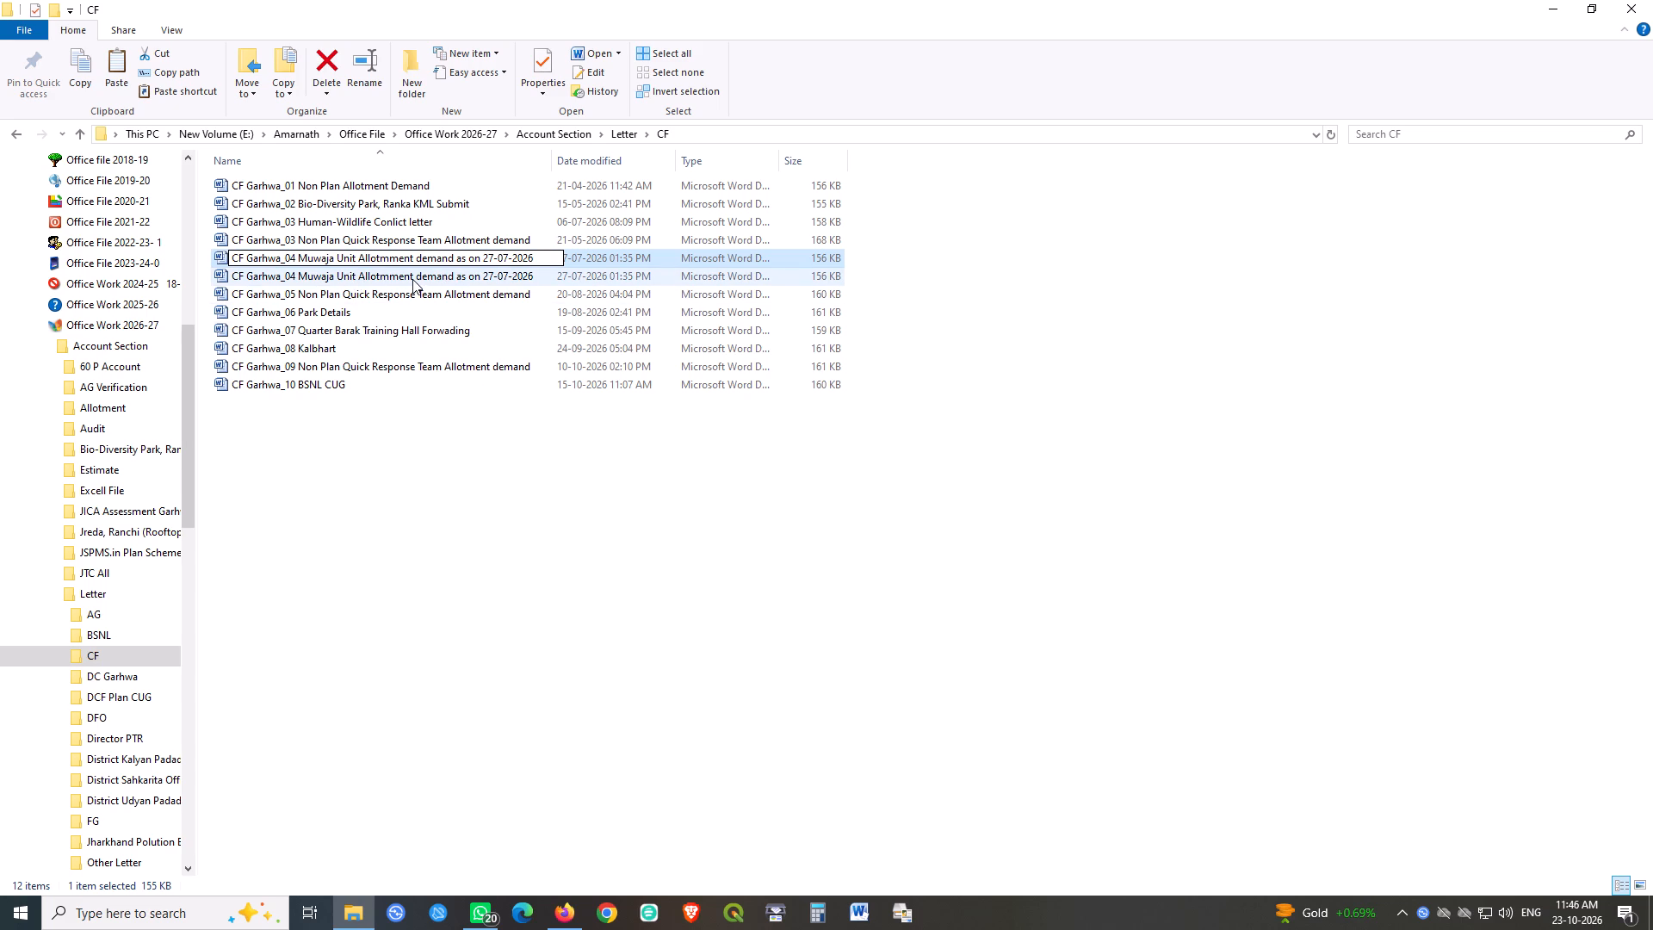
left_click(487, 263)
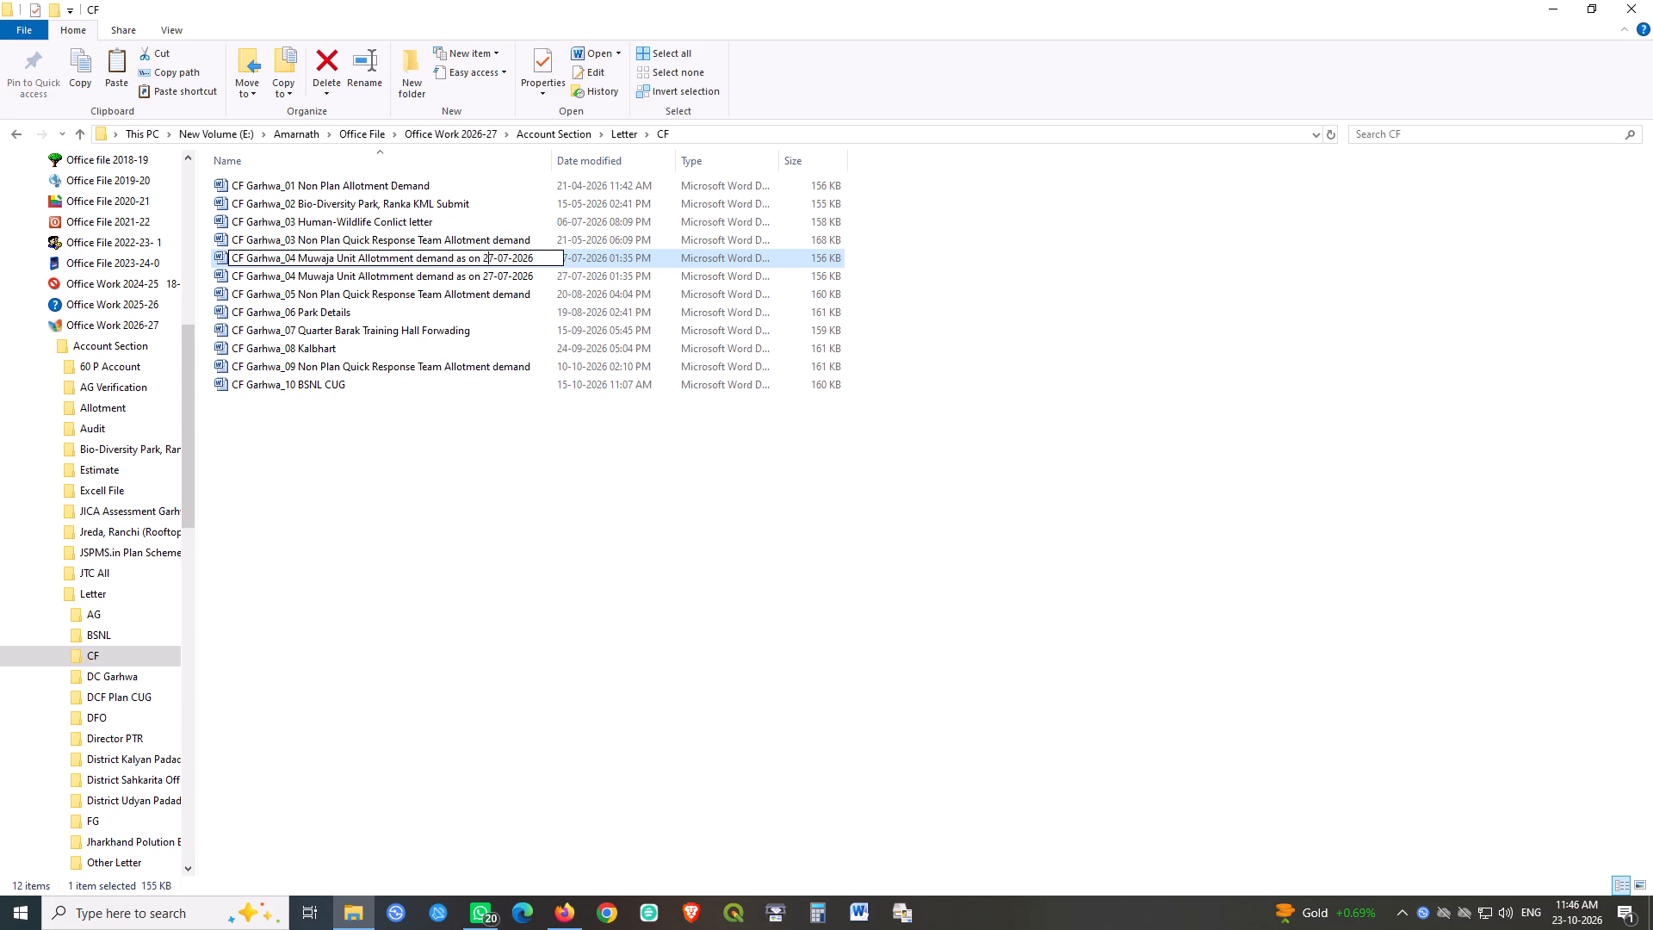
key("Delete")
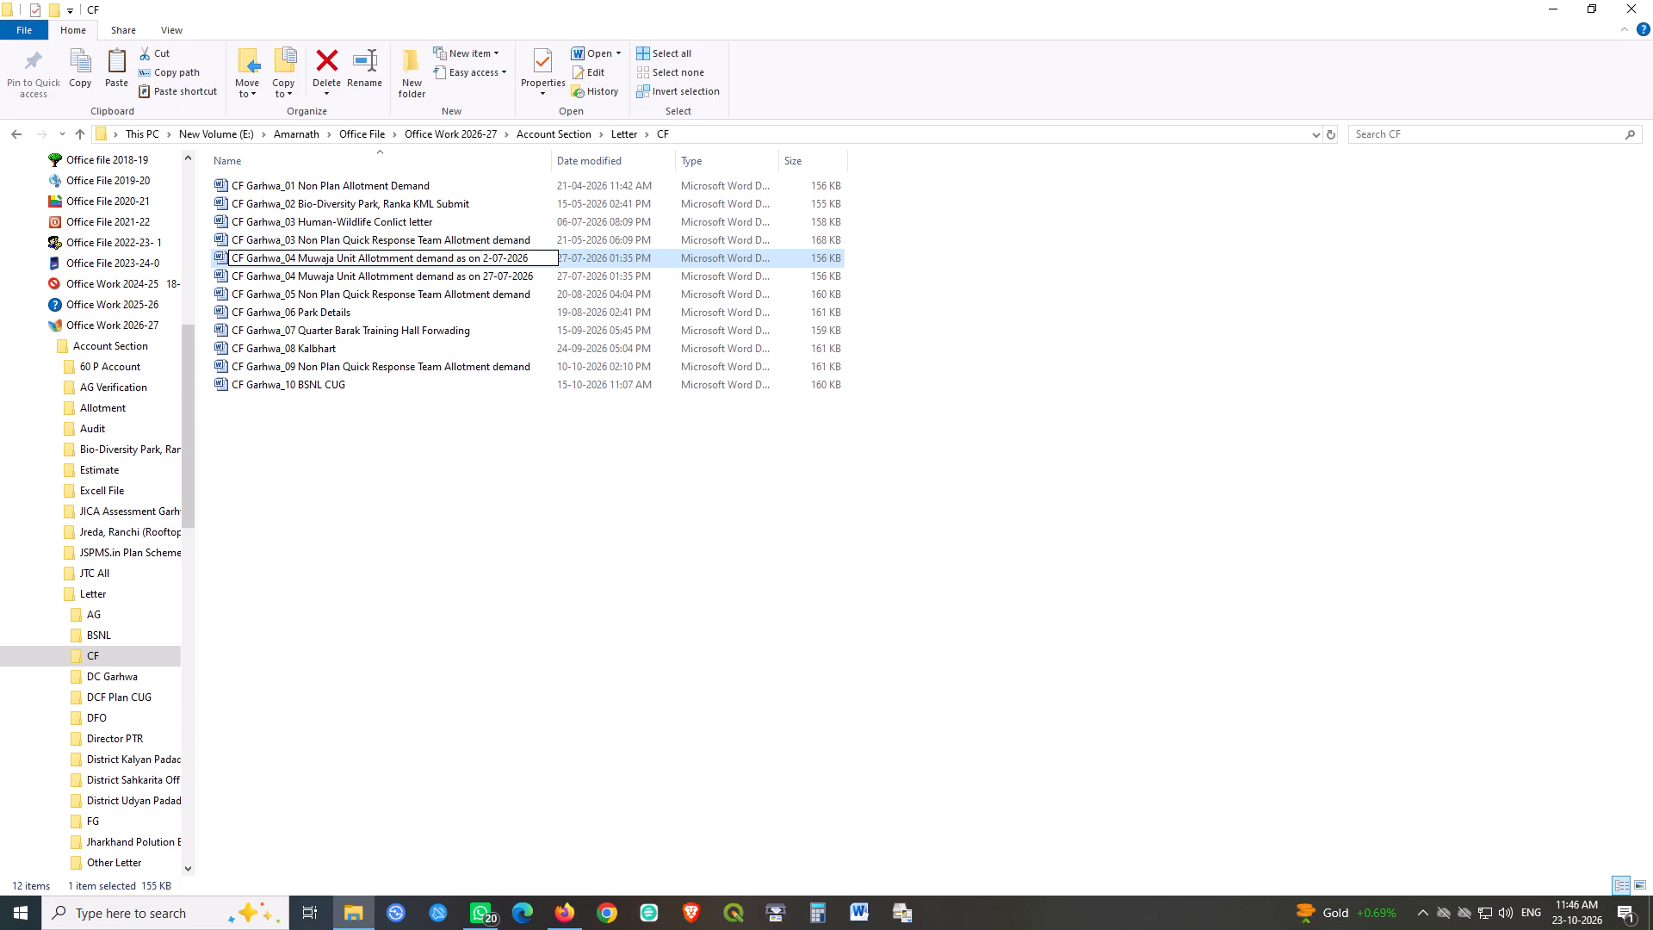
key("3")
key("Right")
key("Right")
key("Left")
key("Delete")
key("Delete")
type("10")
key("Return")
Open the renamed 23-10-2026 letter in Word and dismiss the activation notice.
key("Return")
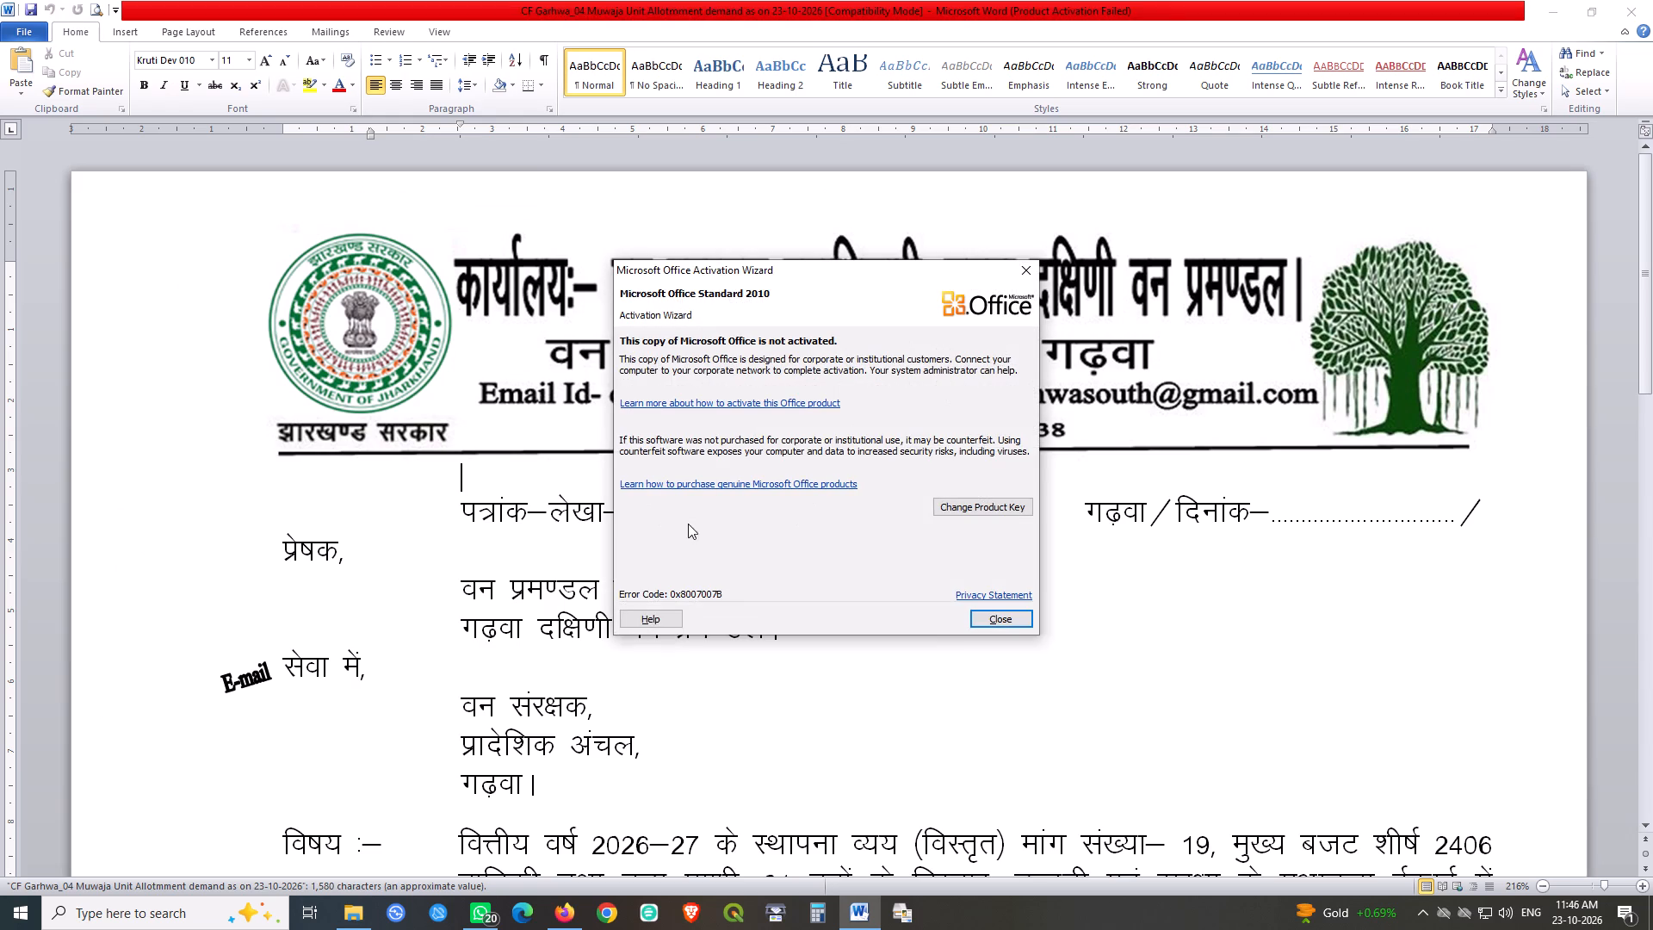
left_click(989, 619)
Set the Muwaja allotment amount received, in the first body paragraph, to 95,00,000.00.
scroll(881, 567, "down", 2)
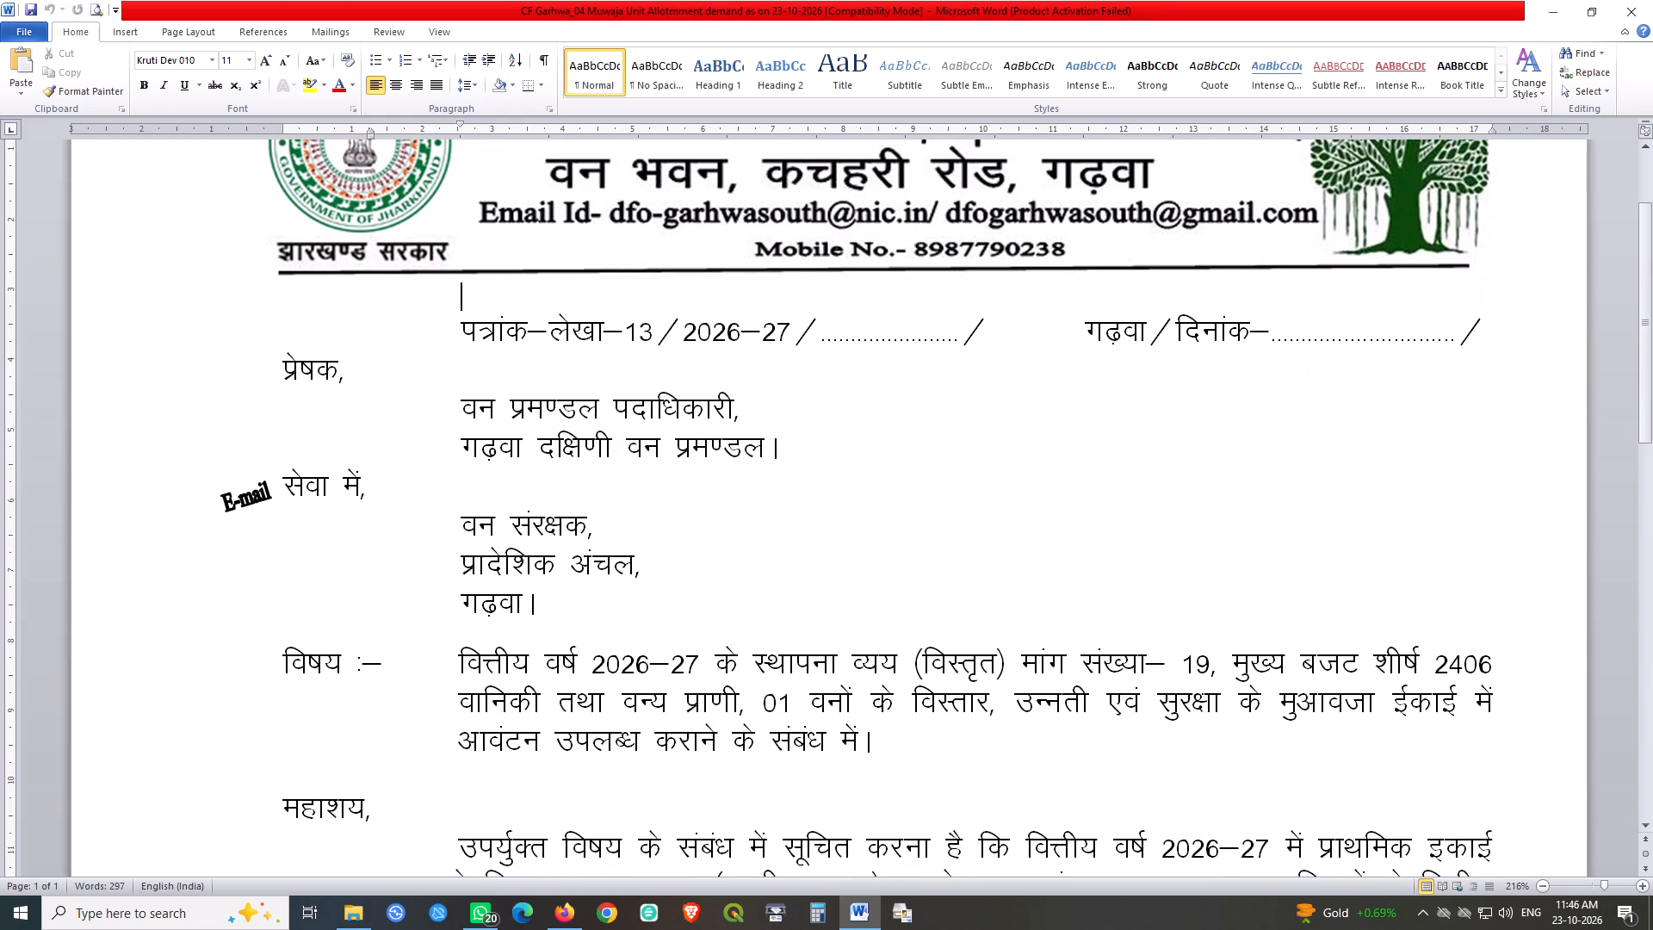
scroll(803, 500, "down", 2)
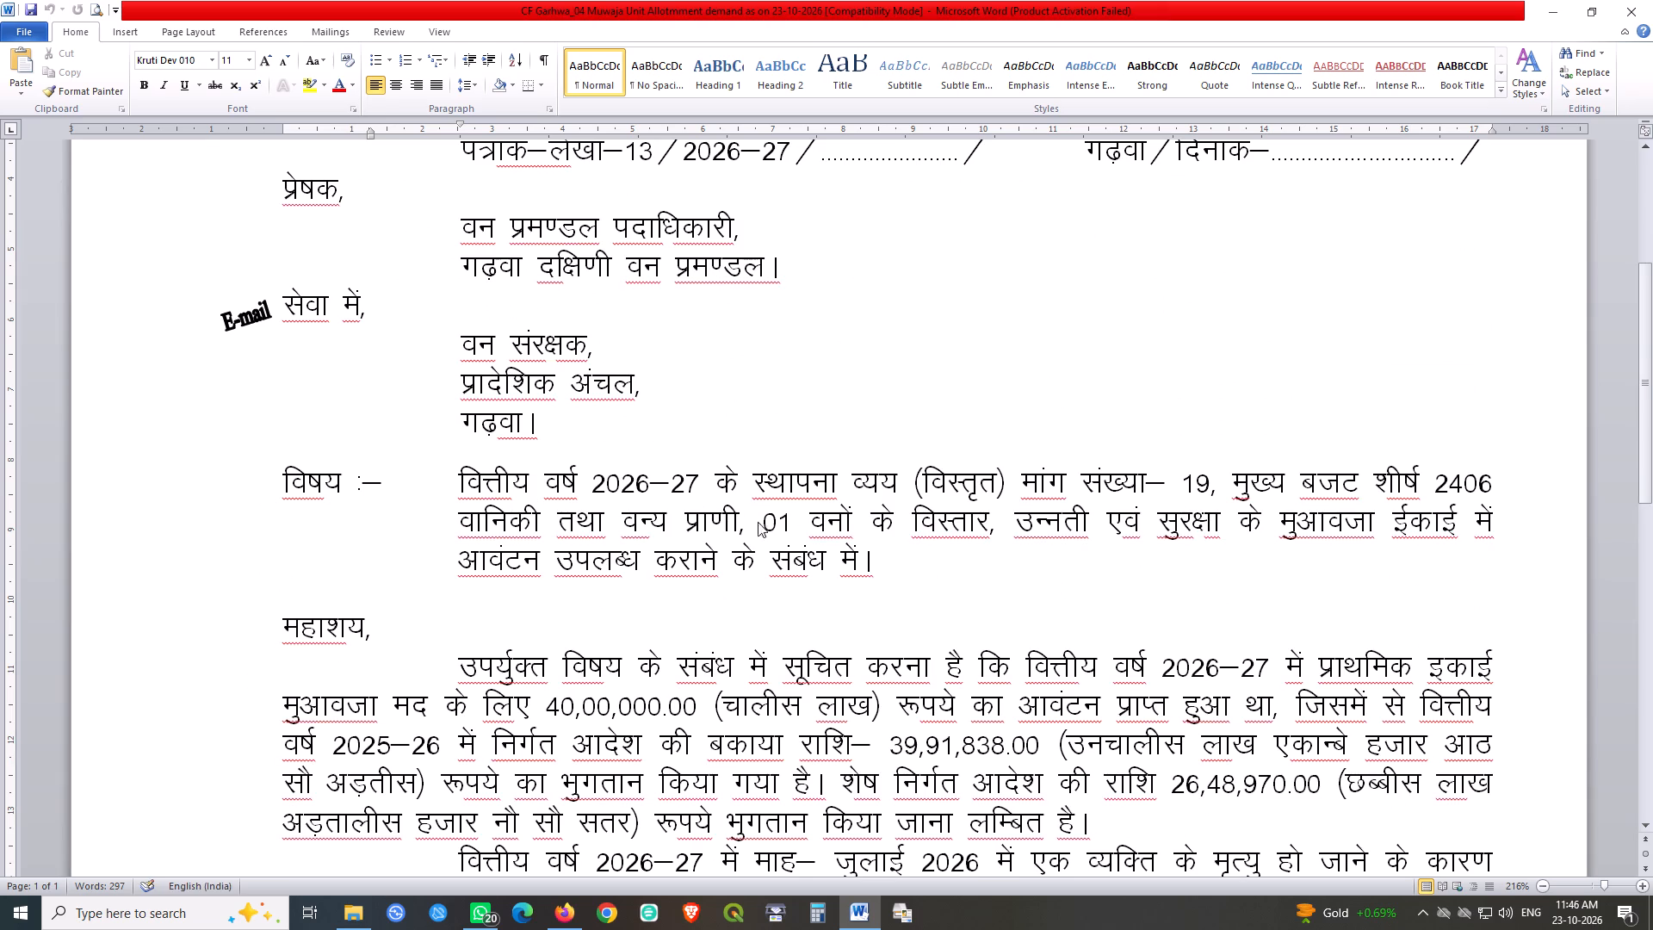
scroll(808, 512, "down", 1)
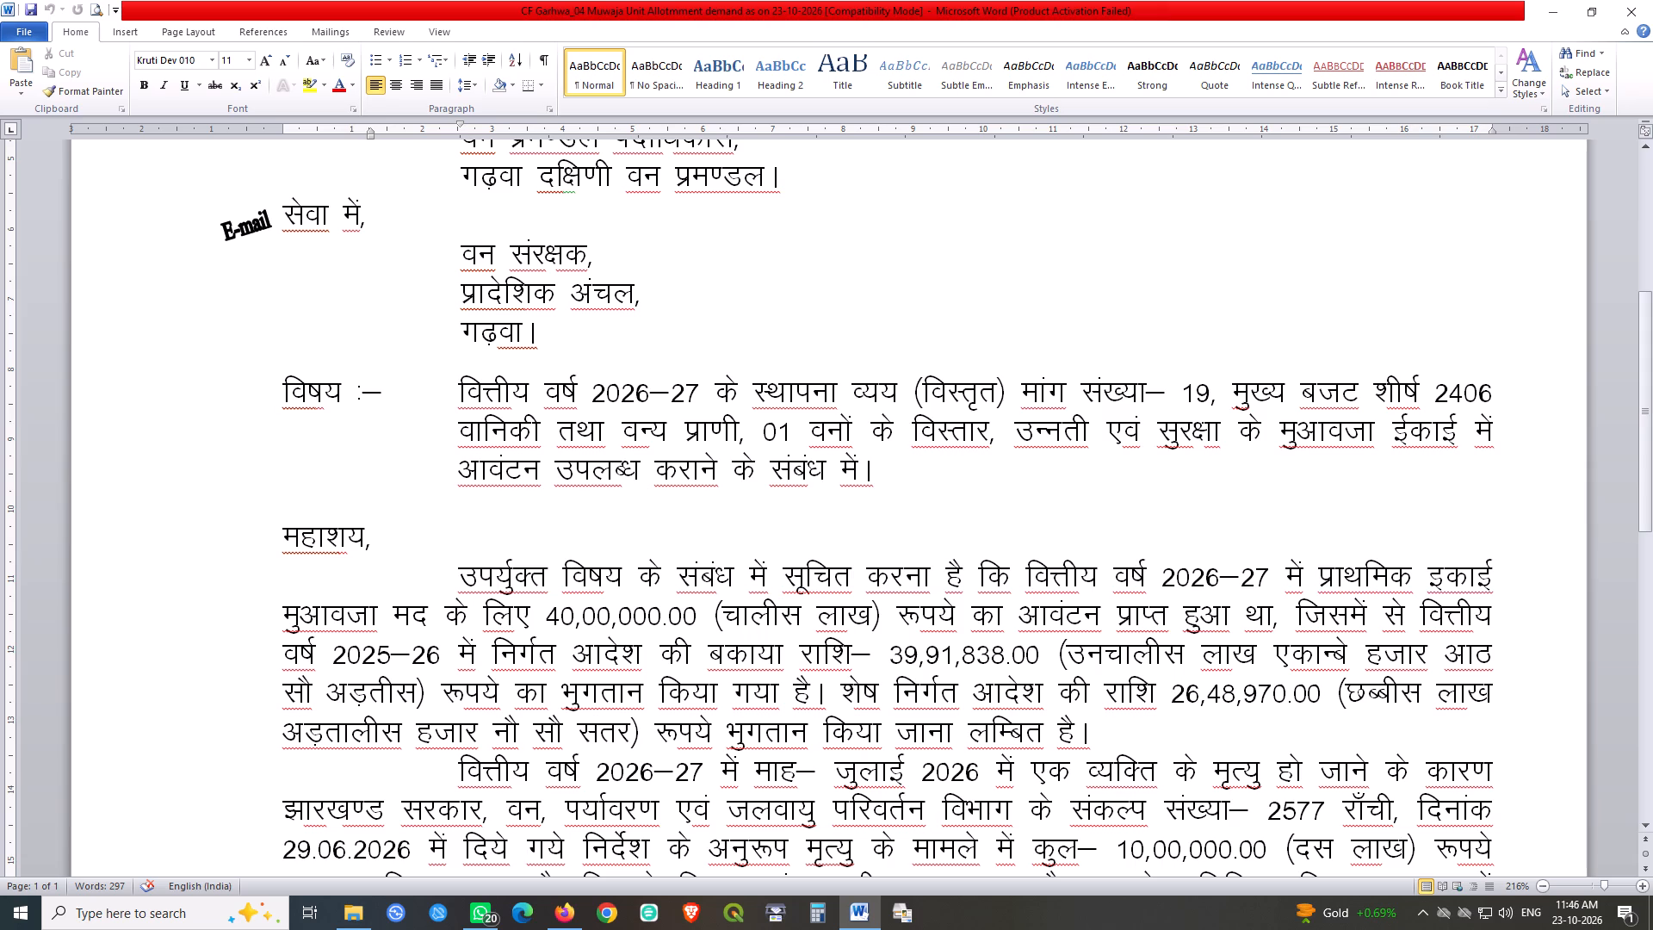
left_click(577, 626)
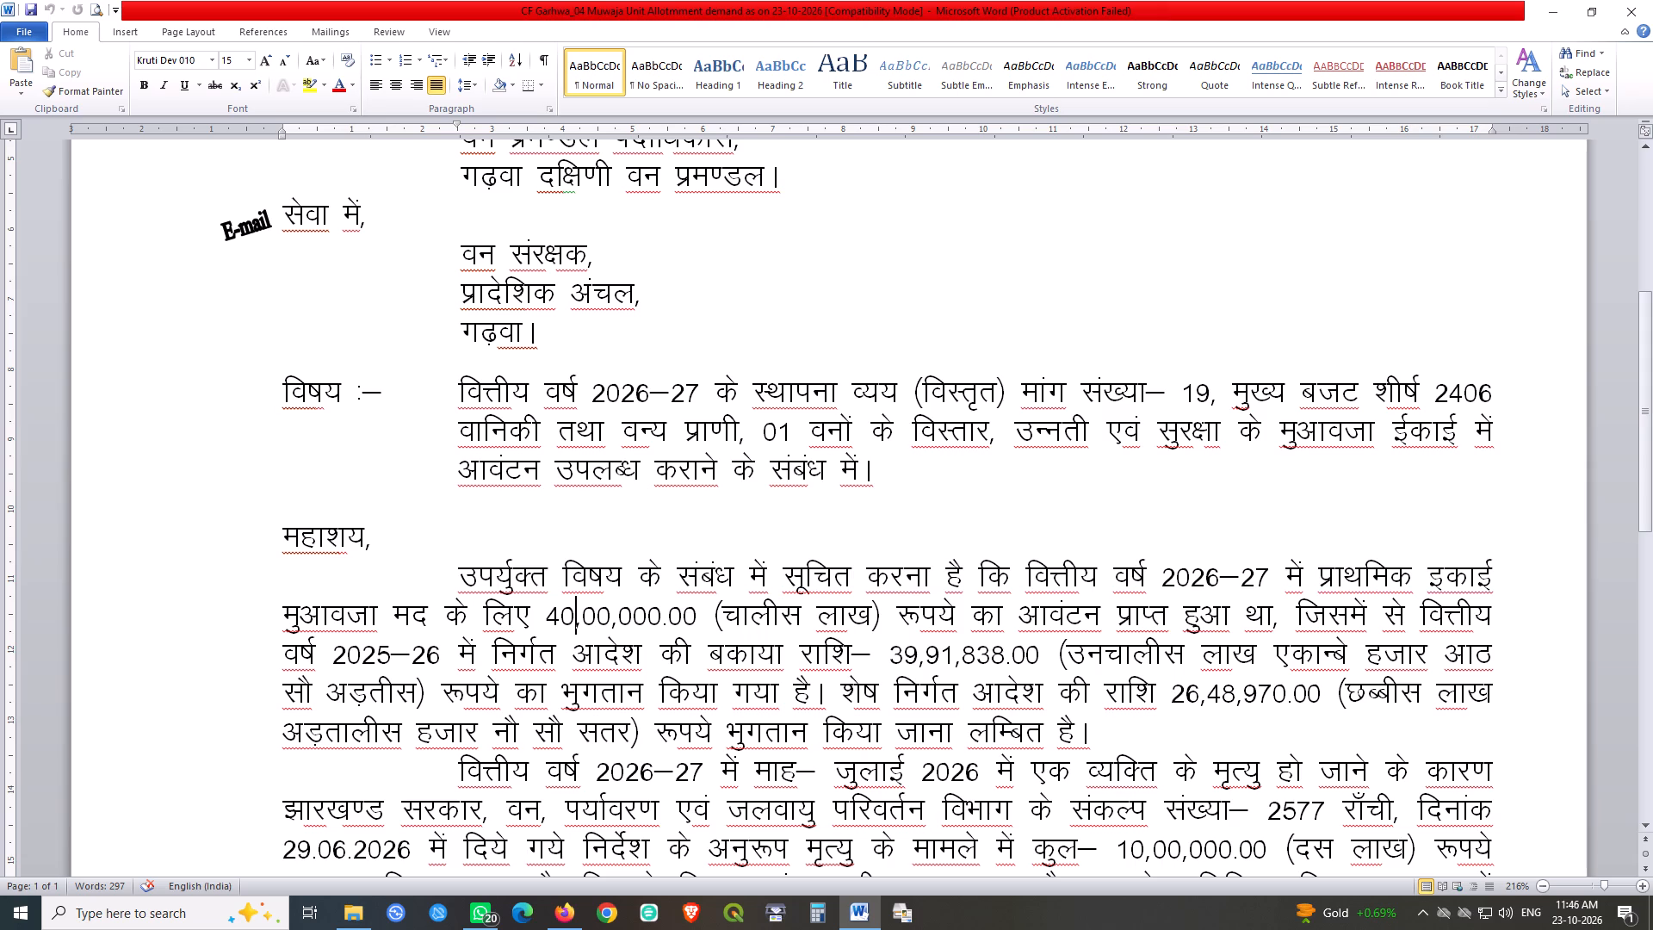
key("BackSpace")
key("BackSpace")
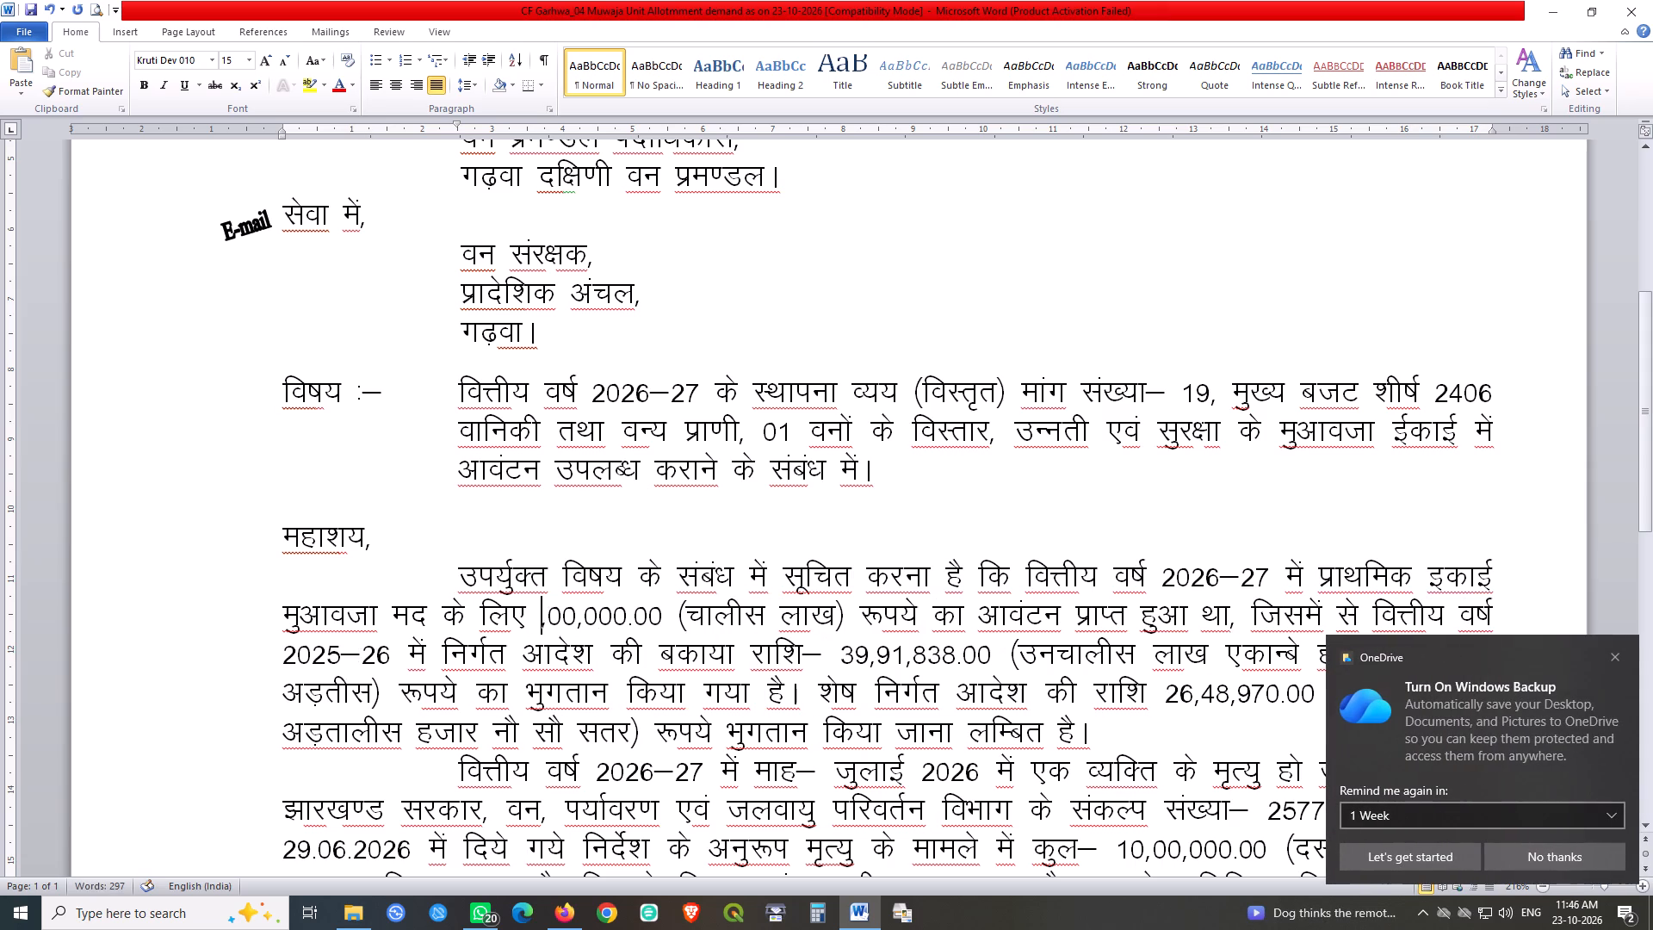
type("95")
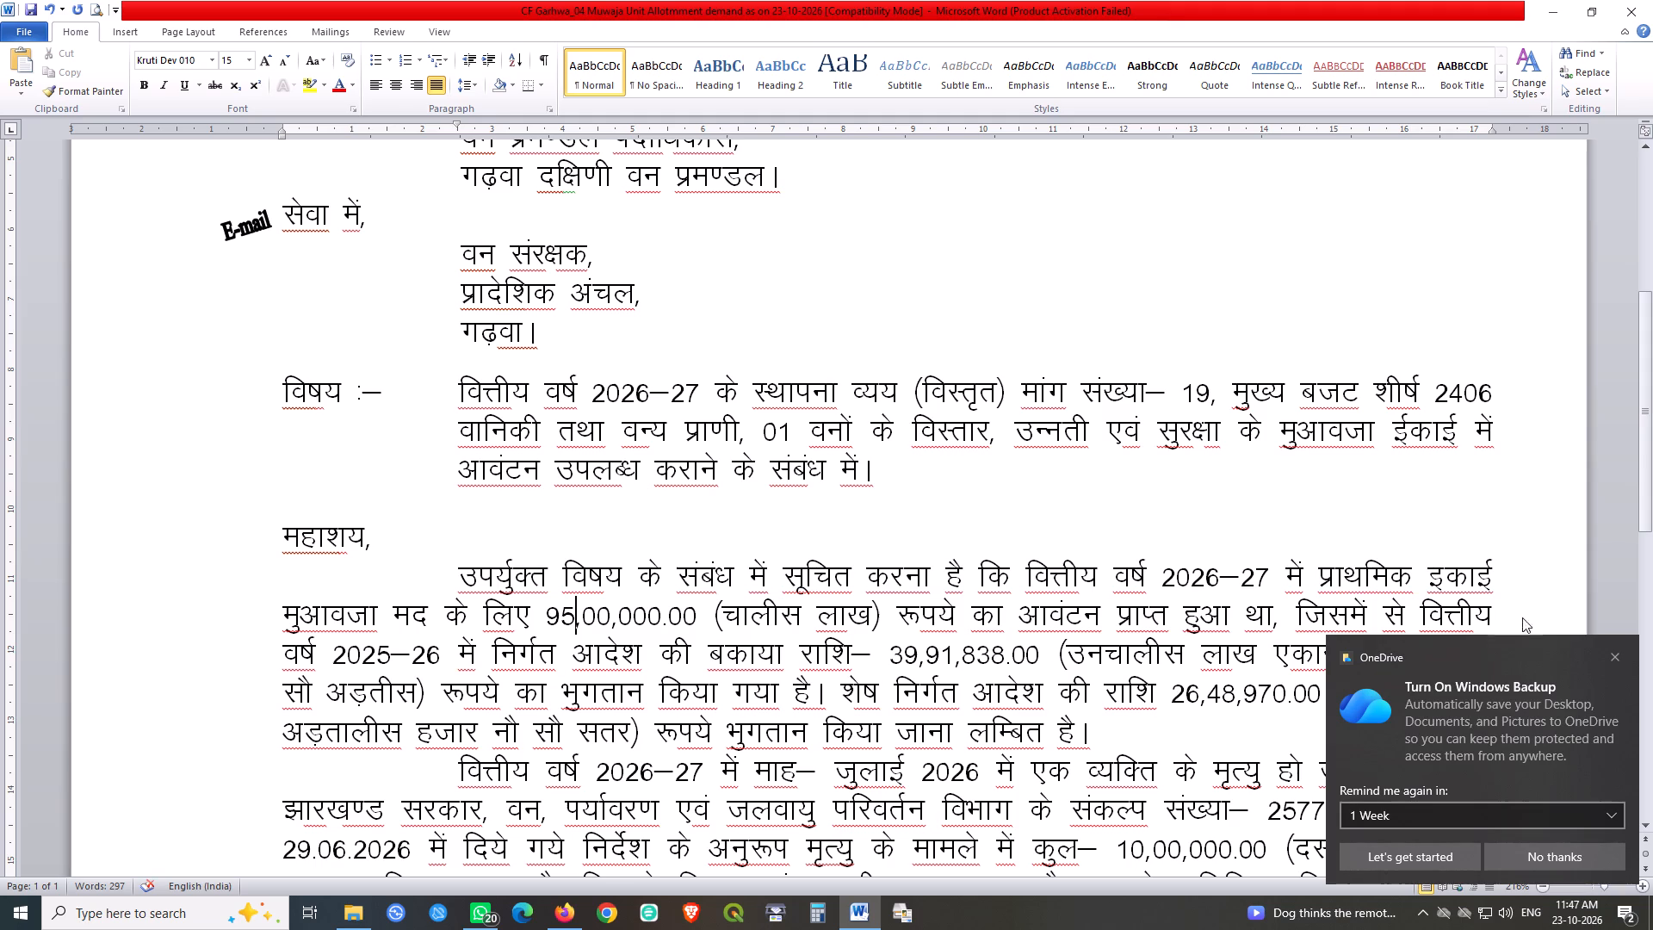
left_click(1615, 654)
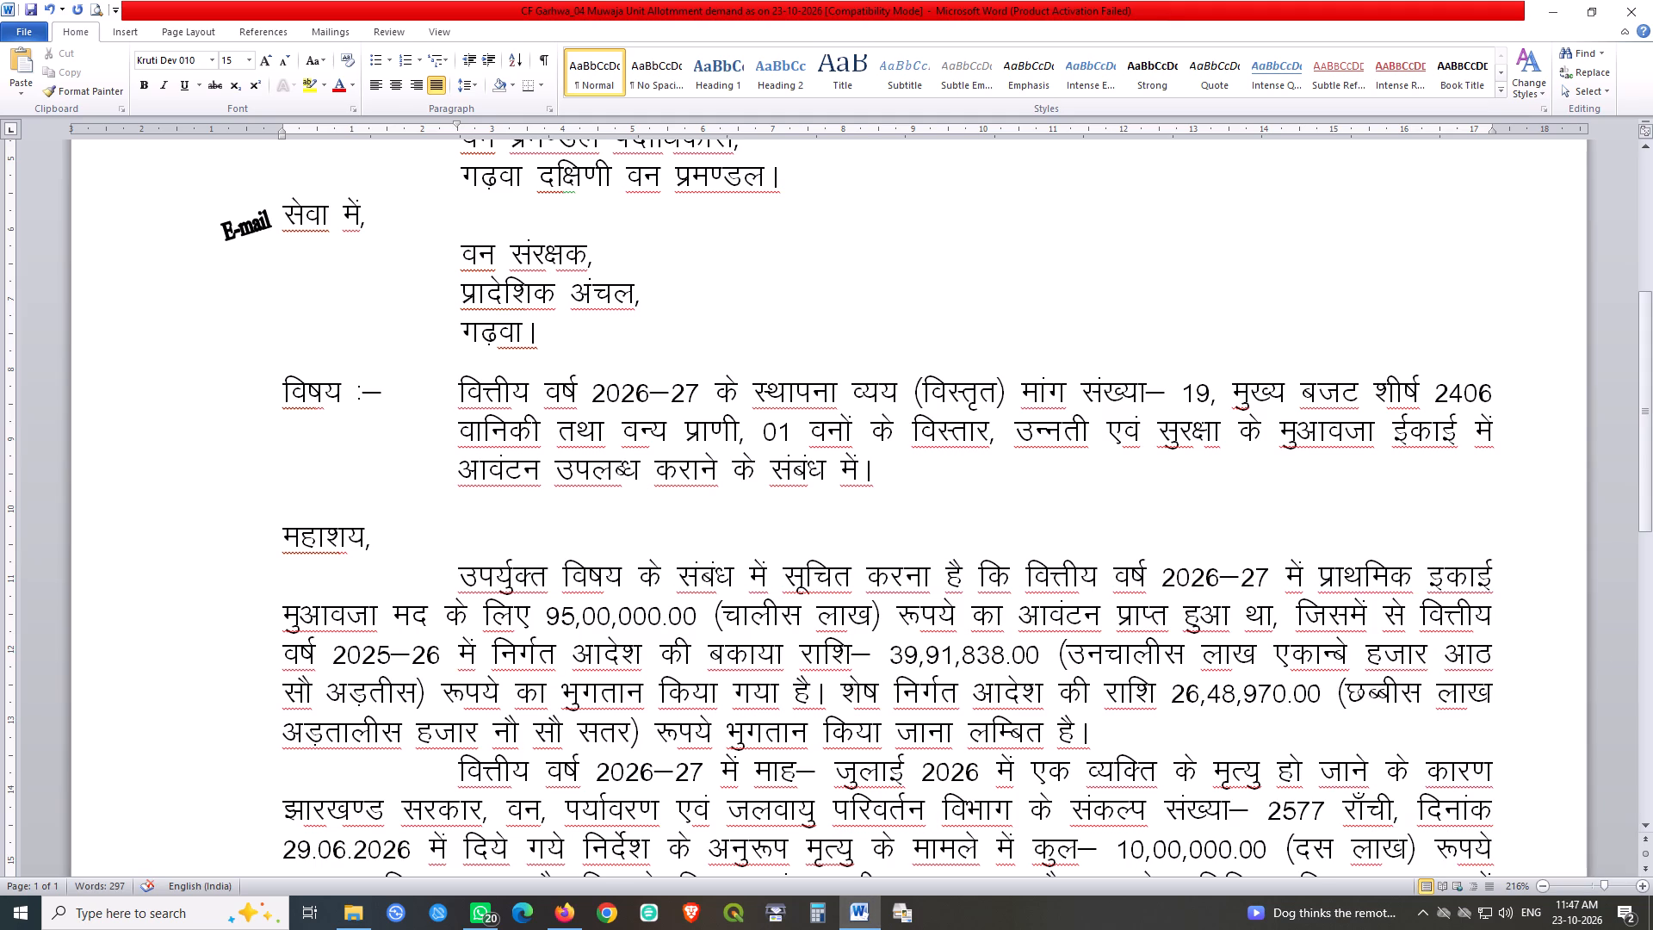
Replace चालीस in the bracketed amount in words after 95,00,000.00 with पंचान्वे.
left_click_drag(801, 615, 728, 619)
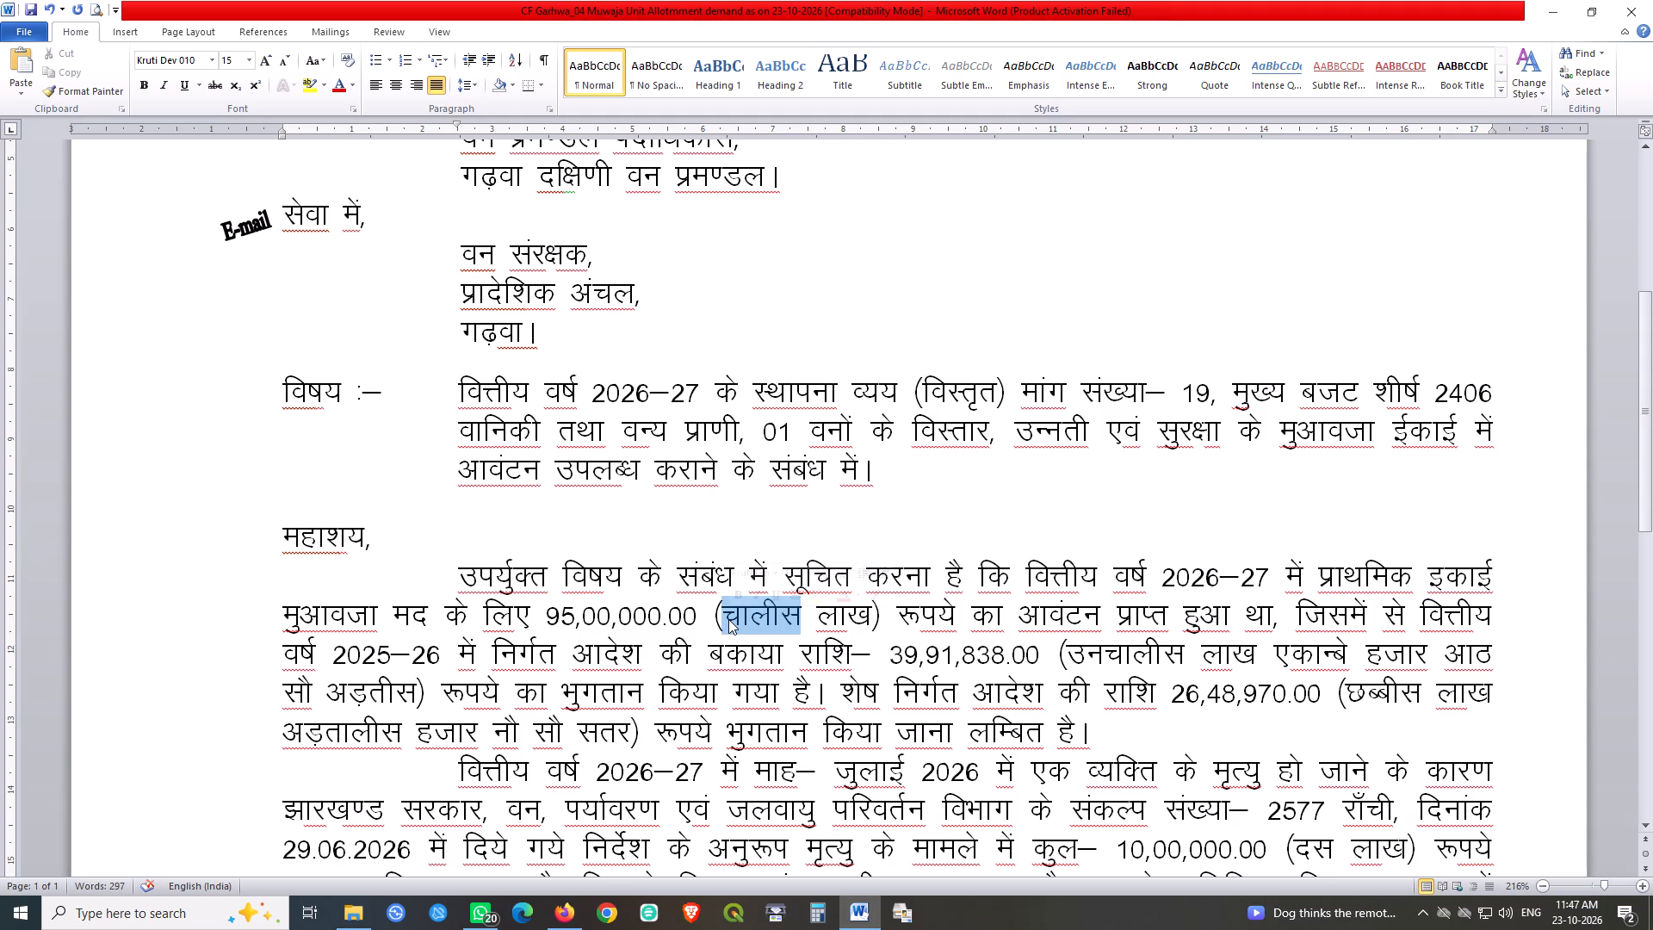
type("ia")
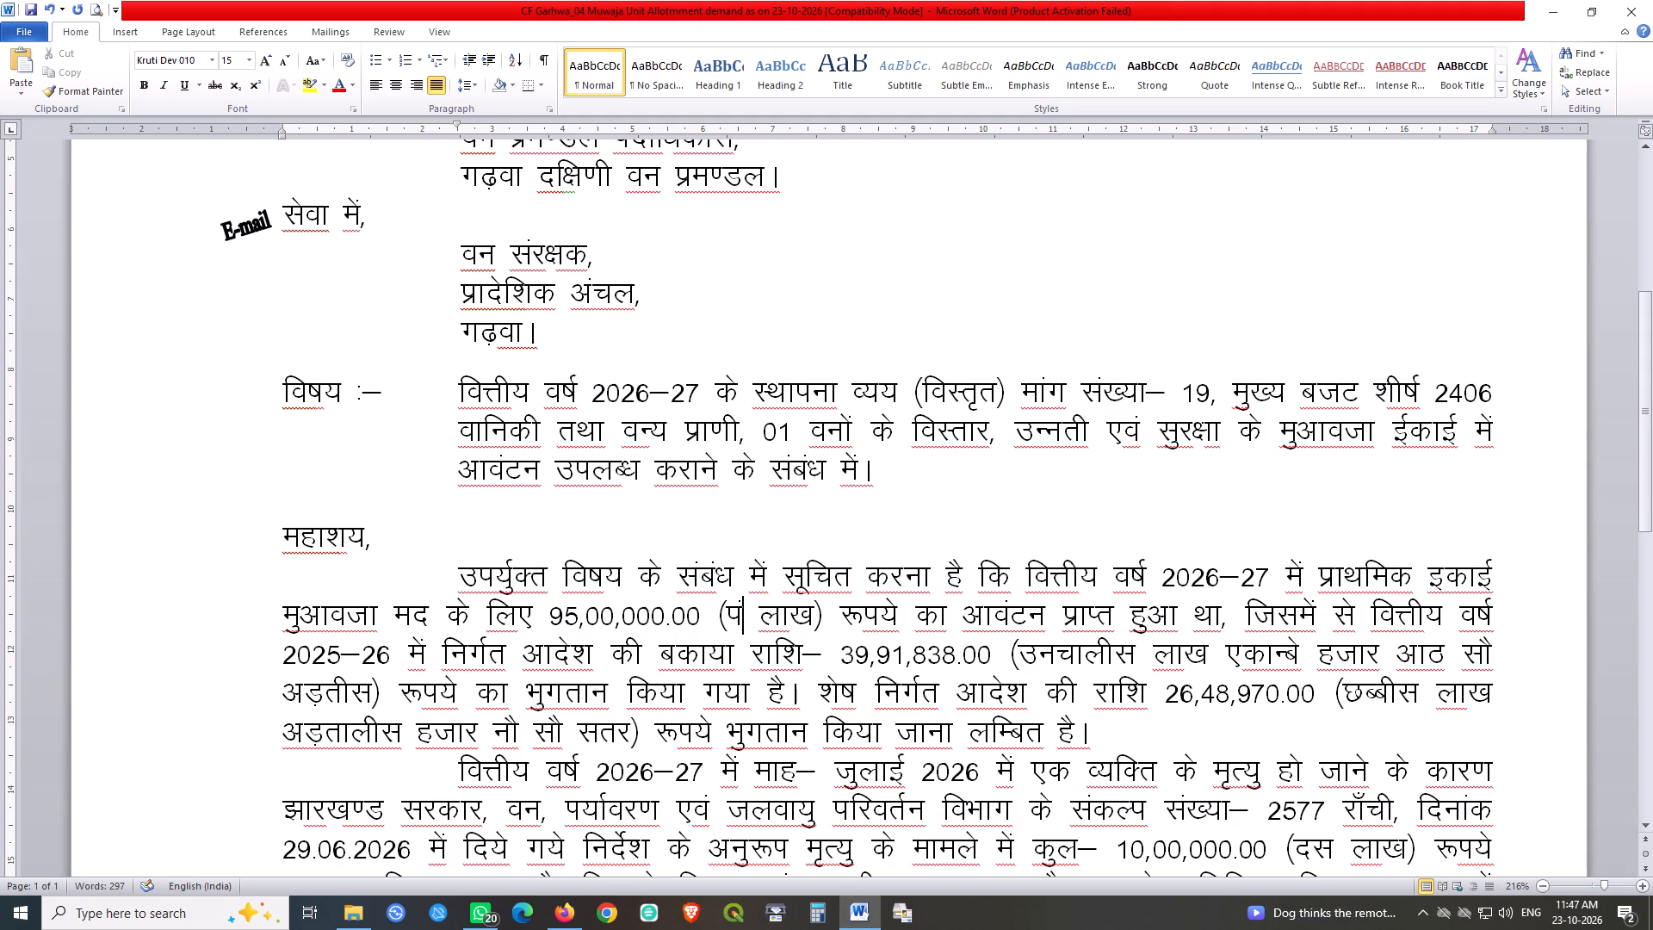
key("p")
key("k")
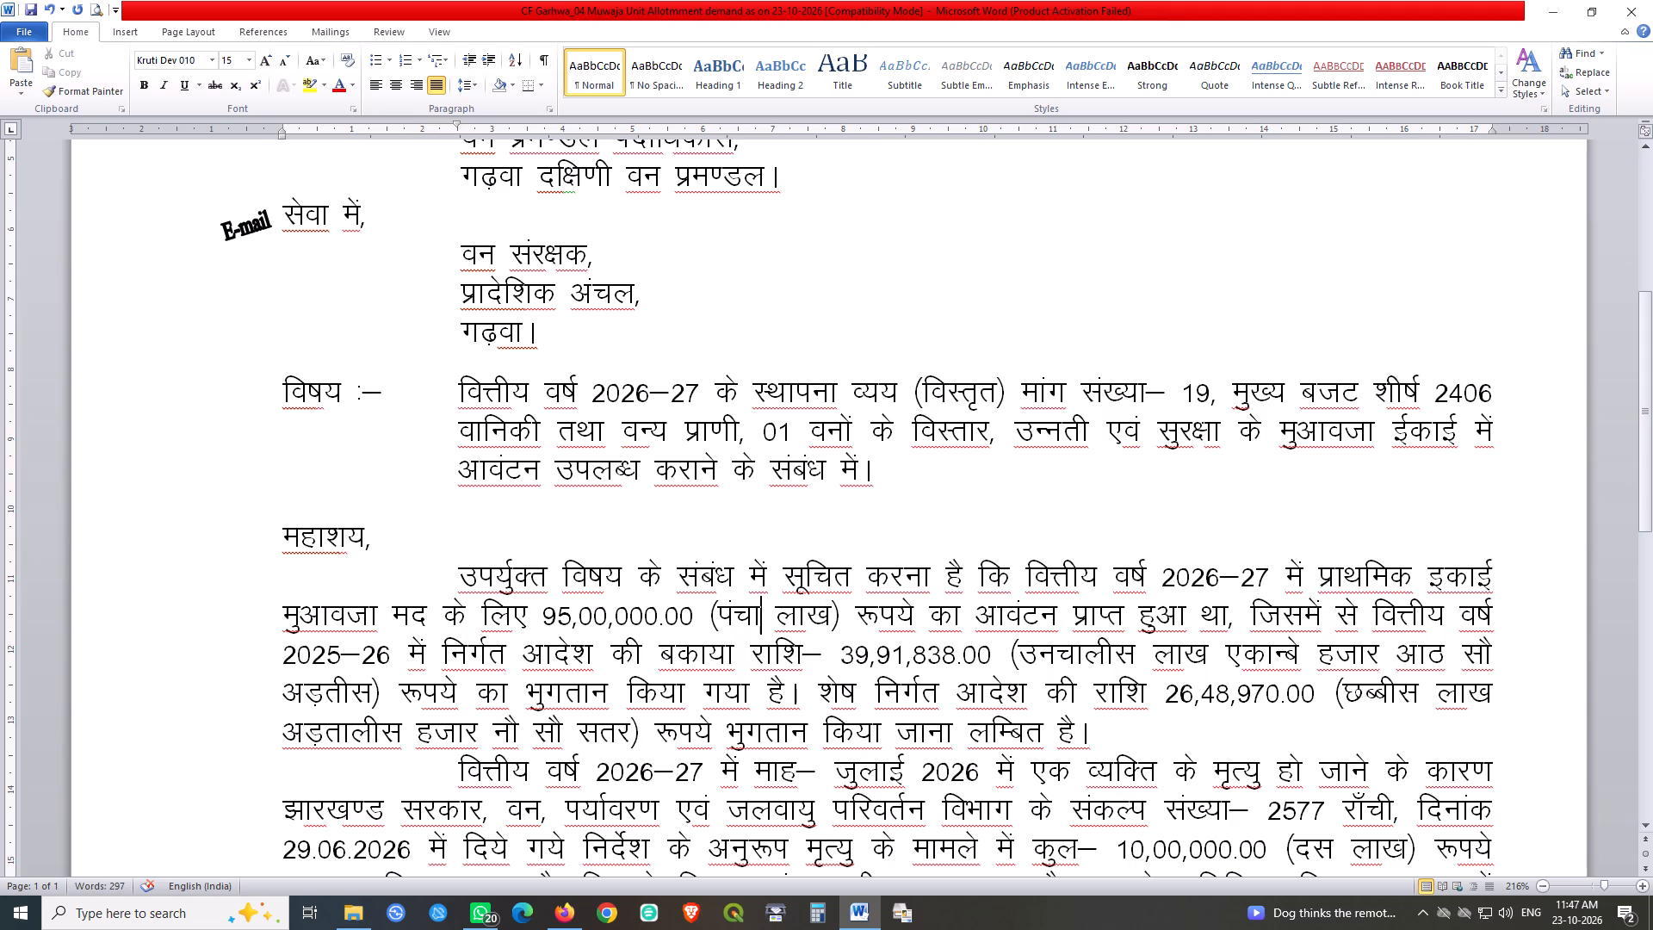
type("Ucs")
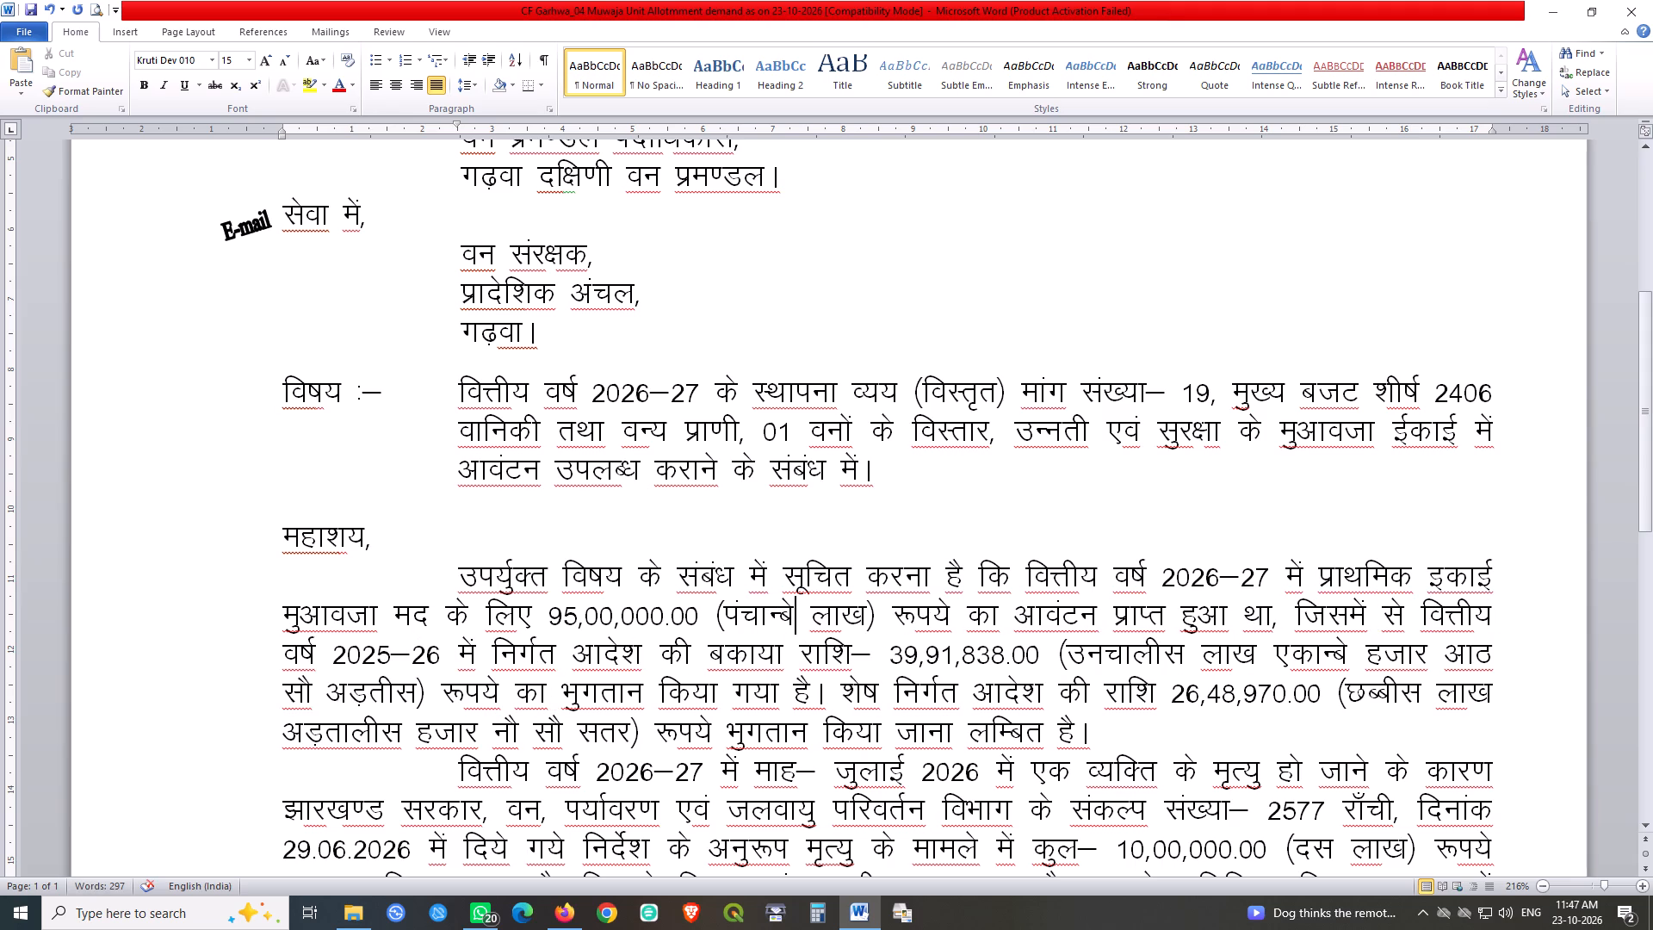
left_click(858, 673)
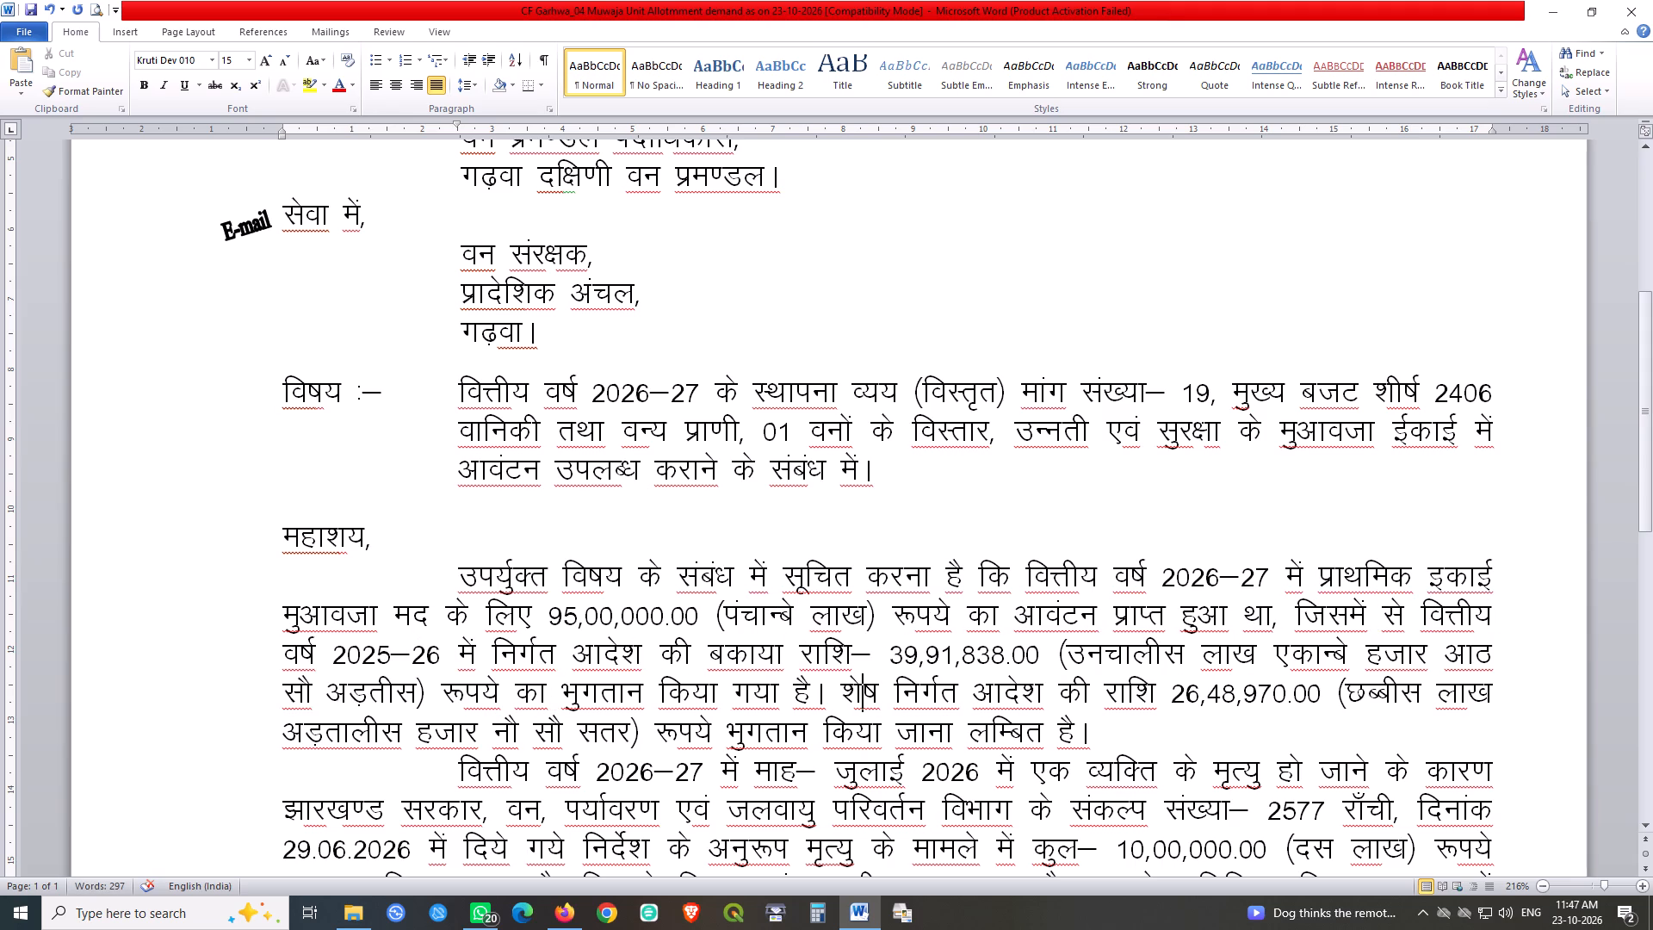
left_click(788, 613)
key("BackSpace")
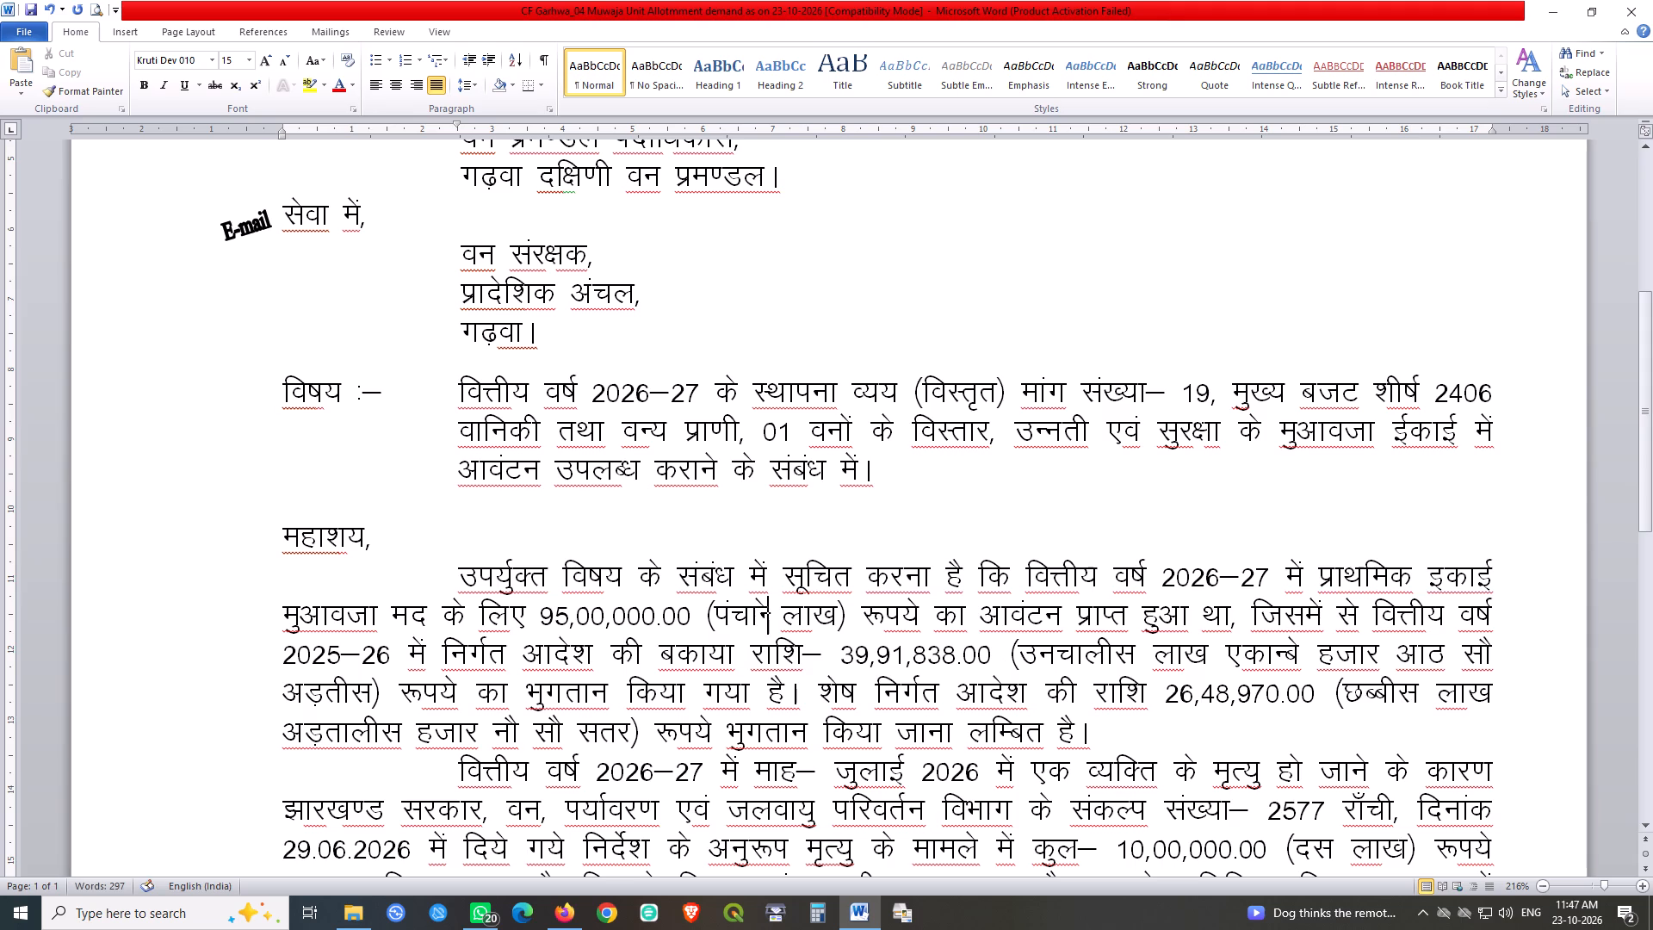
key("c")
key("BackSpace")
type("os")
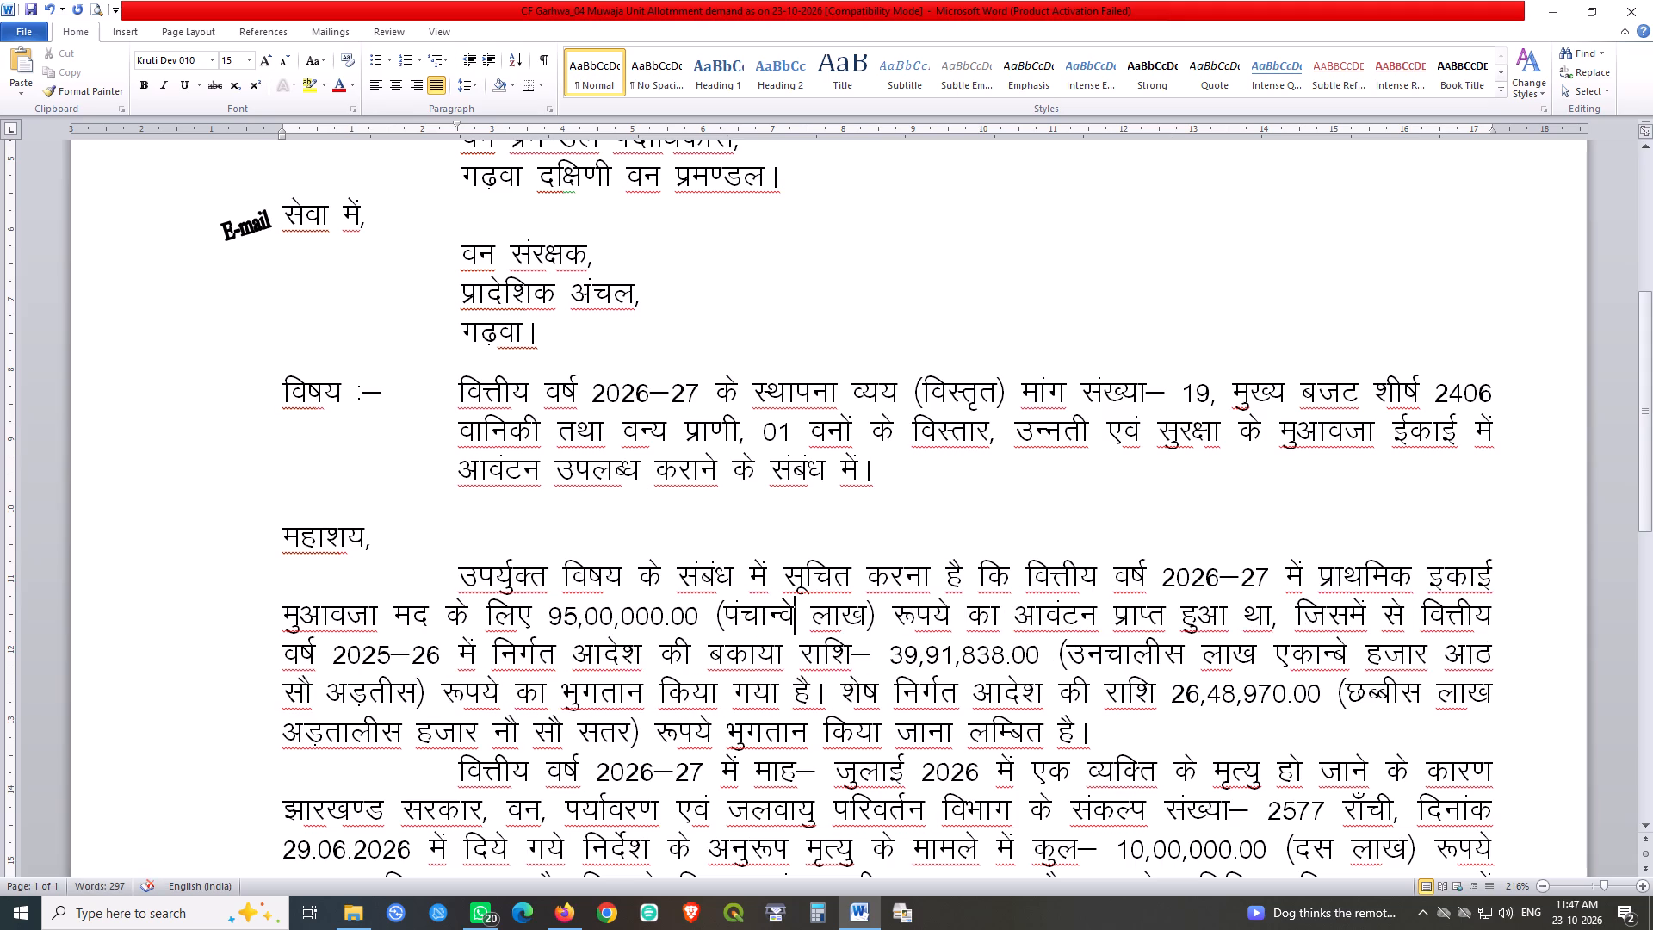
Respell पंचान्वे in the bracketed amount in words as पनचान्वे and save the letter.
left_click(742, 613)
key("BackSpace")
key("shift+u")
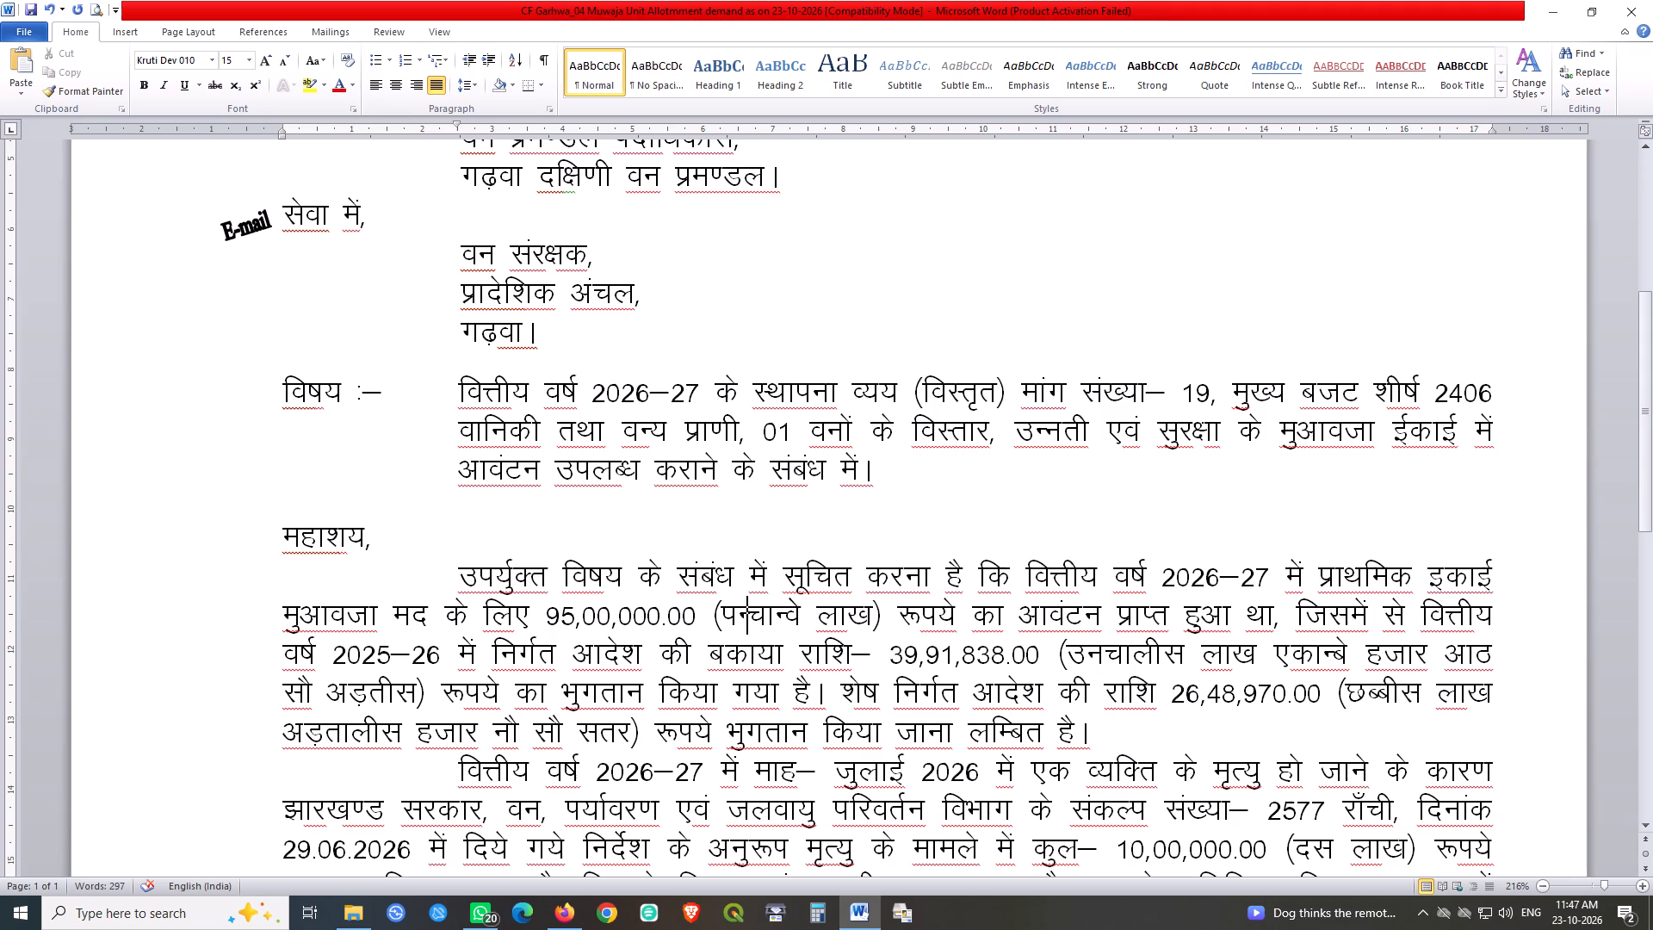
key("BackSpace")
key("a")
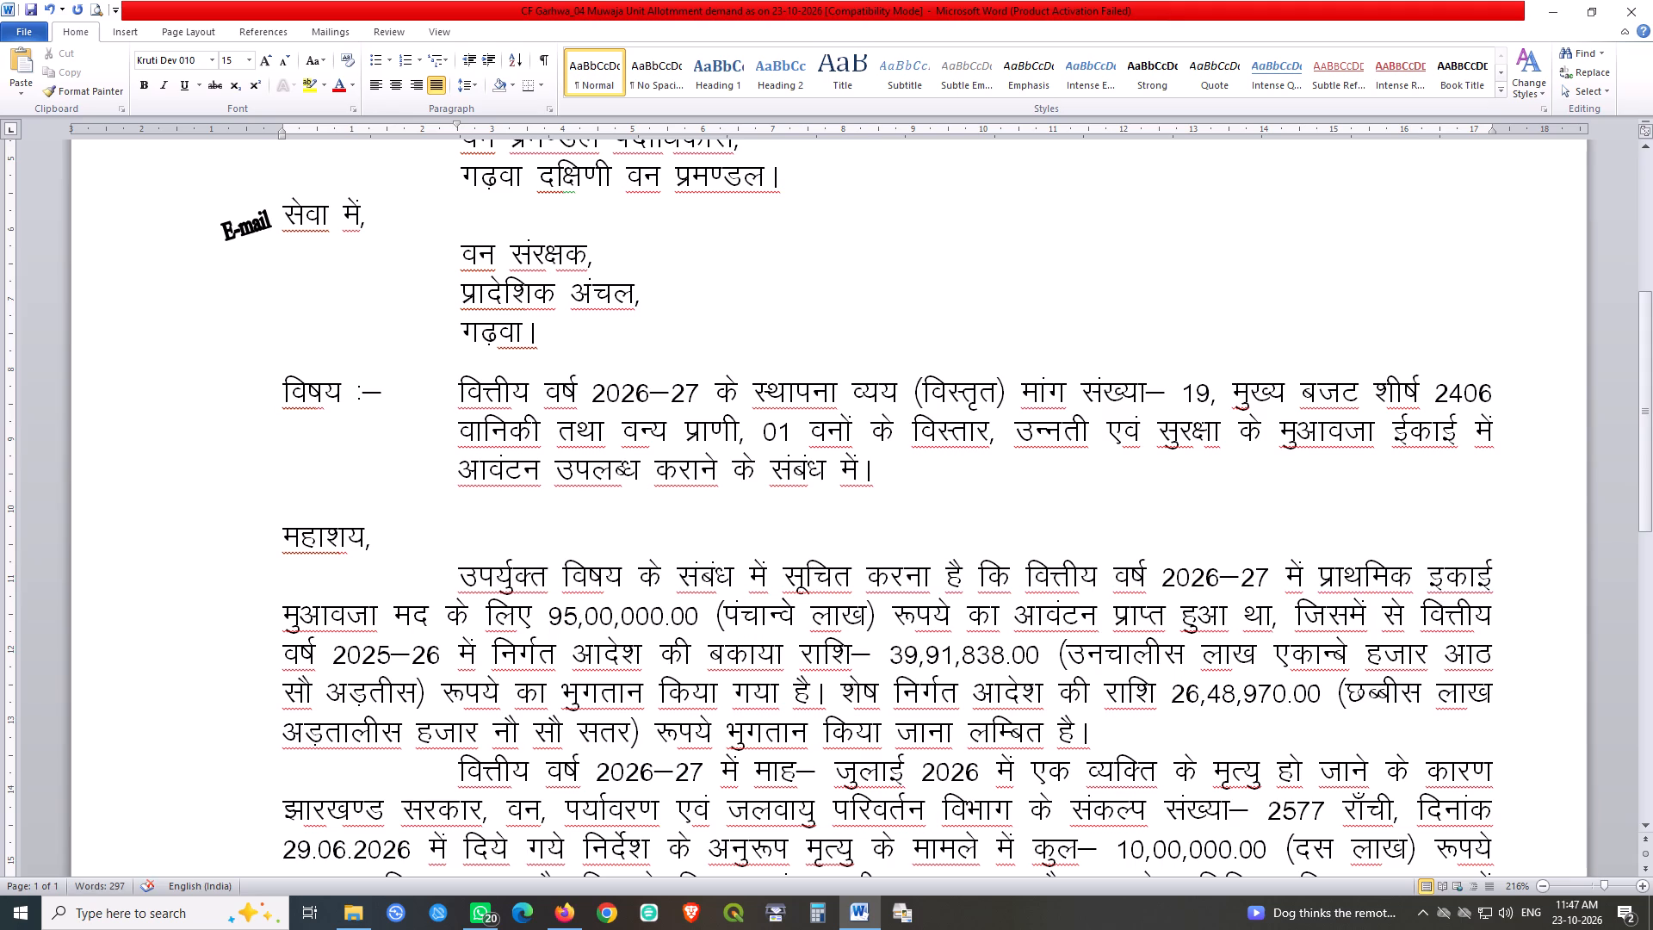
key("BackSpace")
key("shift+u")
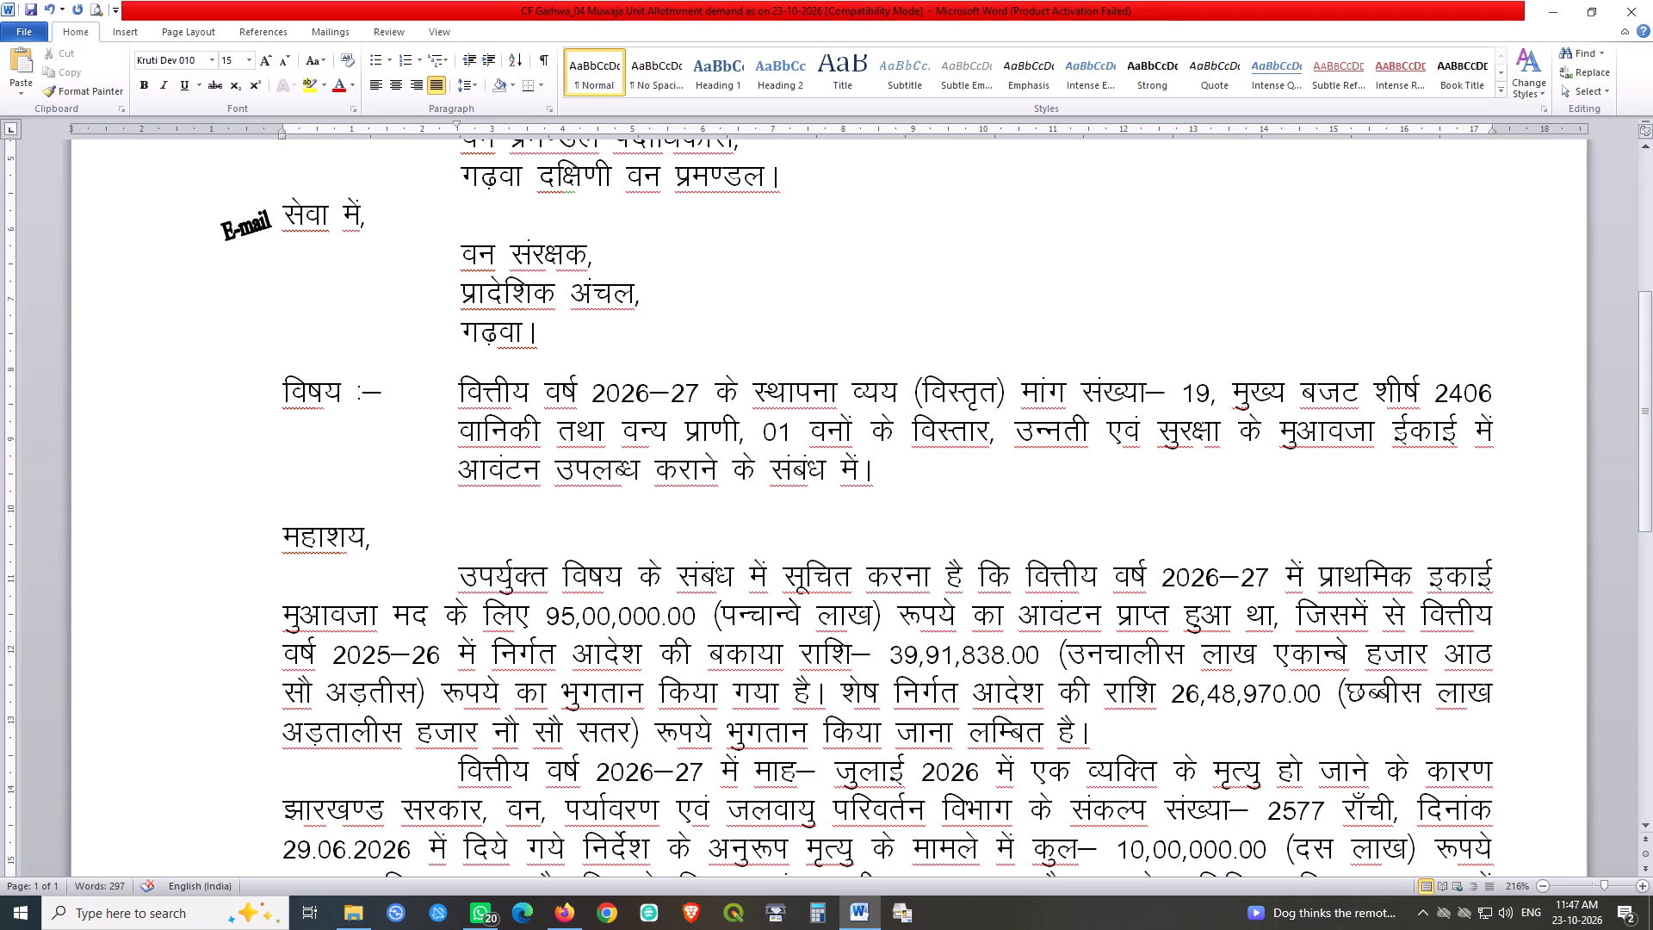
left_click(789, 614)
key("k")
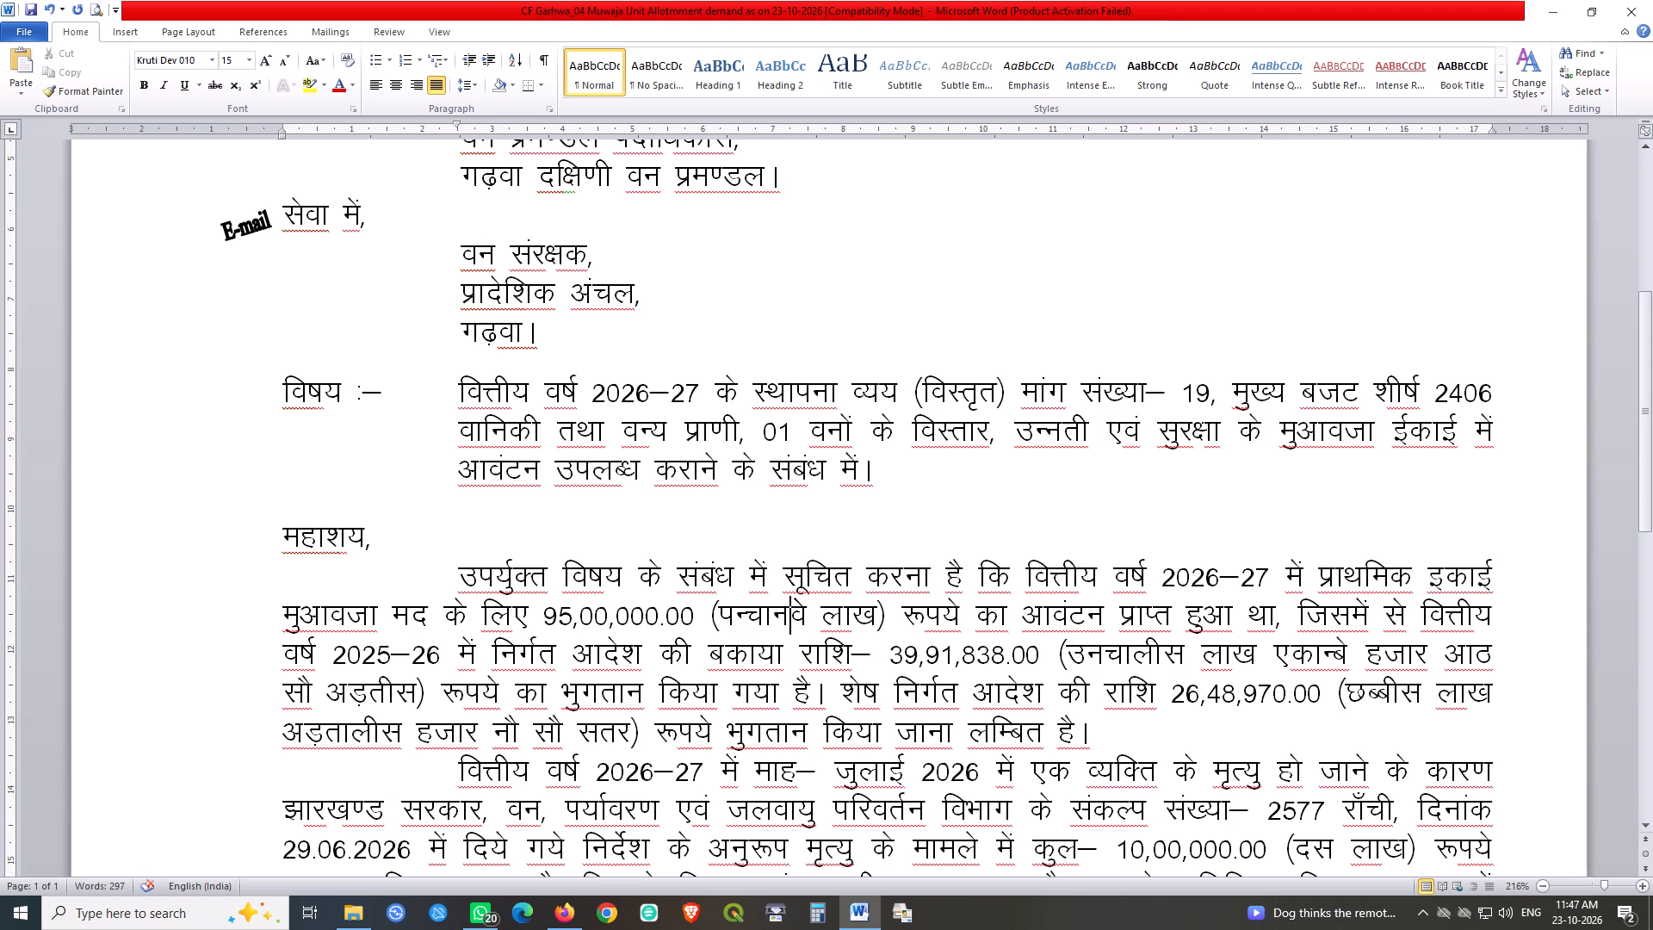
key("BackSpace")
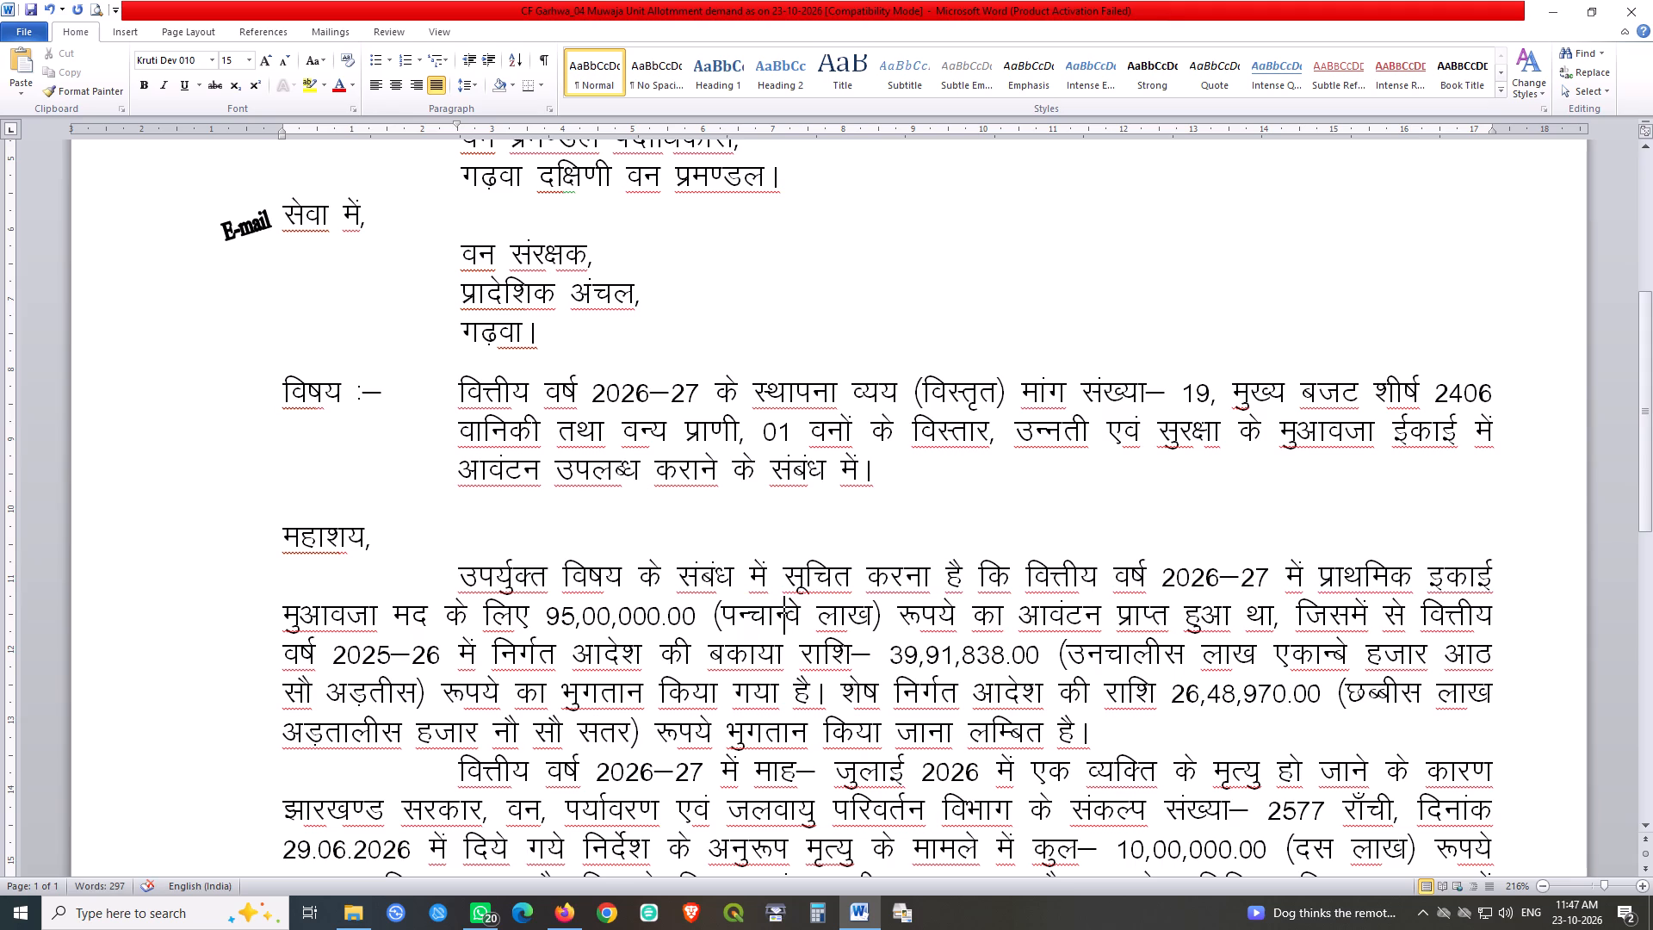
key("ctrl+s")
left_click(745, 617)
key("k")
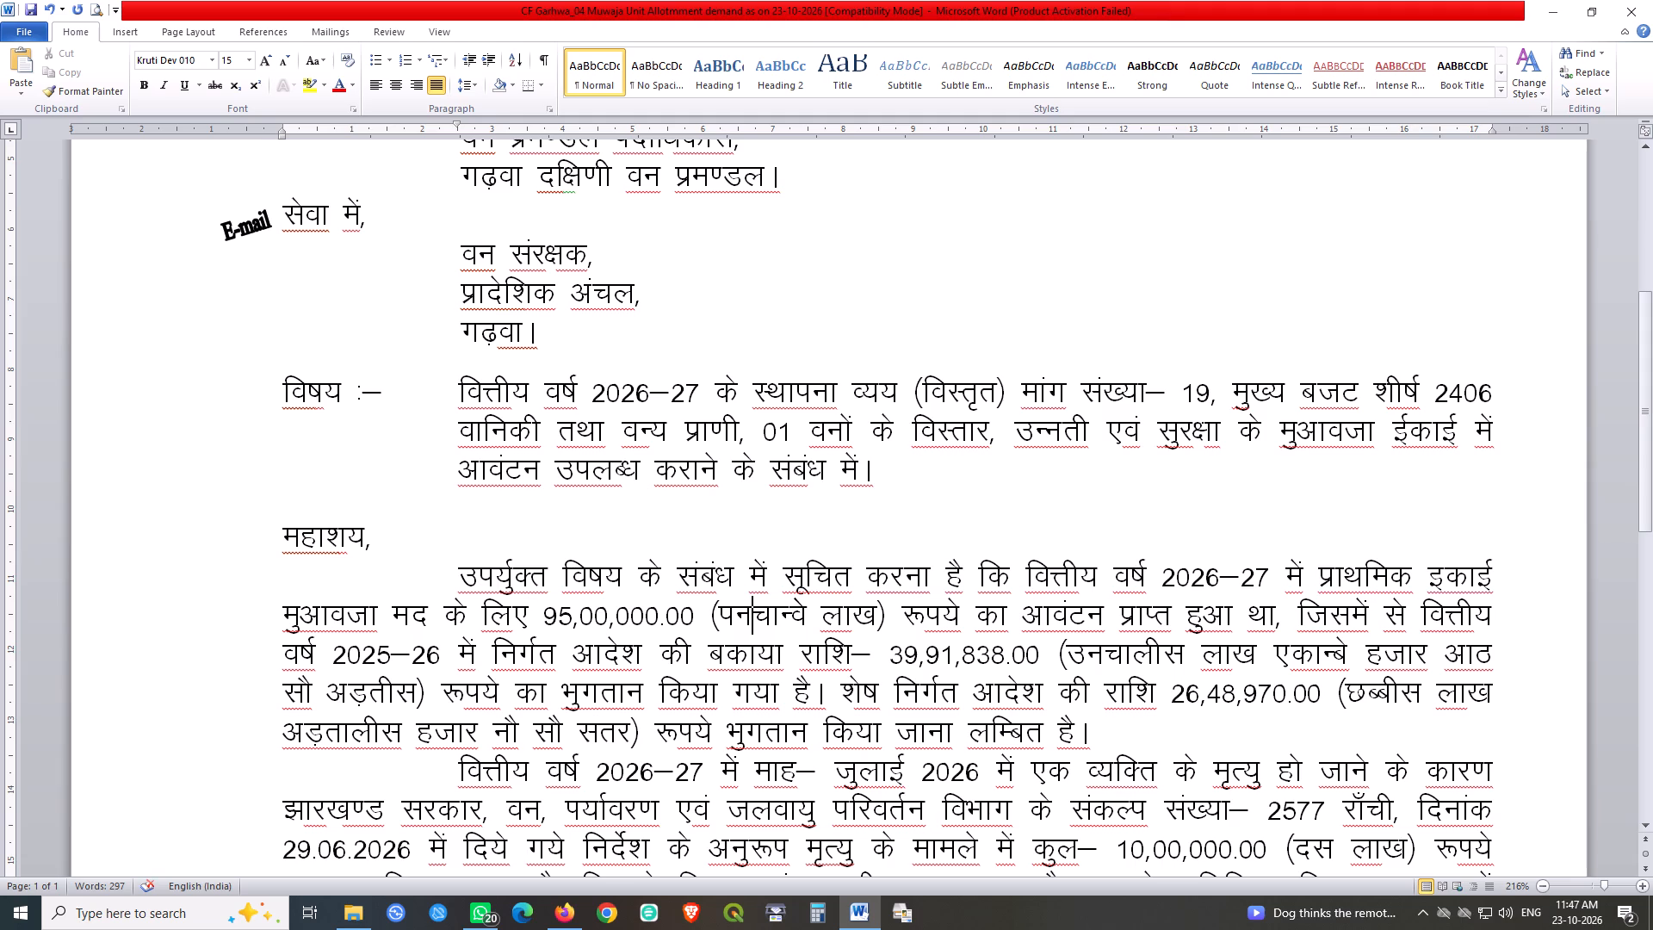
key("ctrl+s")
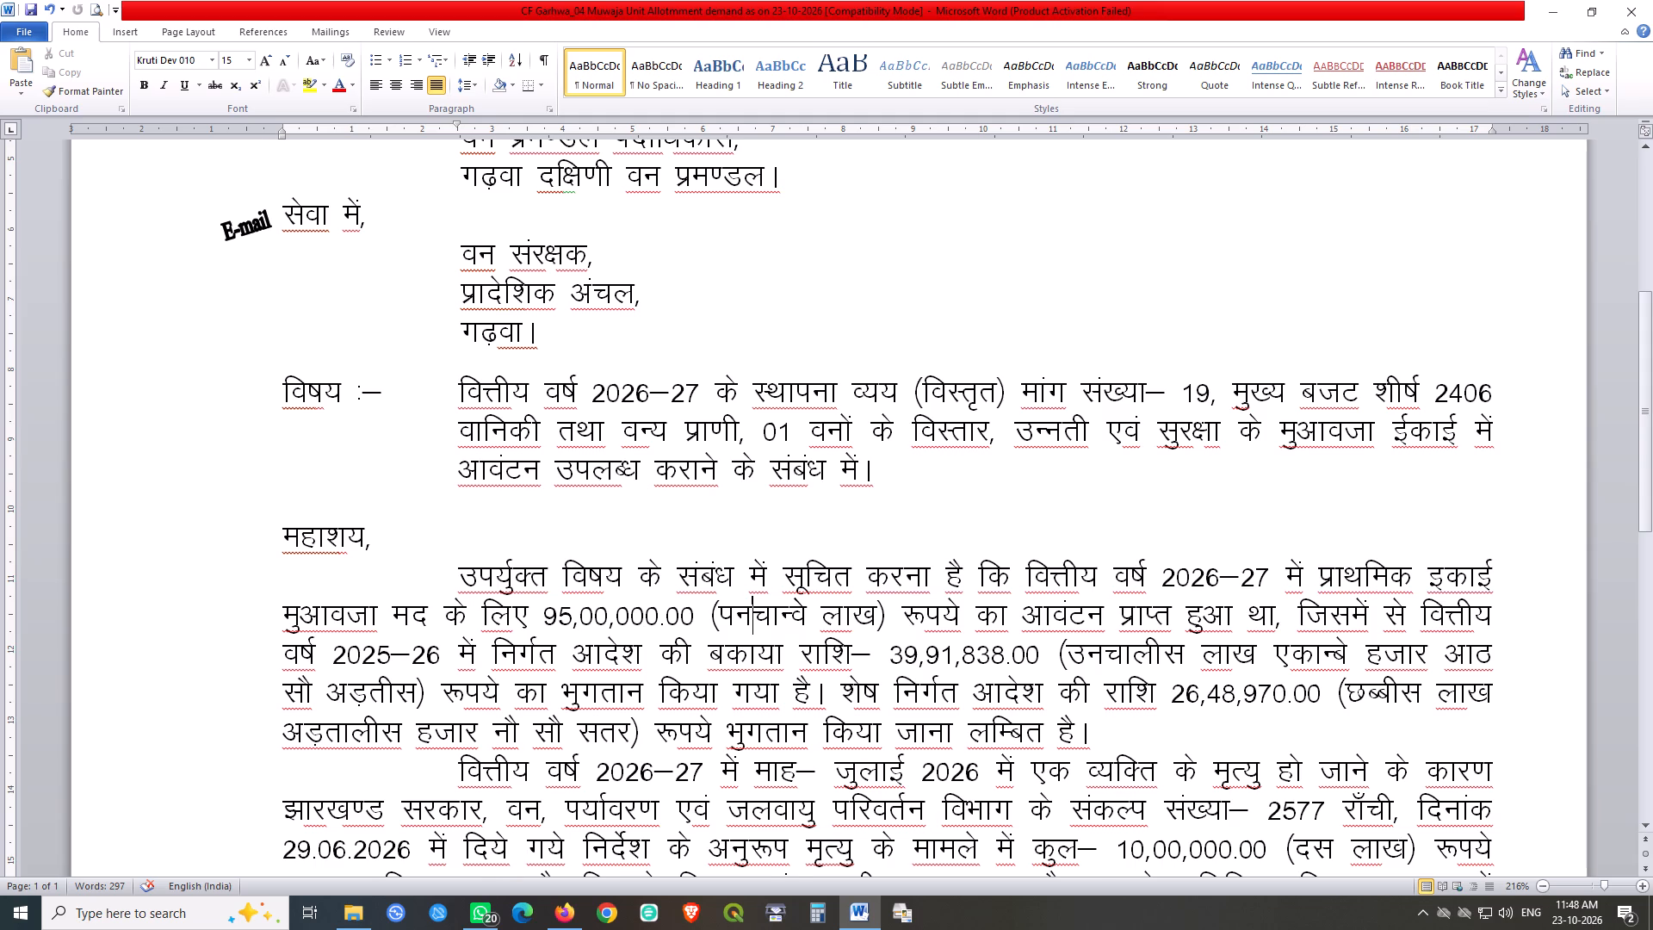
scroll(908, 657, "down", 1)
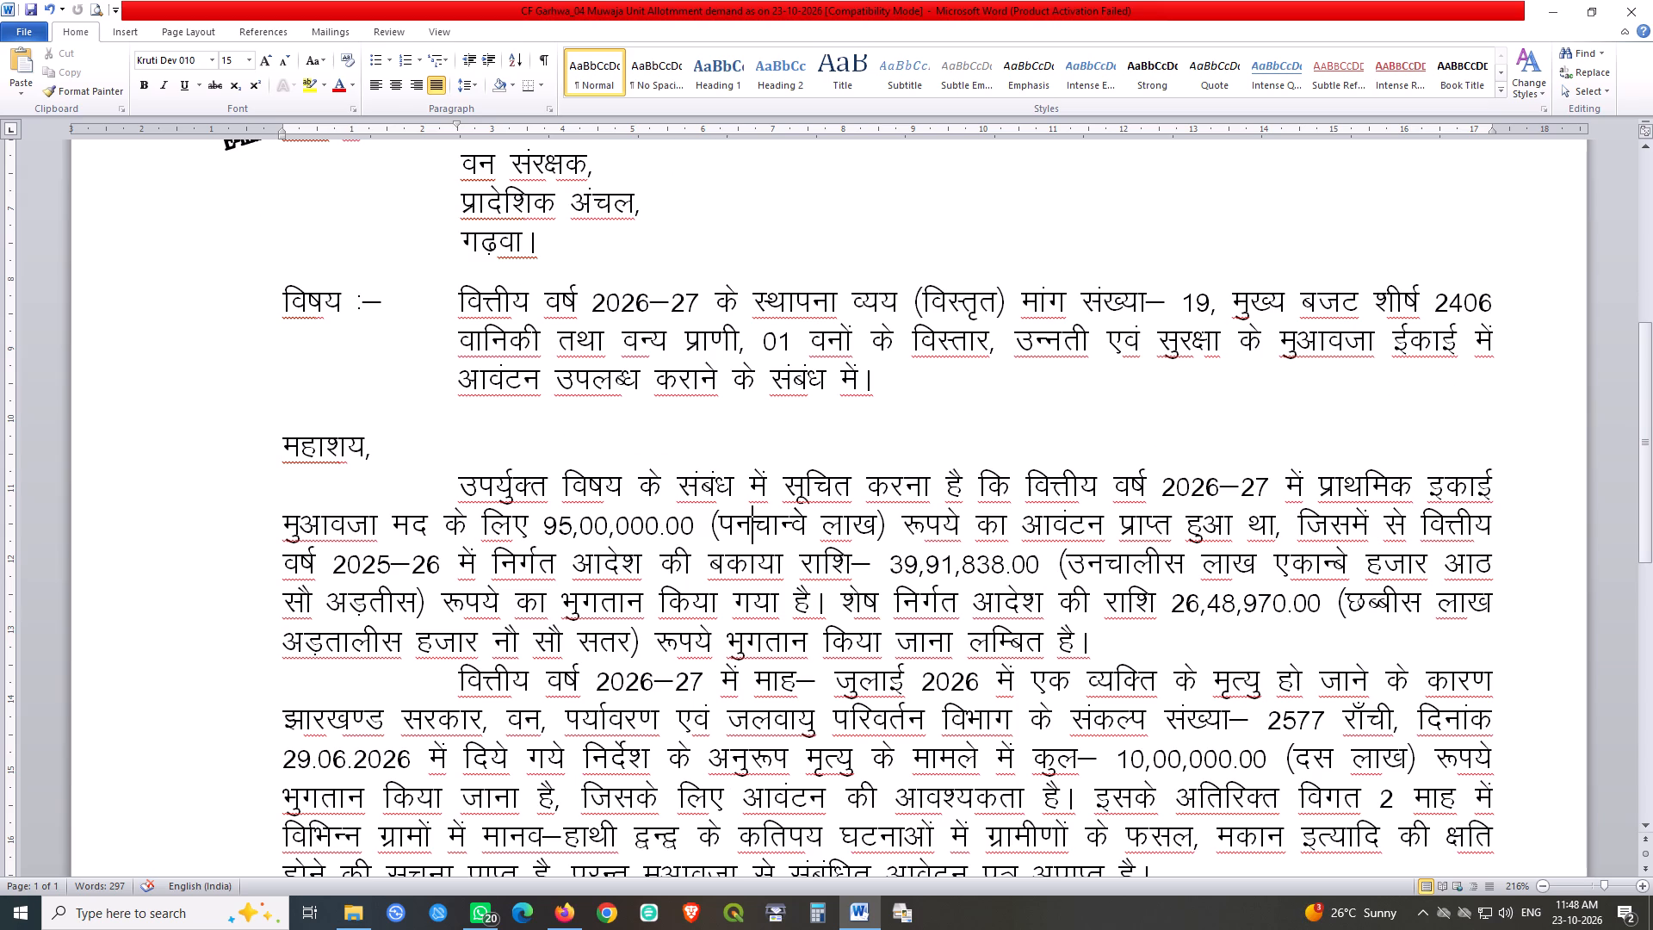
left_click(913, 567)
key("ctrl+s")
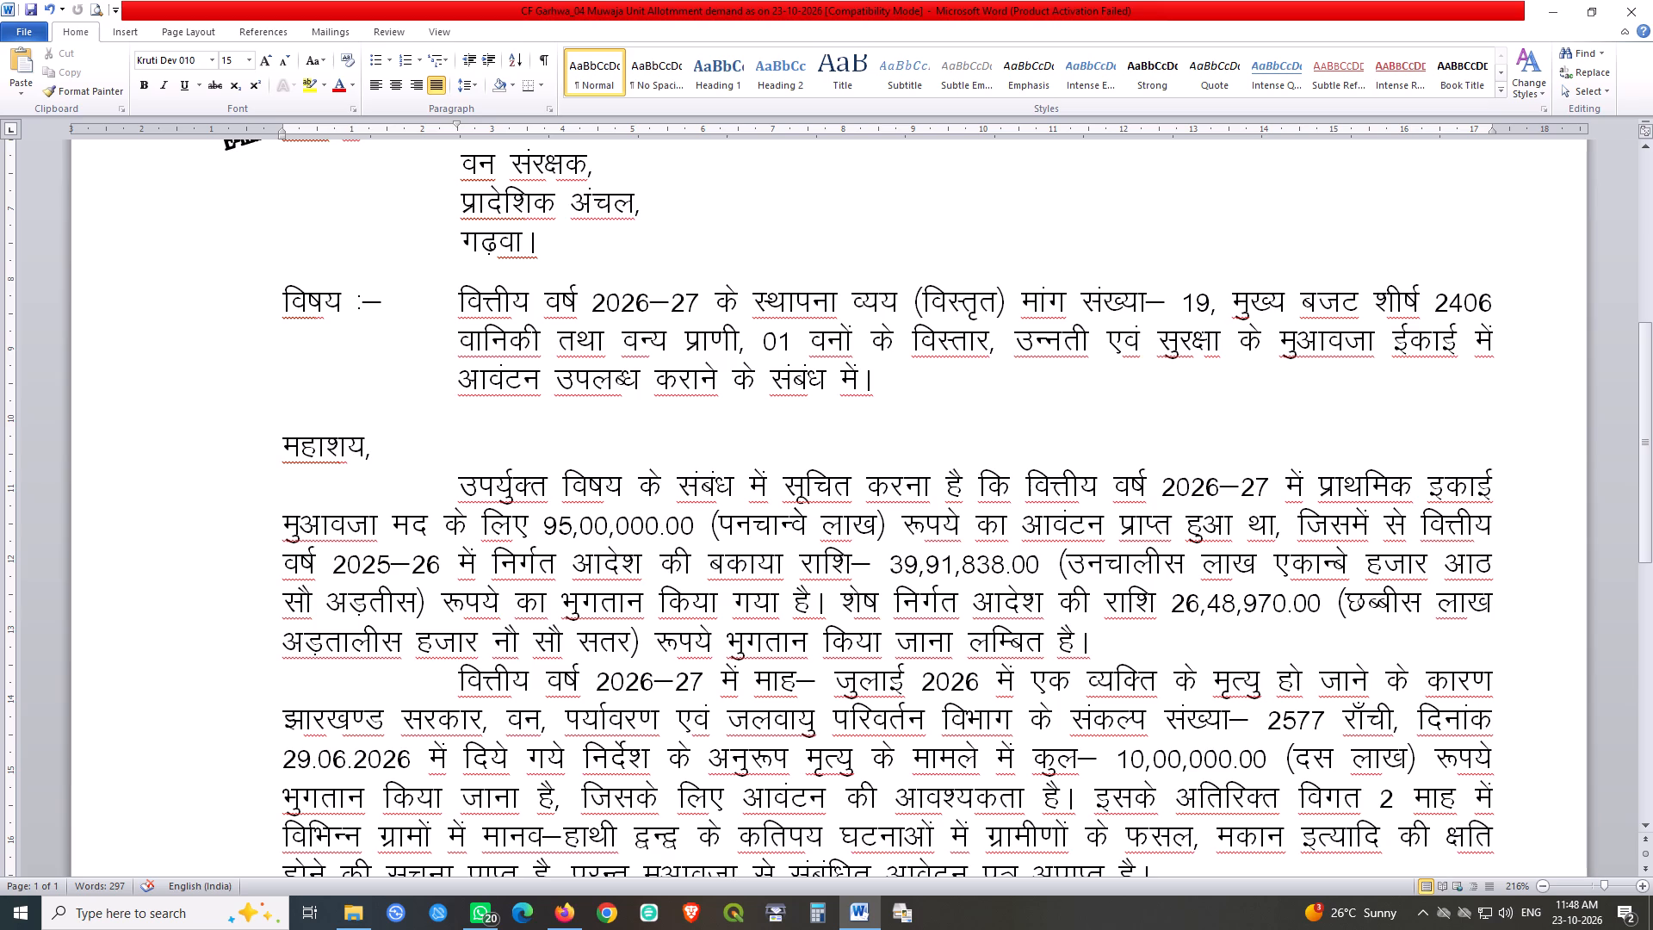
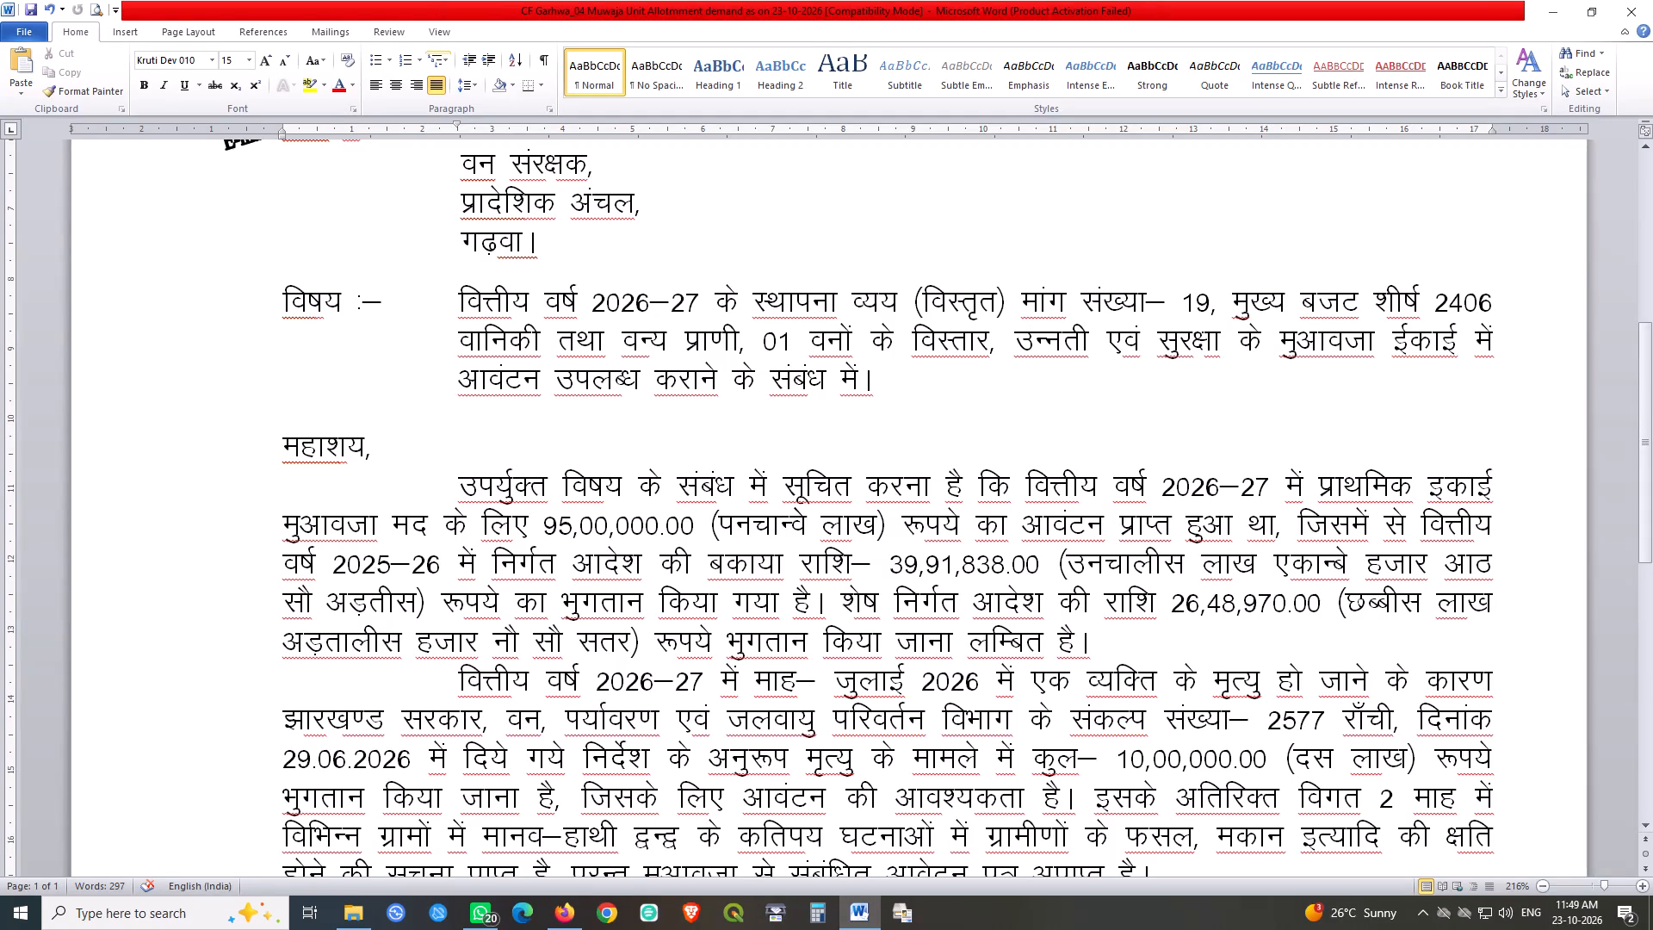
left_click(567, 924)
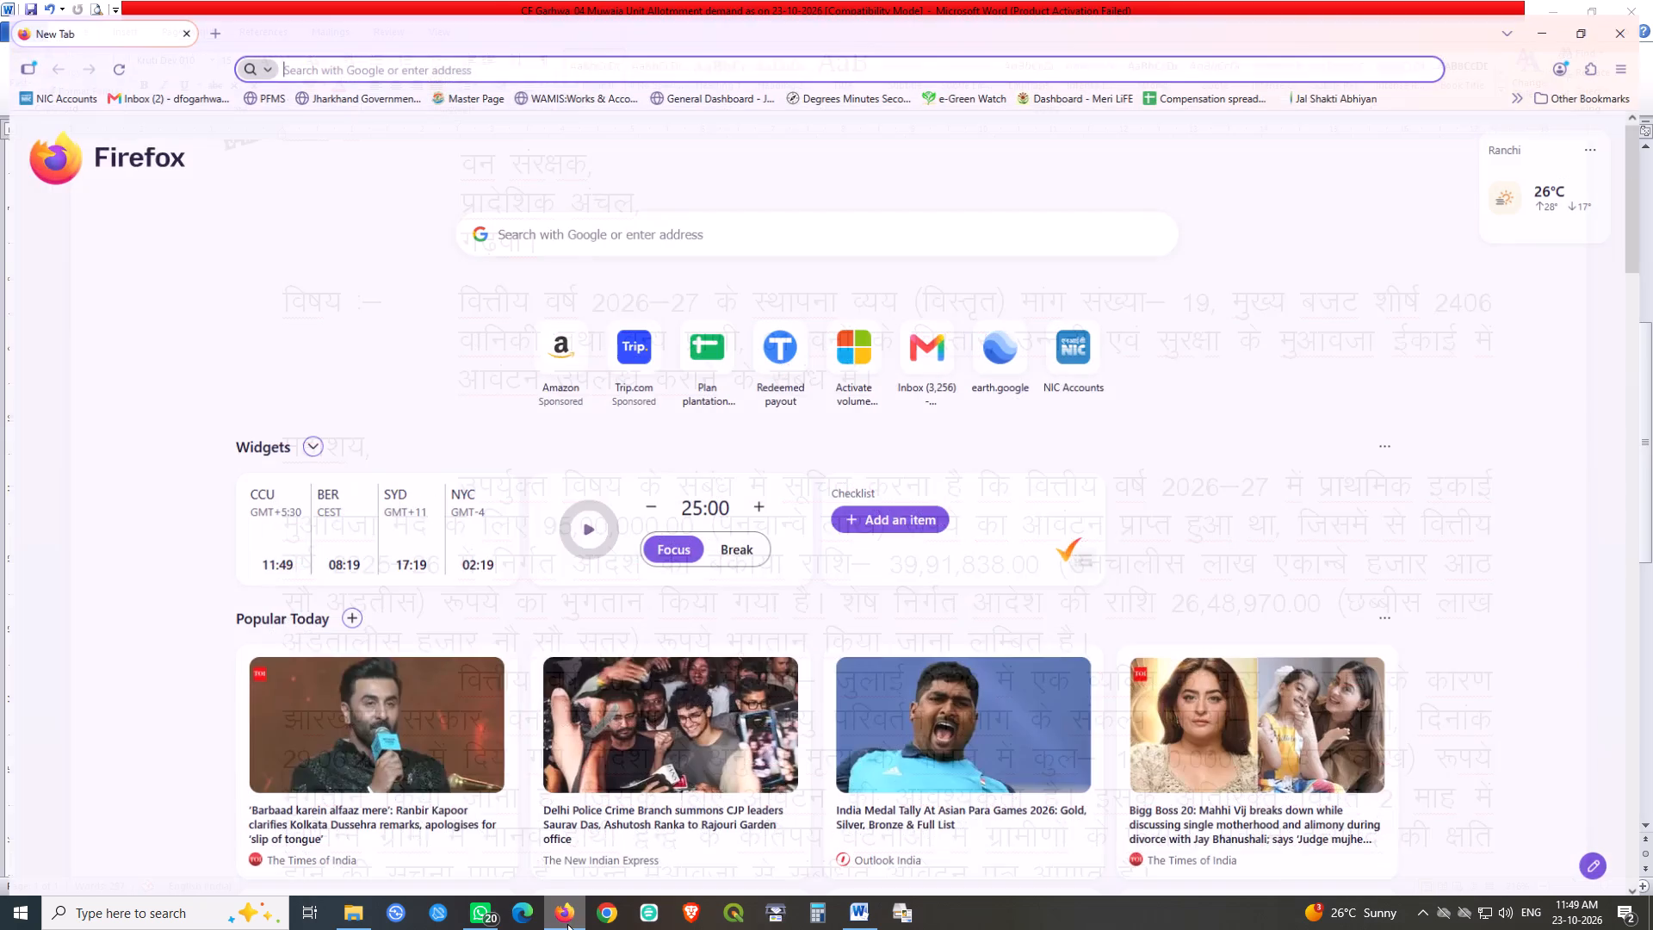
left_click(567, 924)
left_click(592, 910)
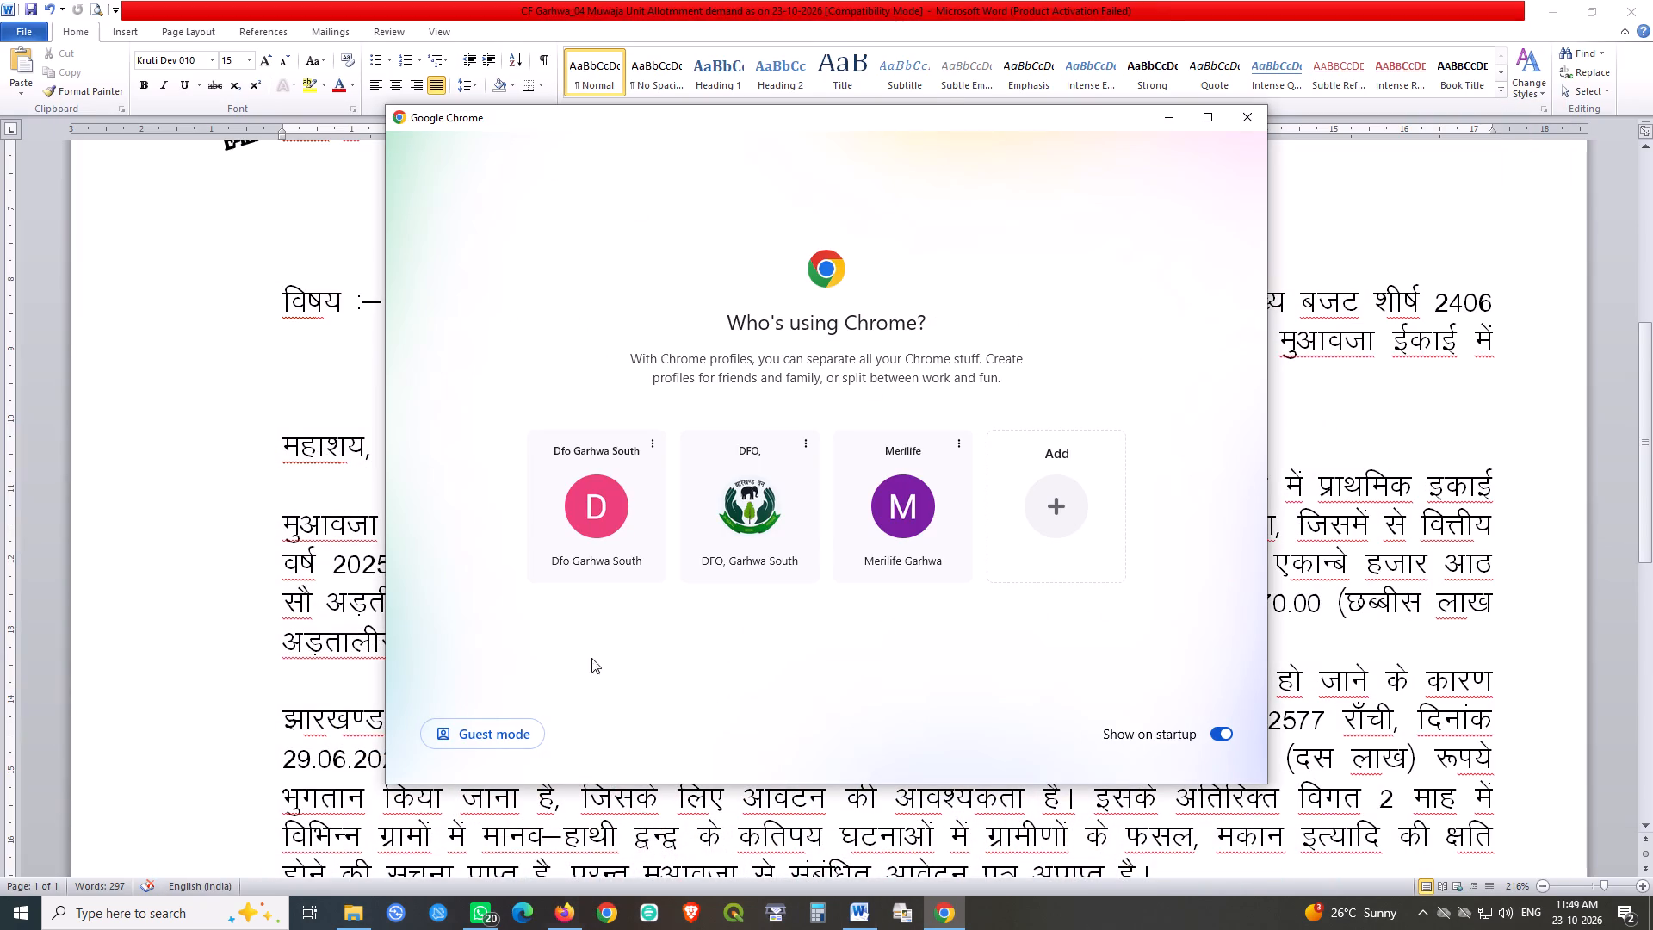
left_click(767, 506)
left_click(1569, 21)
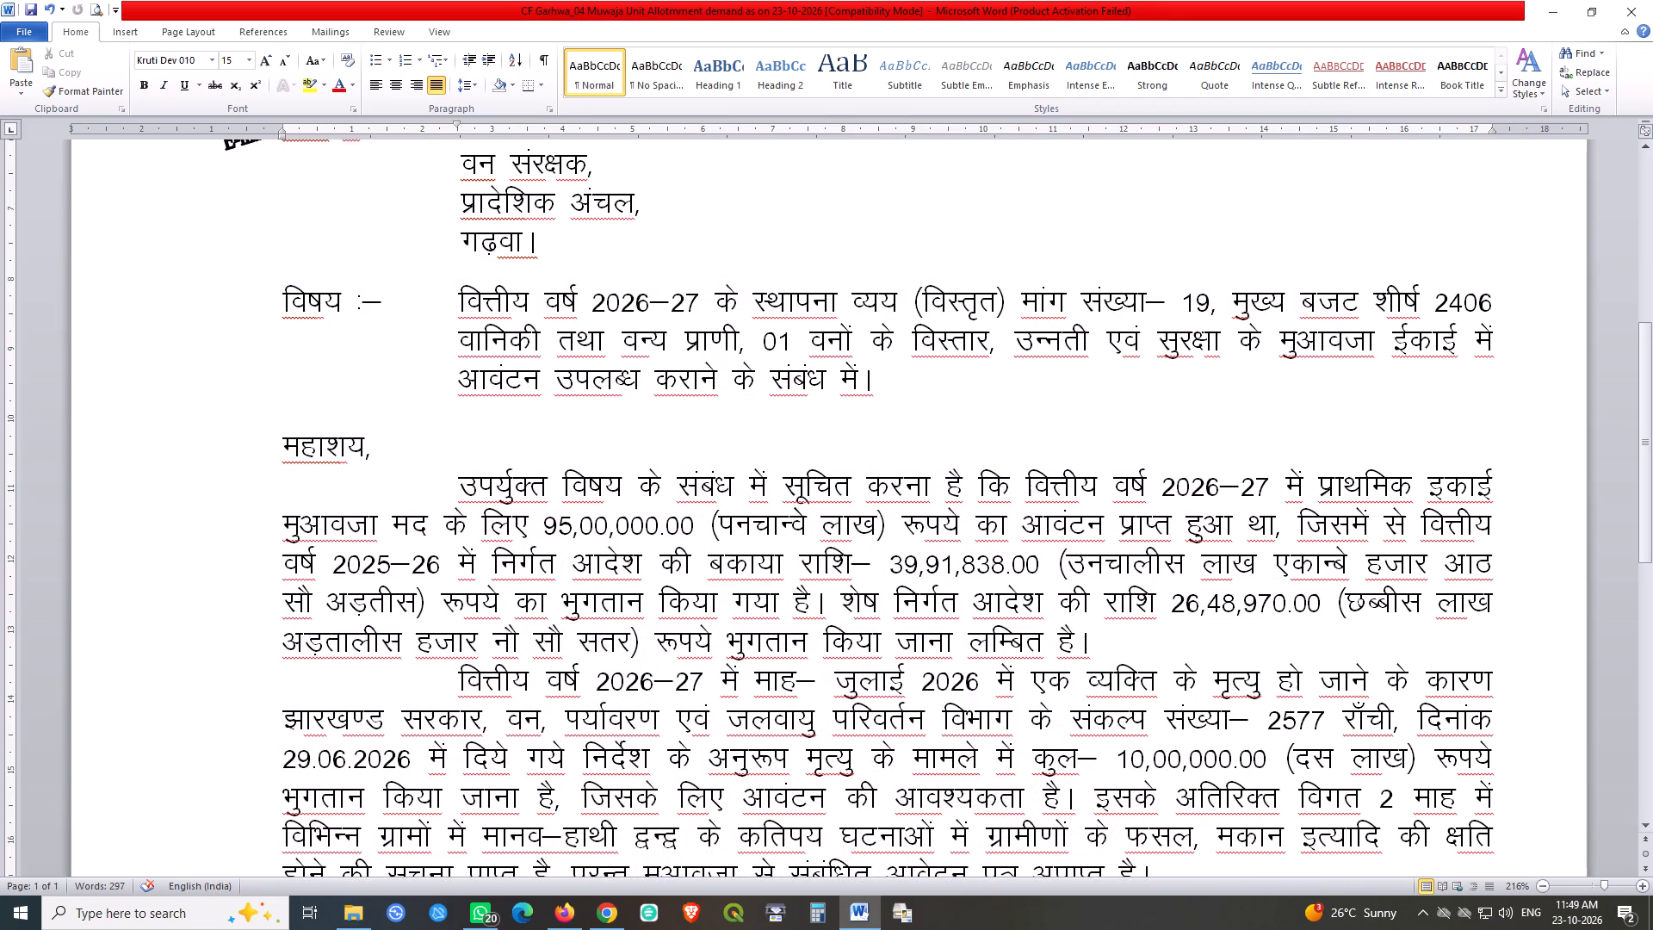
Set the Muwaja allotment amount received, in the first body paragraph, to 85,00,000.00.
left_click(895, 567)
left_click(553, 527)
key("BackSpace")
key("8")
Replace पनचान्वे in the bracketed amount in words after 85,00,000.00 with पच्चासी and save the letter.
left_click_drag(802, 527, 725, 526)
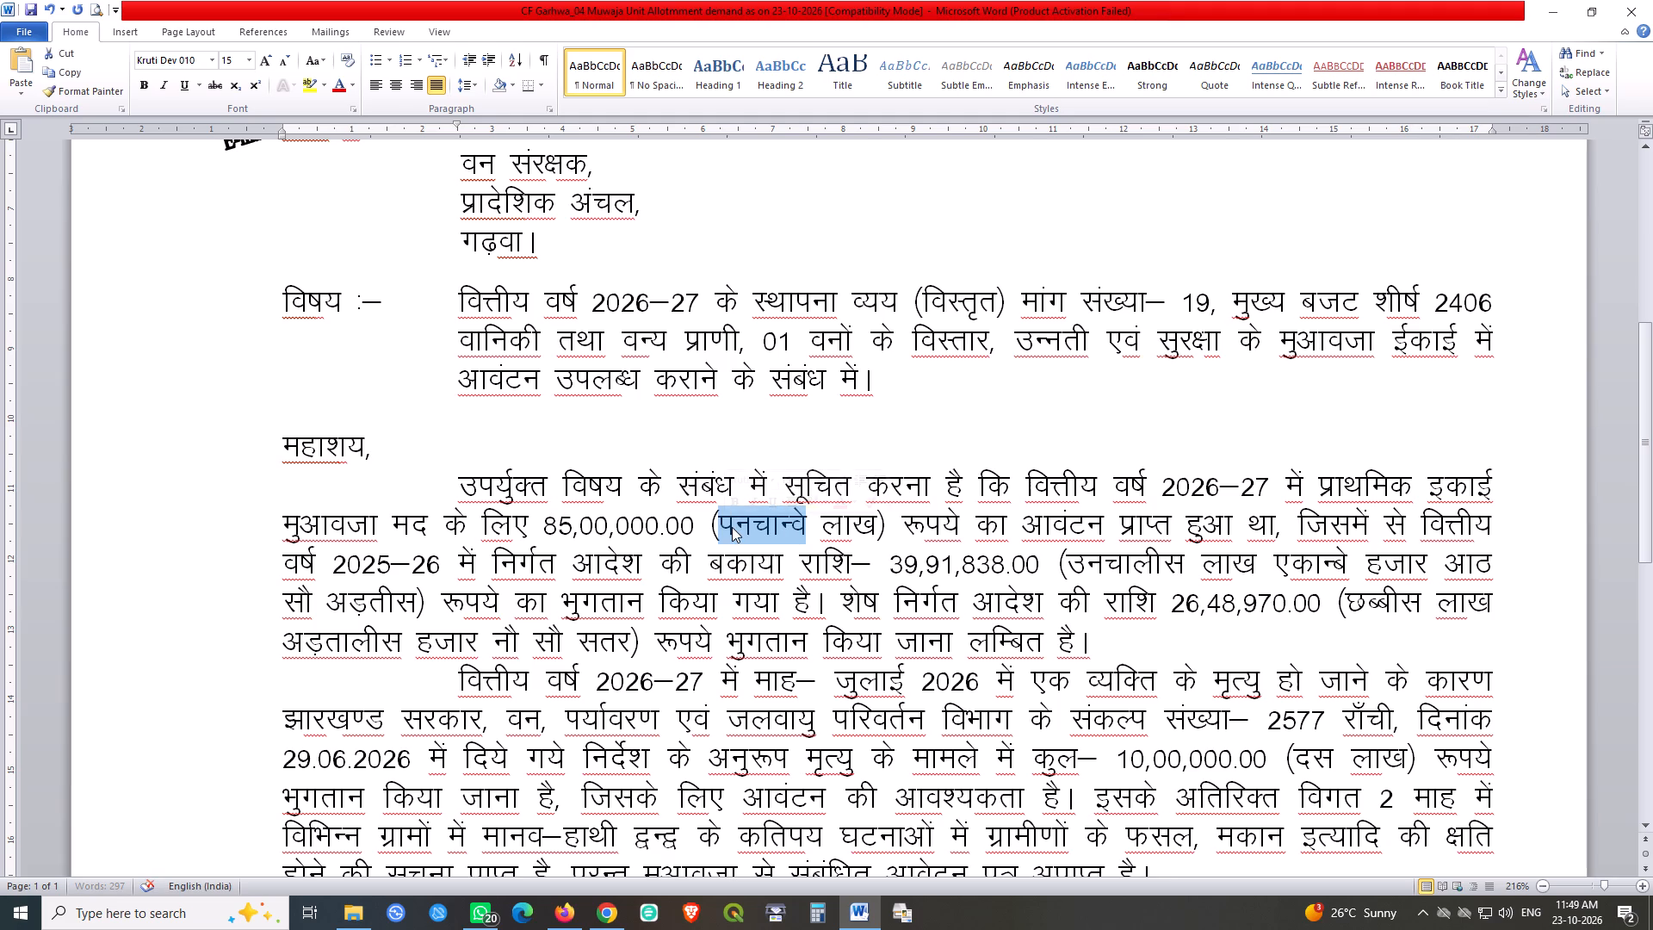
type("iPp")
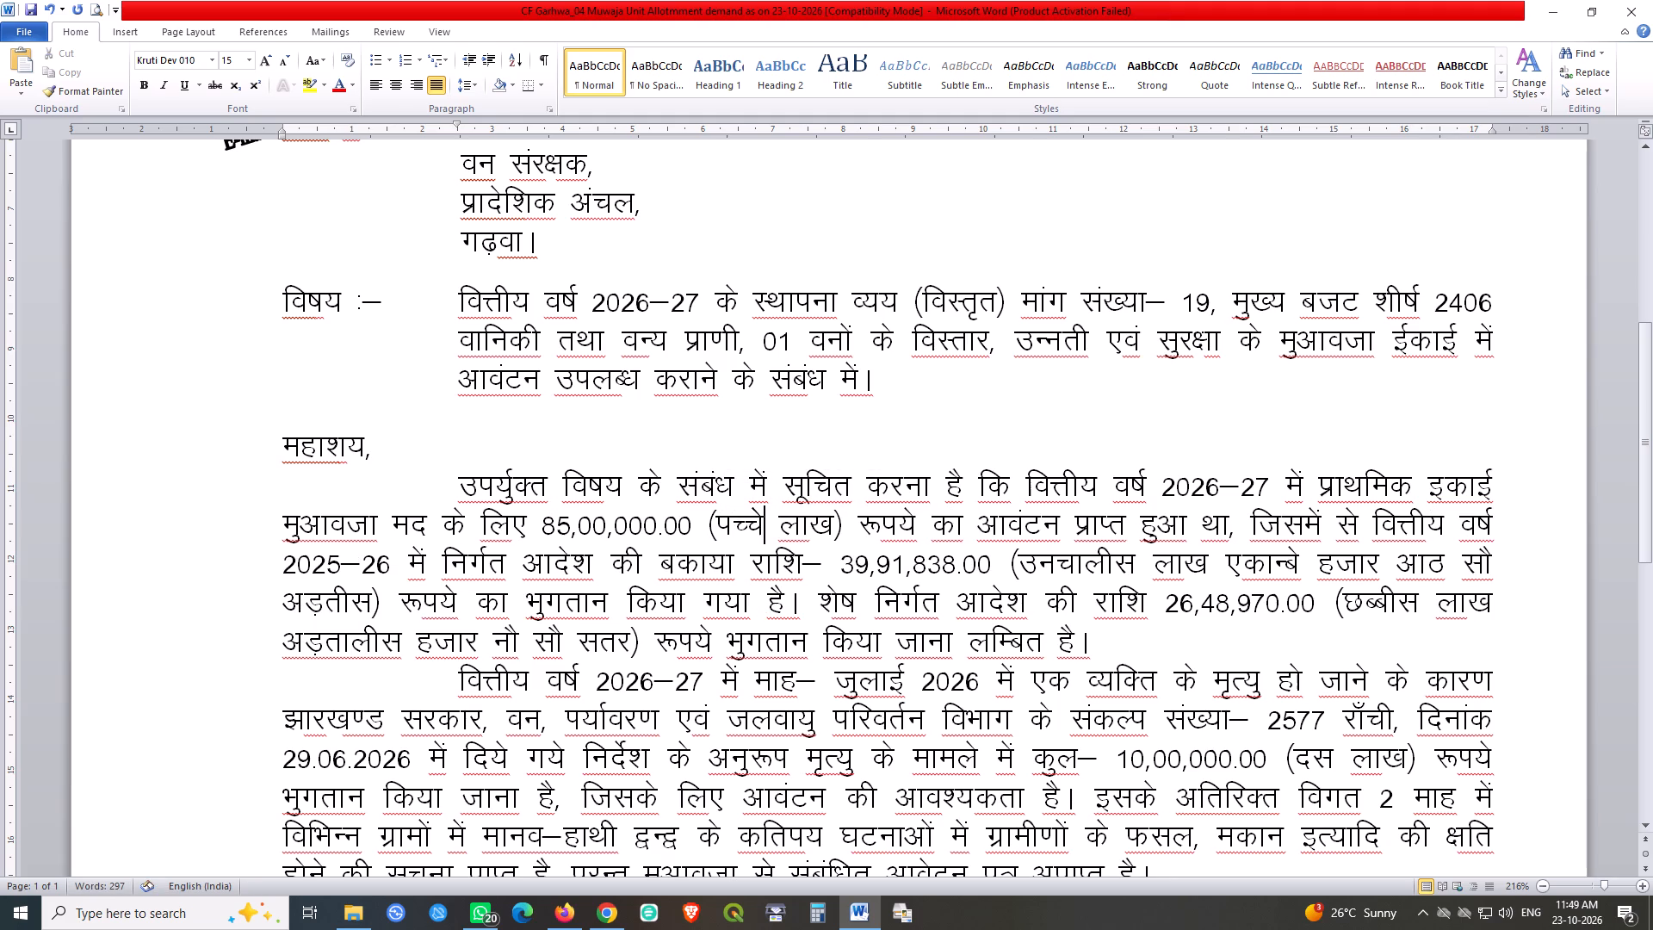
type("klh")
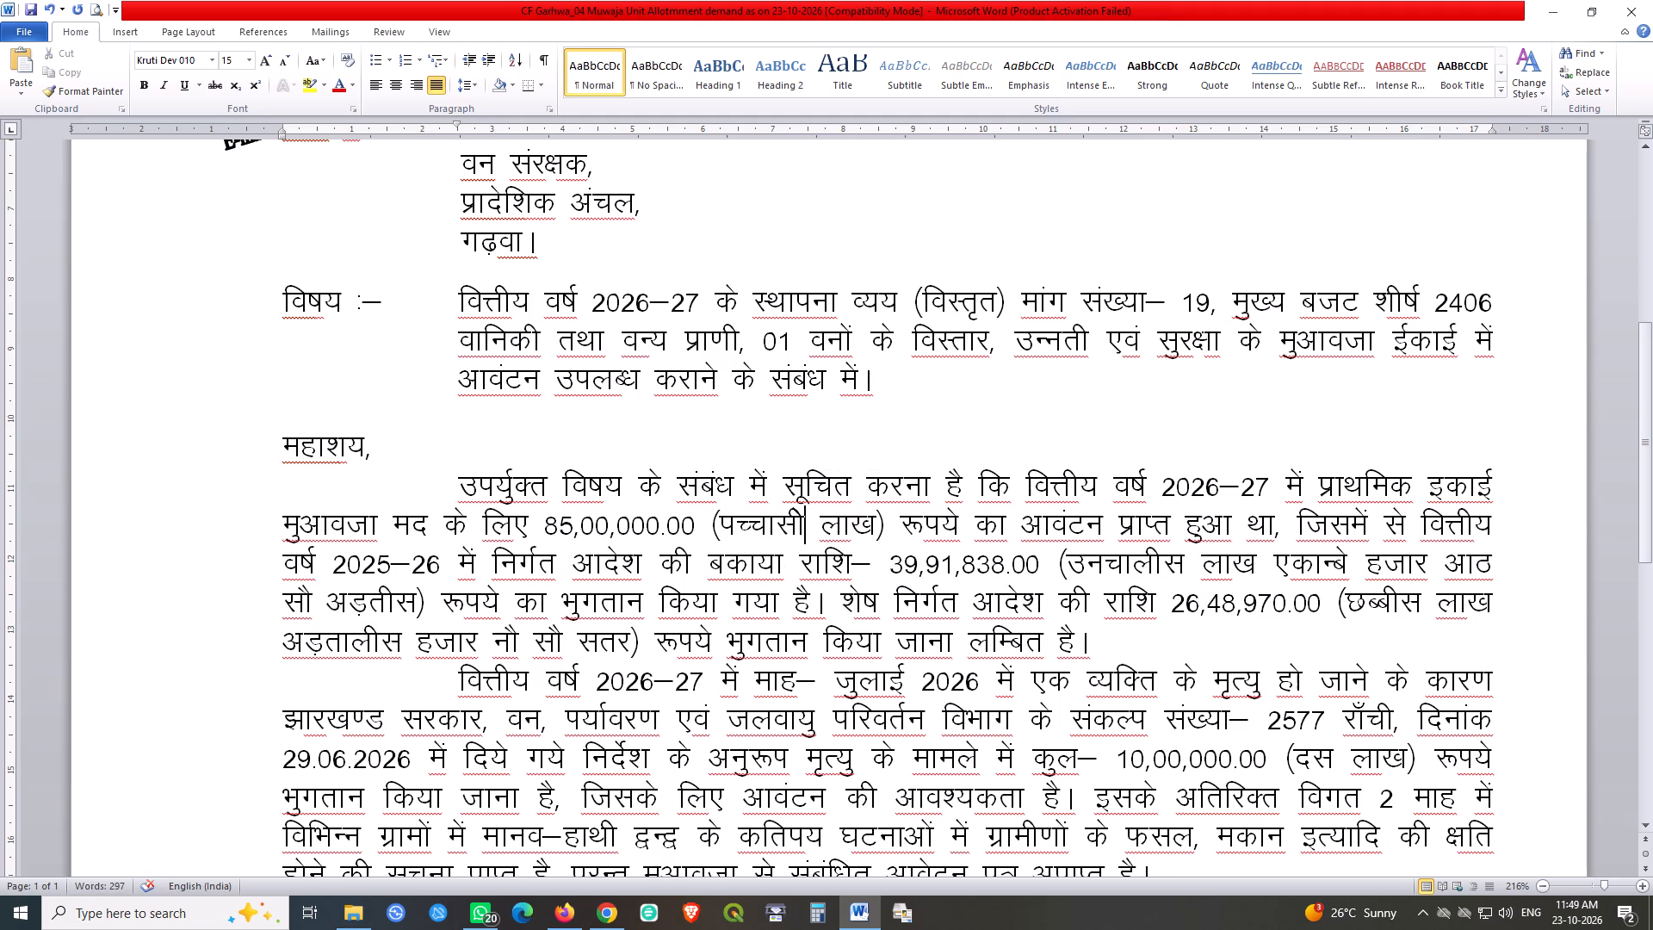
key("Delete")
key("BackSpace")
key("Delete")
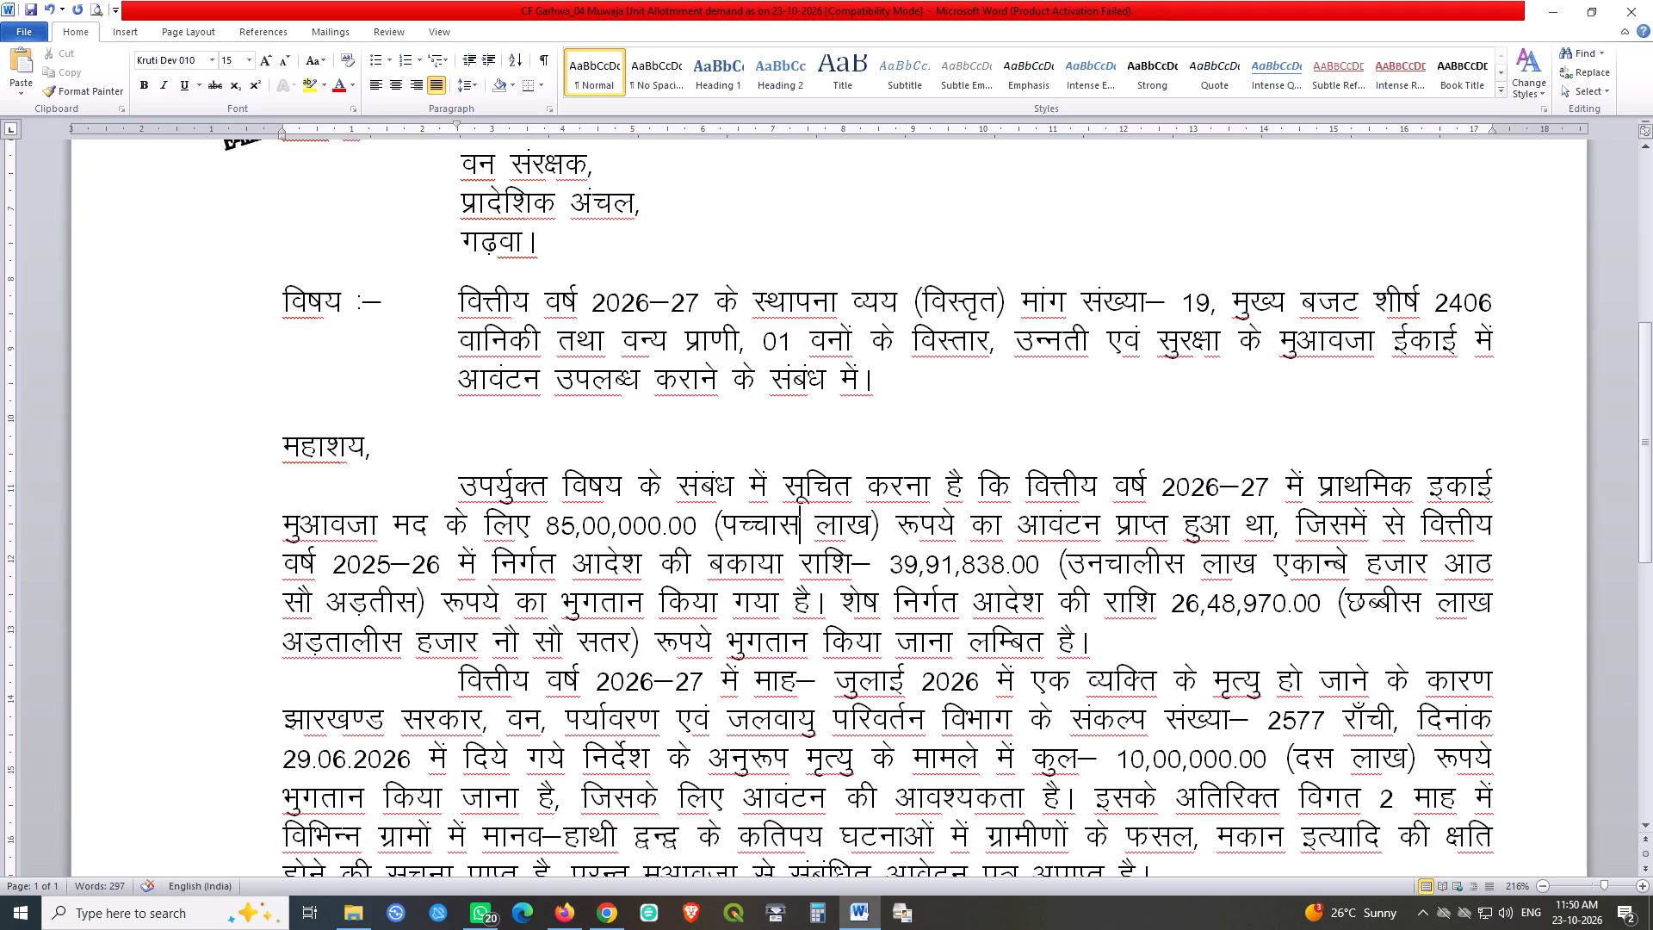
key("h")
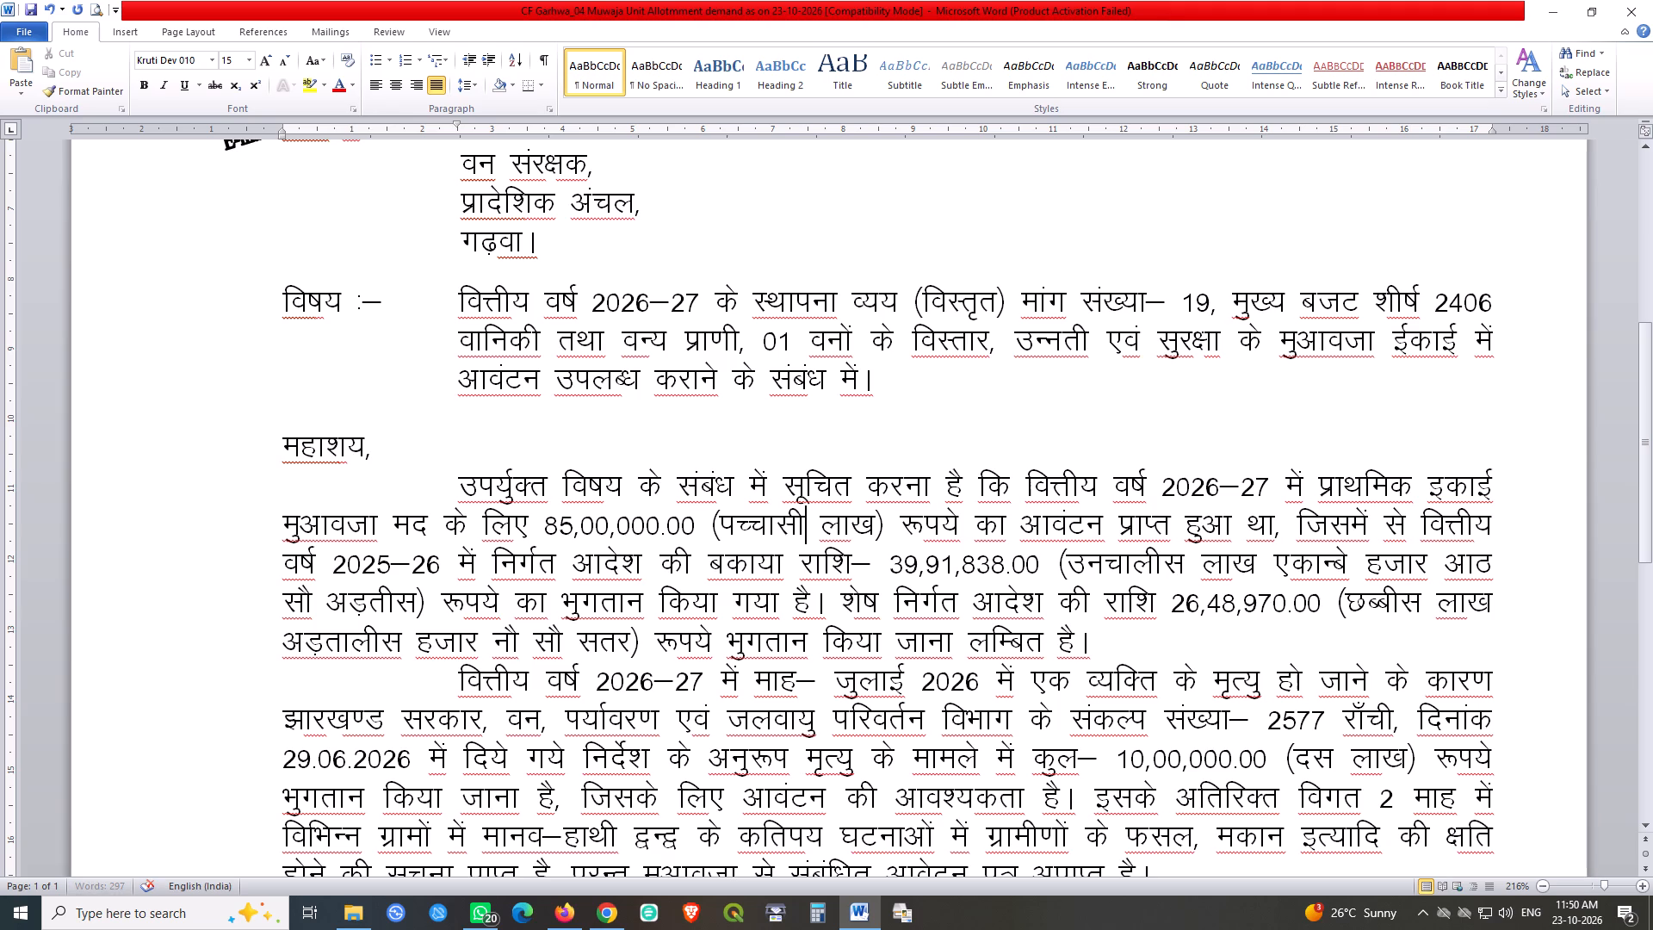
key("ctrl+s")
Replace की before बकाया राशि in the first body paragraph with पूर्व के.
left_click_drag(888, 563, 913, 574)
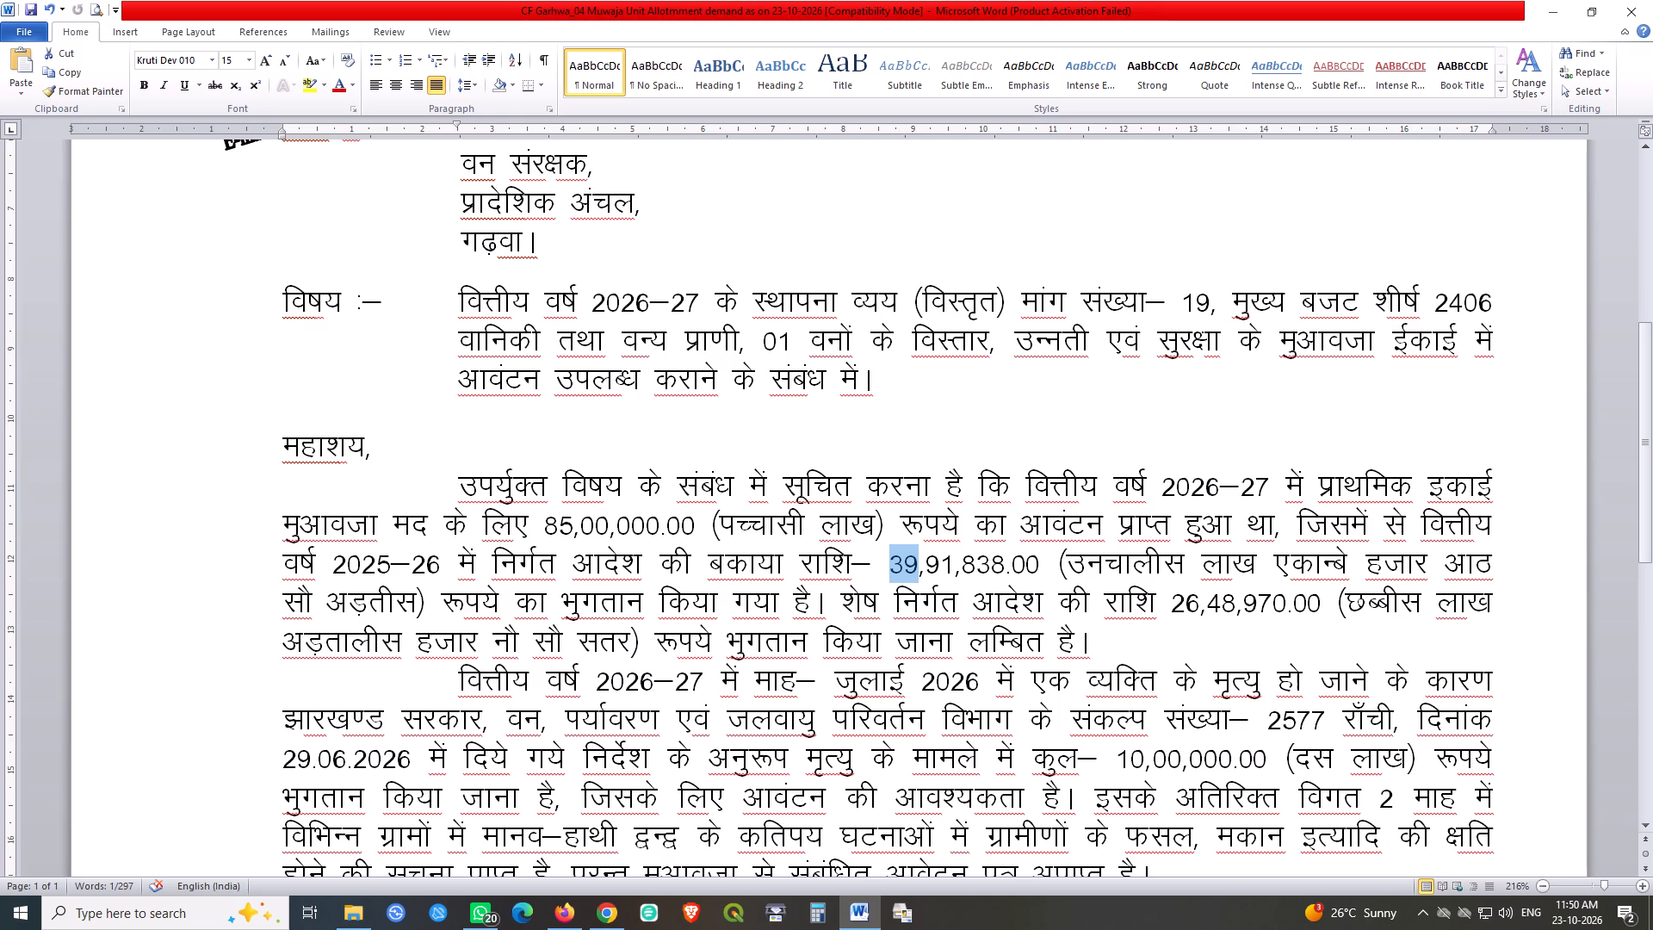
left_click(691, 561)
left_click(661, 561)
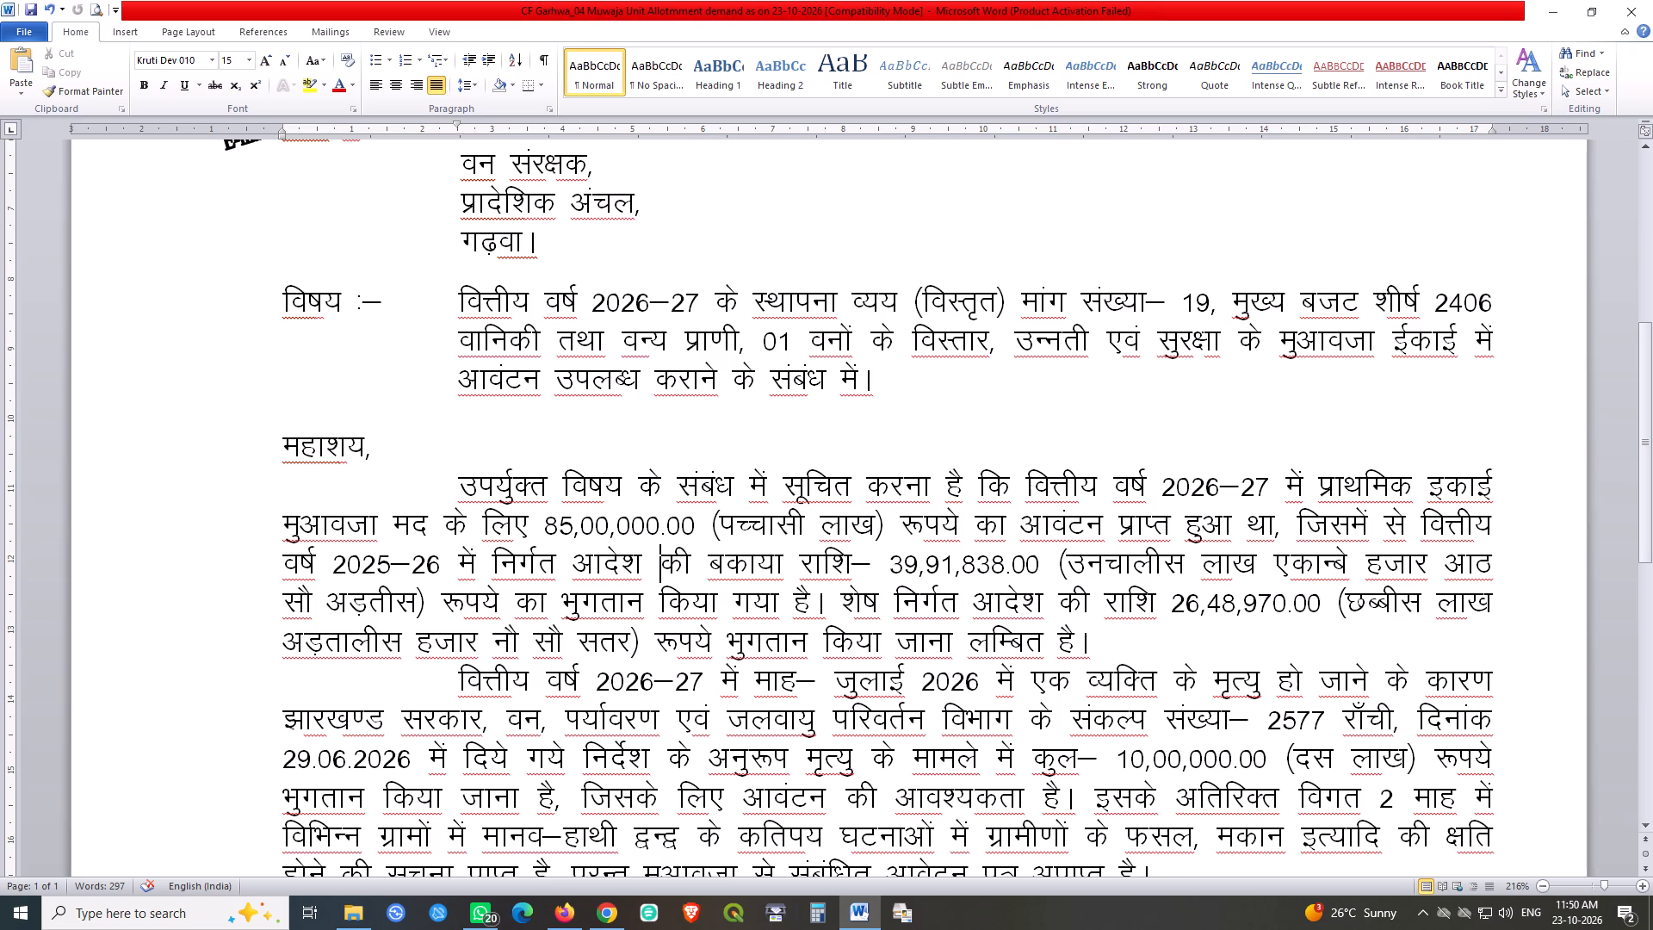
type("iwo")
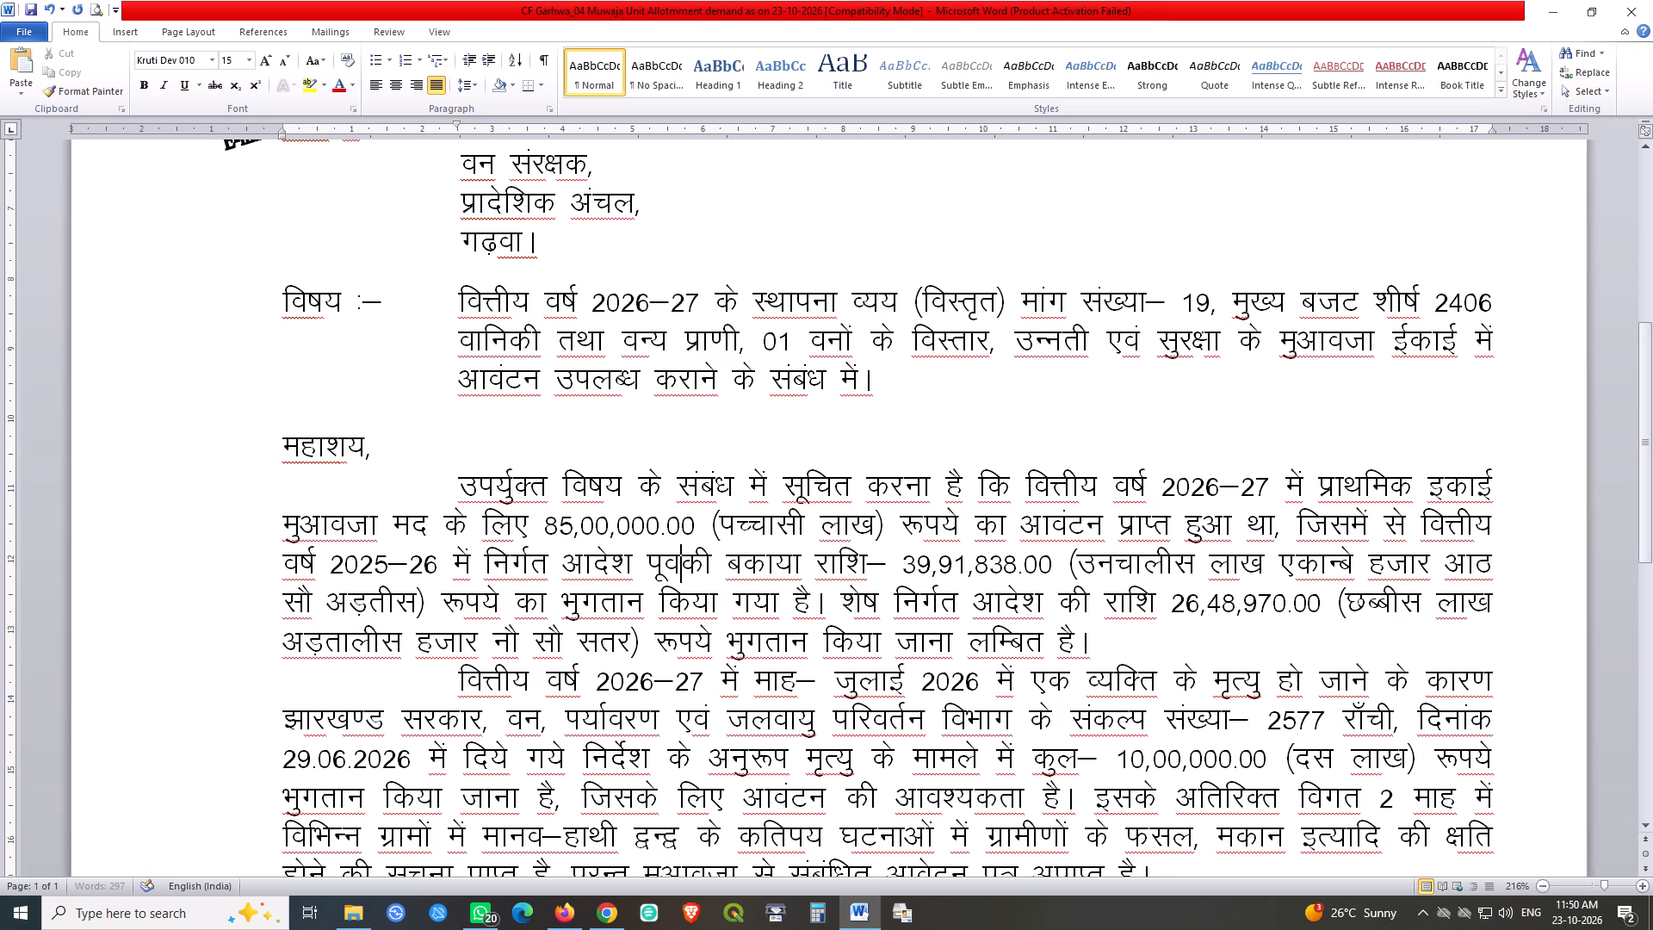
type("Z ds")
key("space")
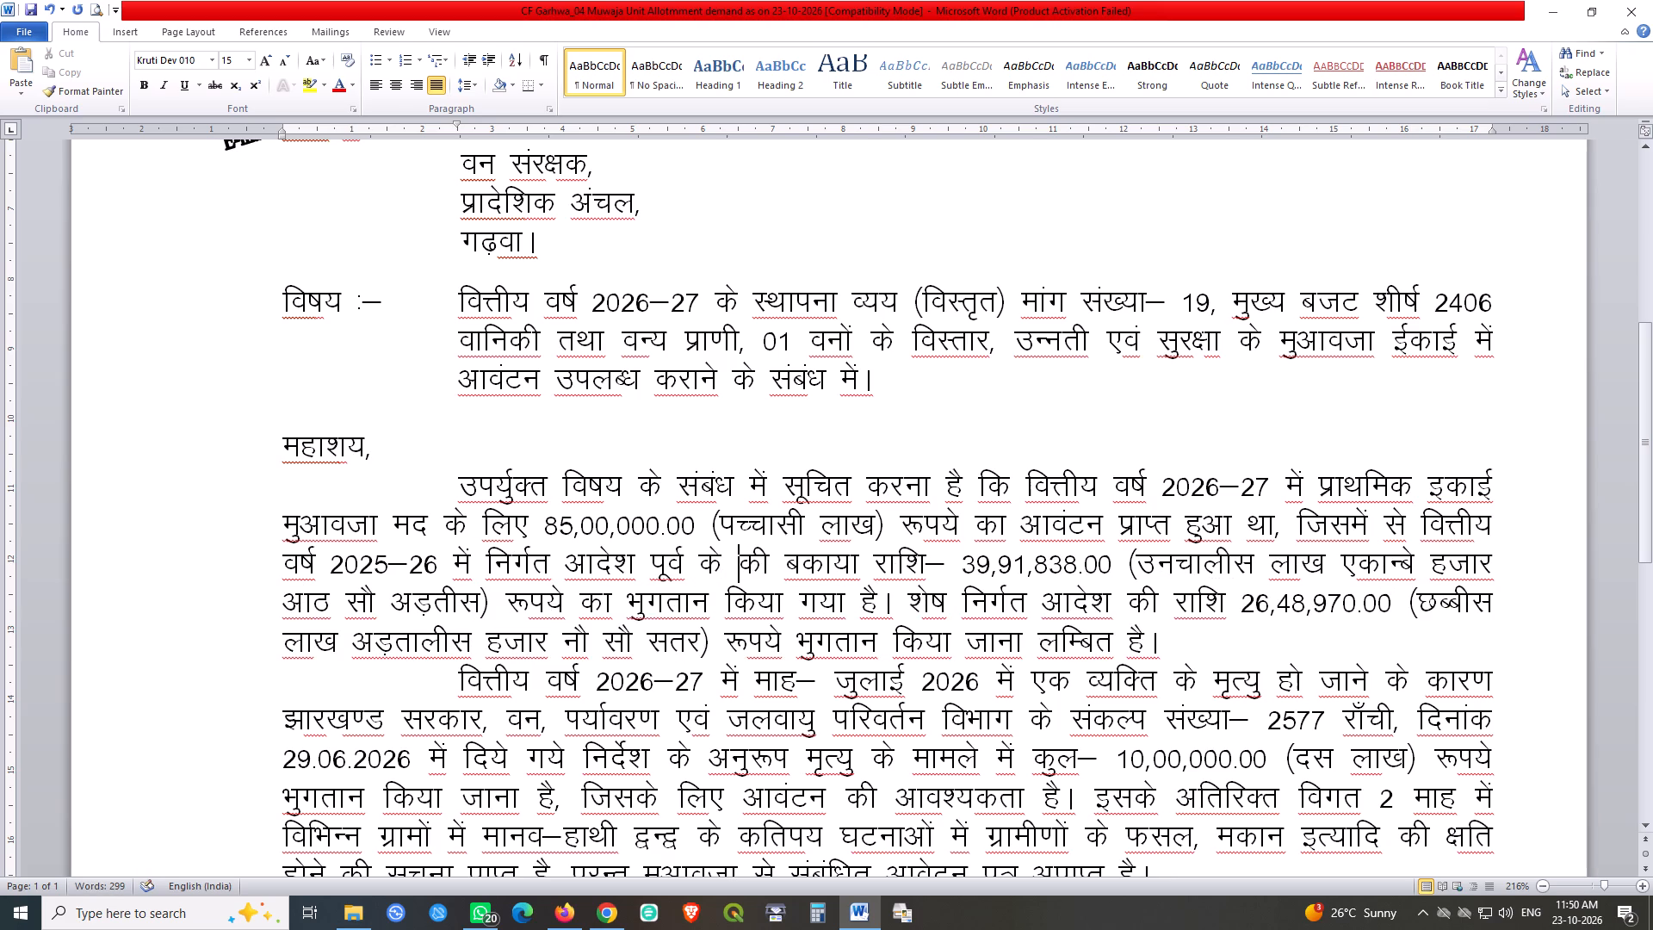
key("Delete")
key("Delete")
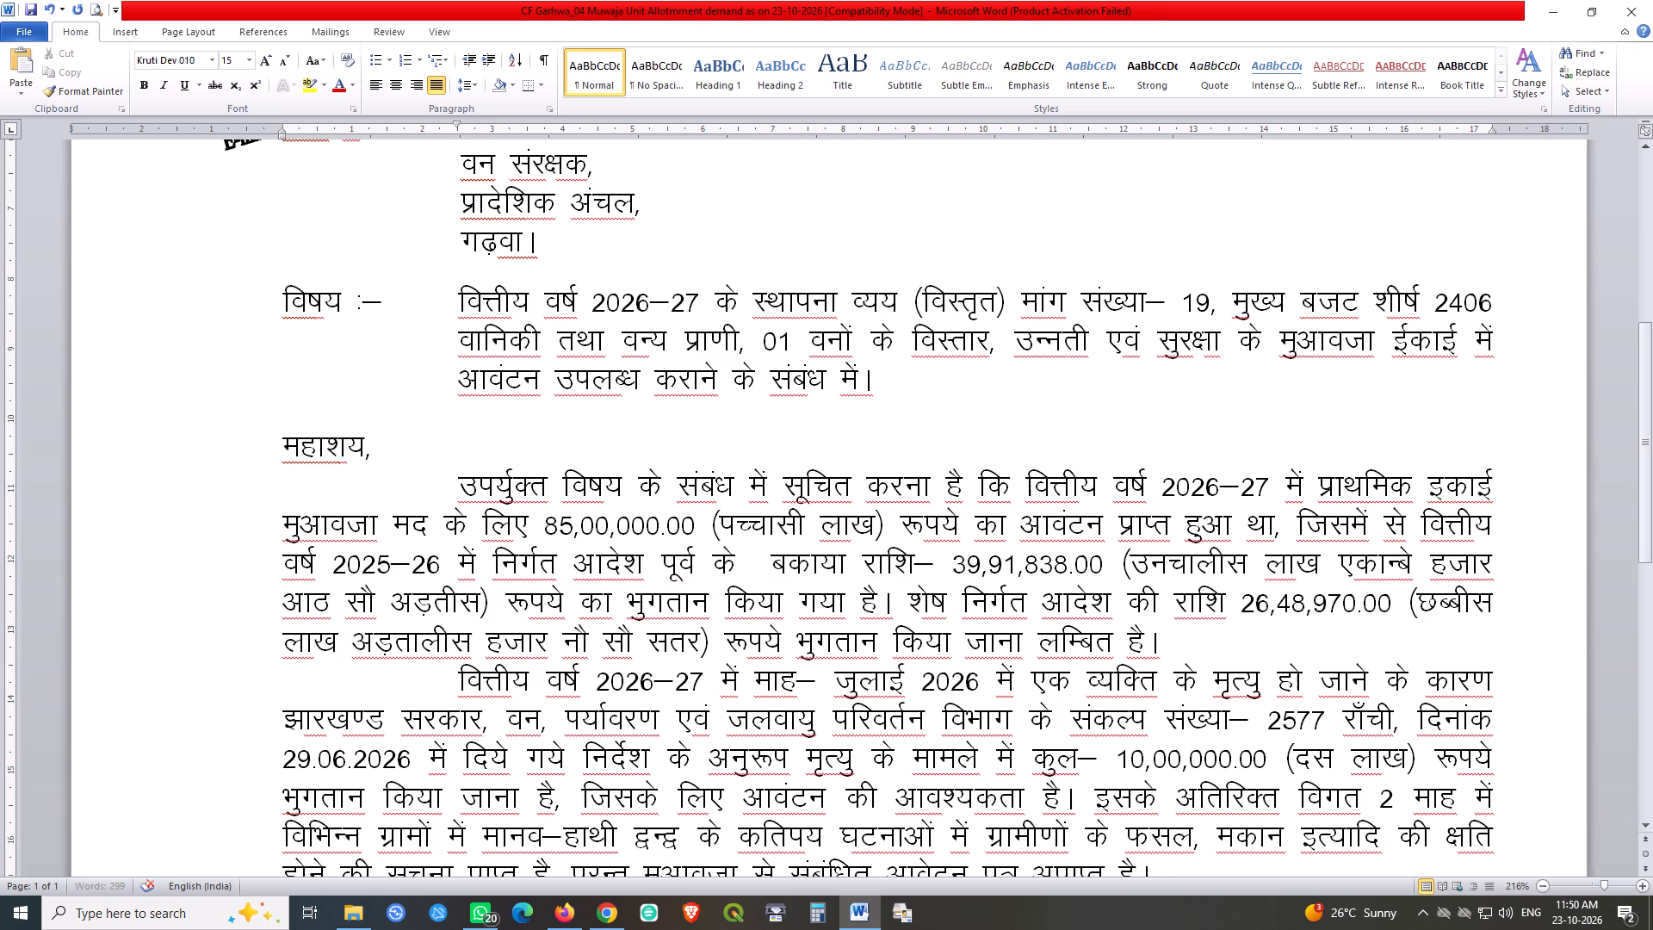
key("Delete")
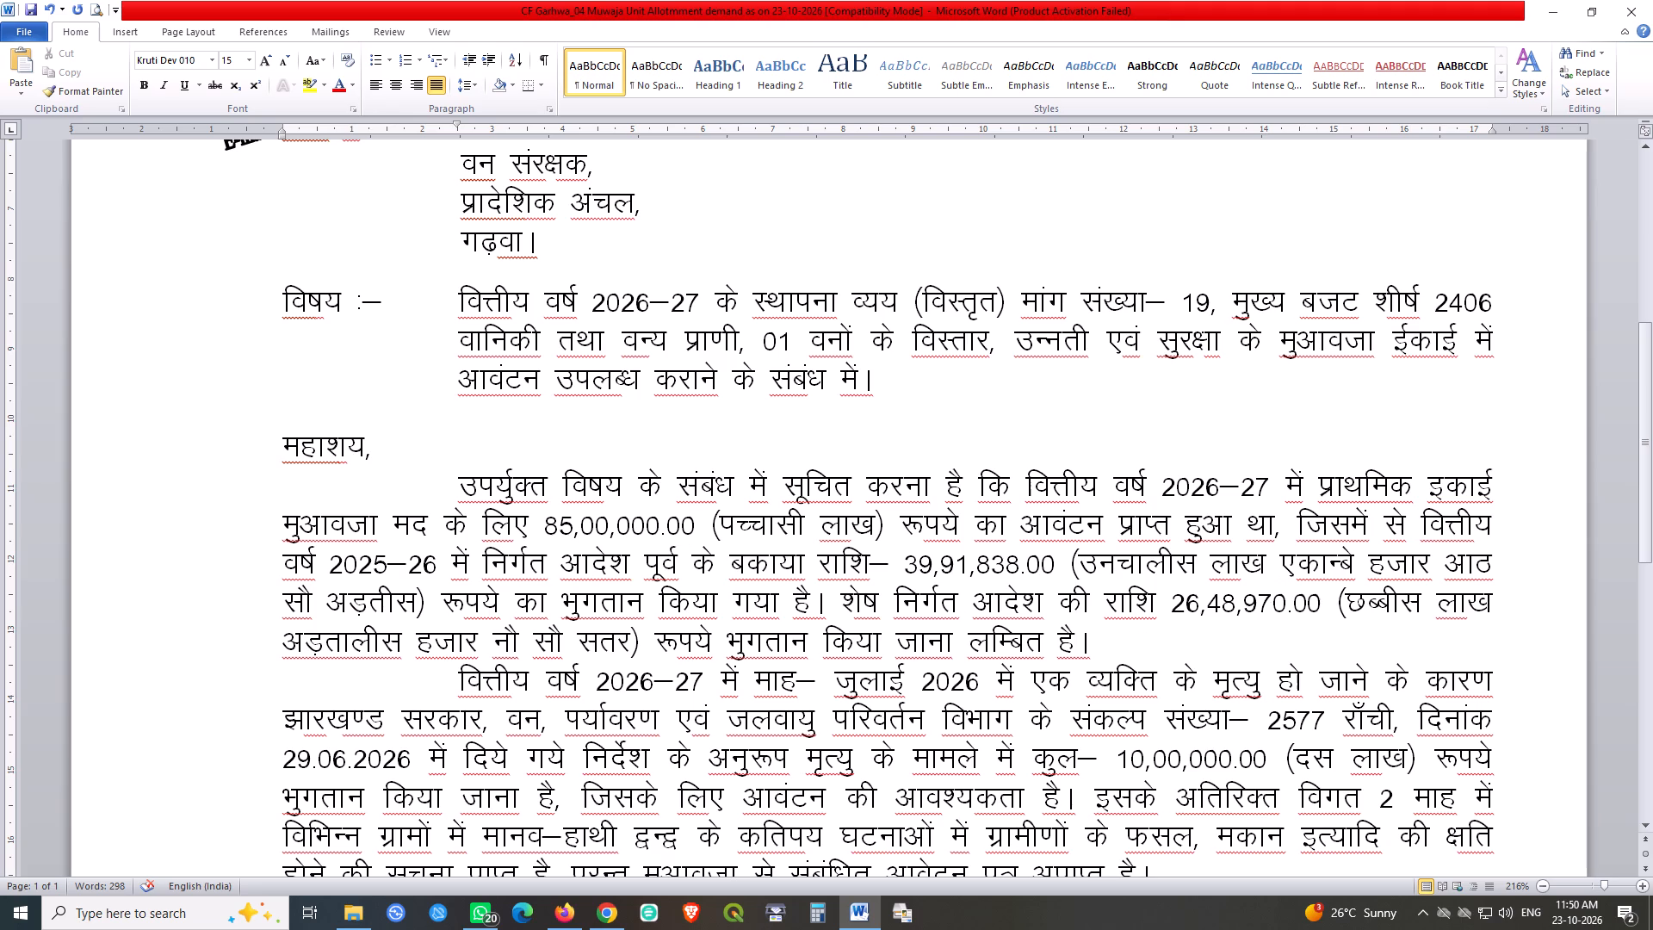
Delete the phrase वित्तीय वर्ष 2025-26 में निर्गत आदेश before पूर्व के in the first body paragraph.
left_click_drag(631, 560, 456, 524)
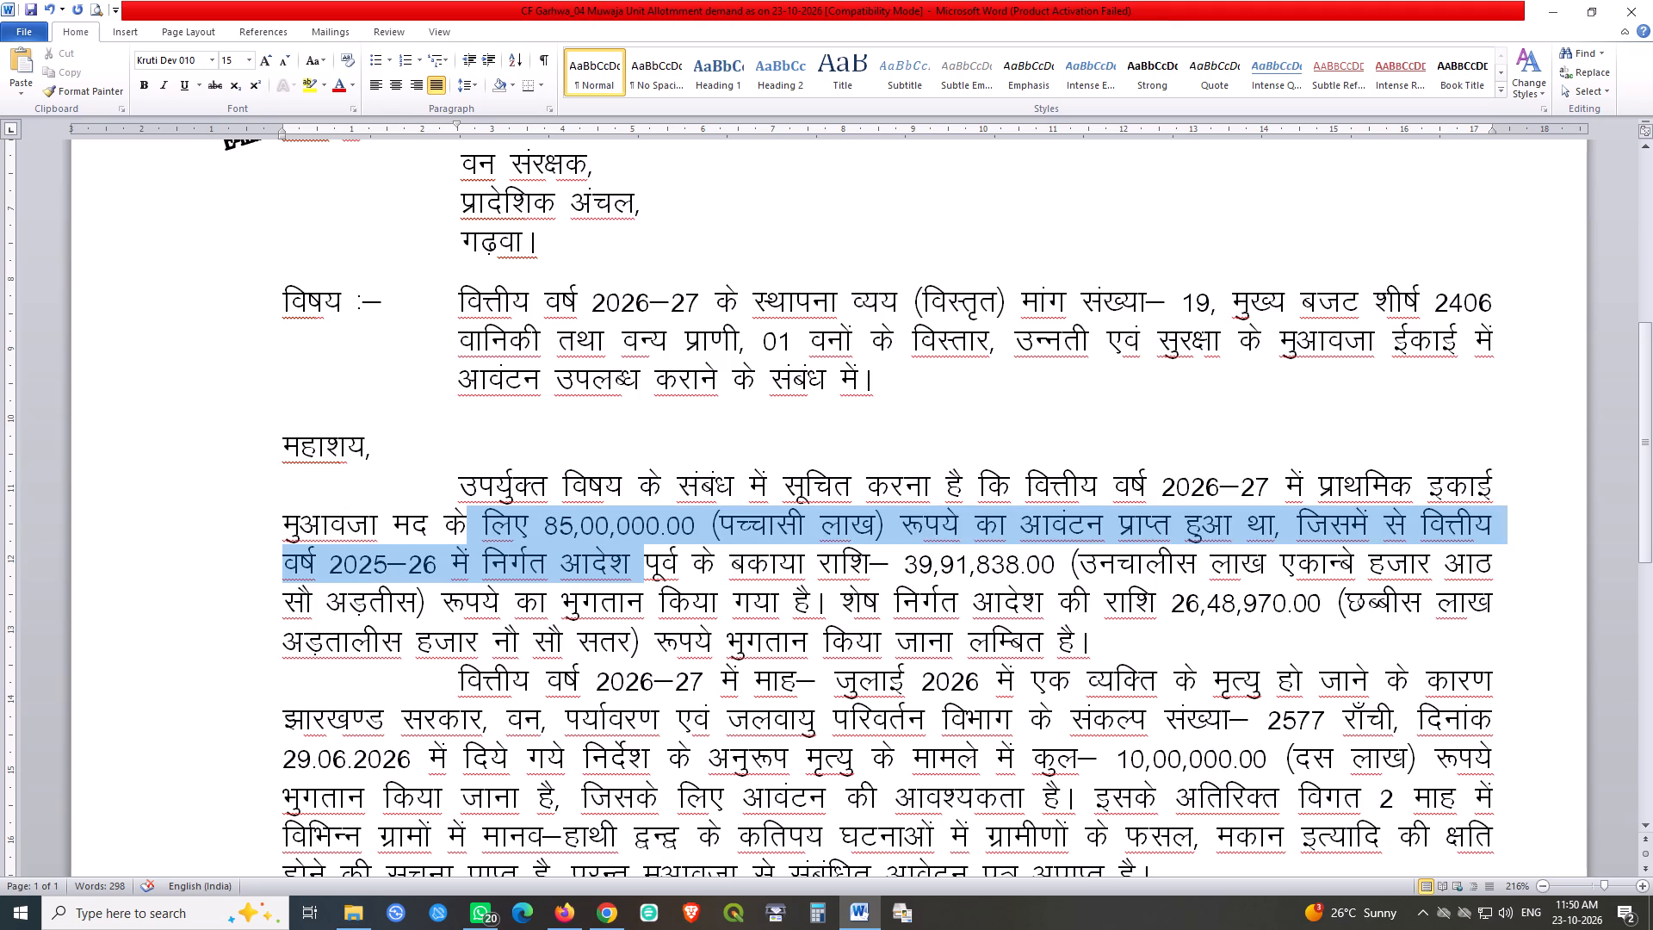
left_click_drag(456, 524, 1408, 526)
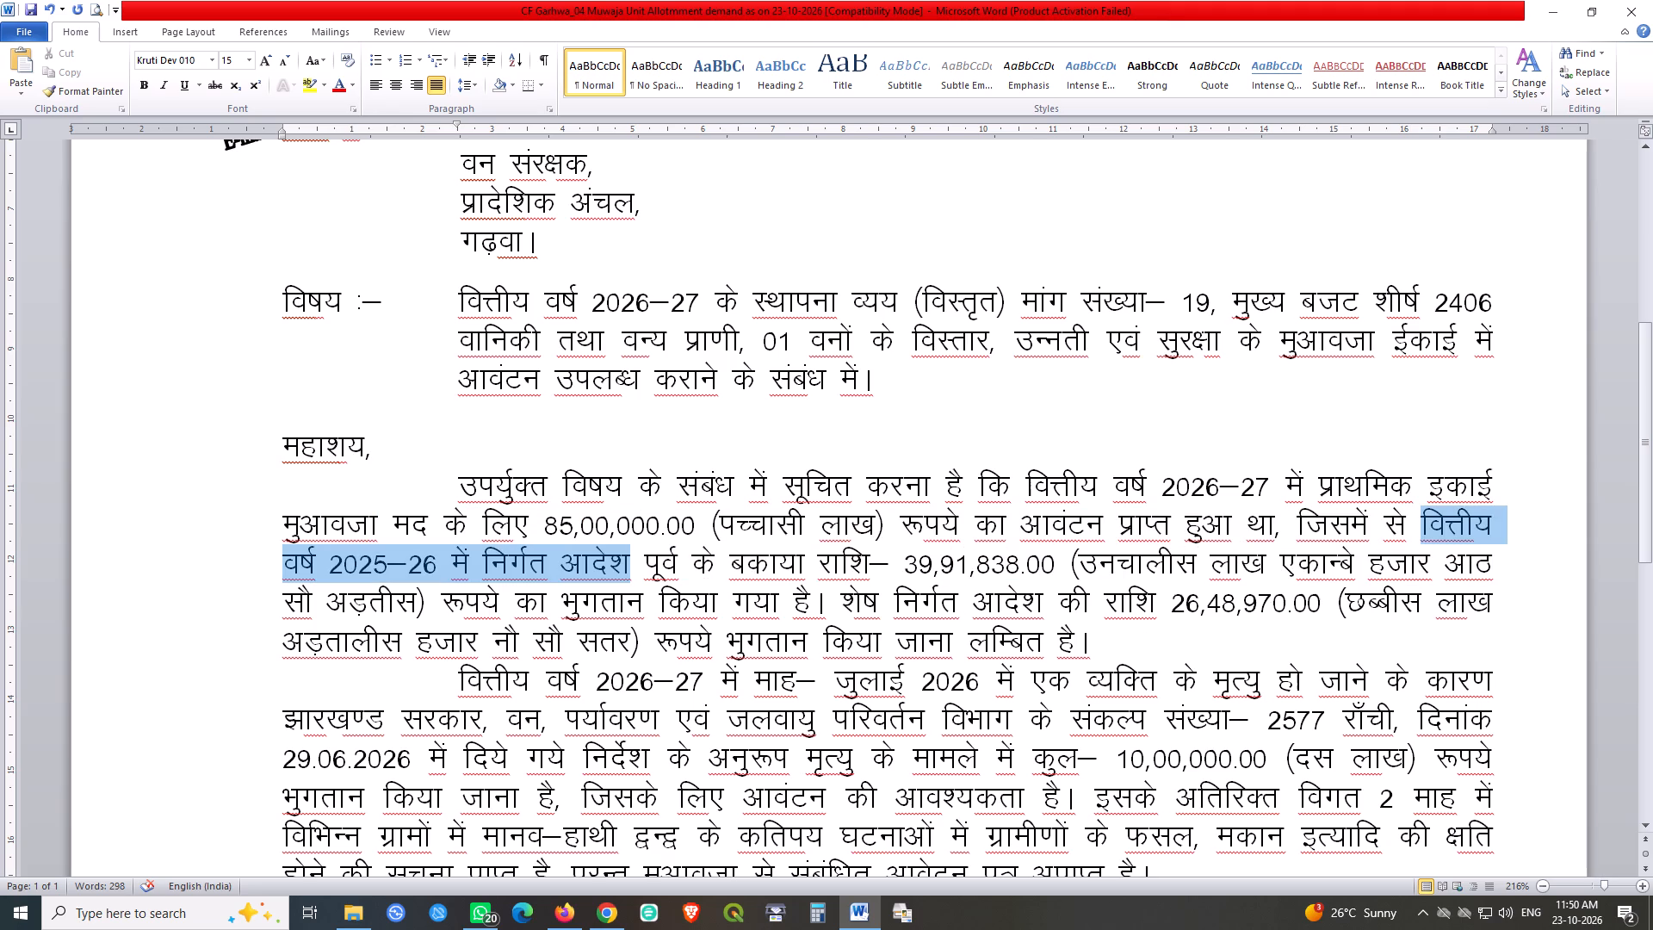
left_click_drag(1408, 526, 1421, 524)
key("Delete")
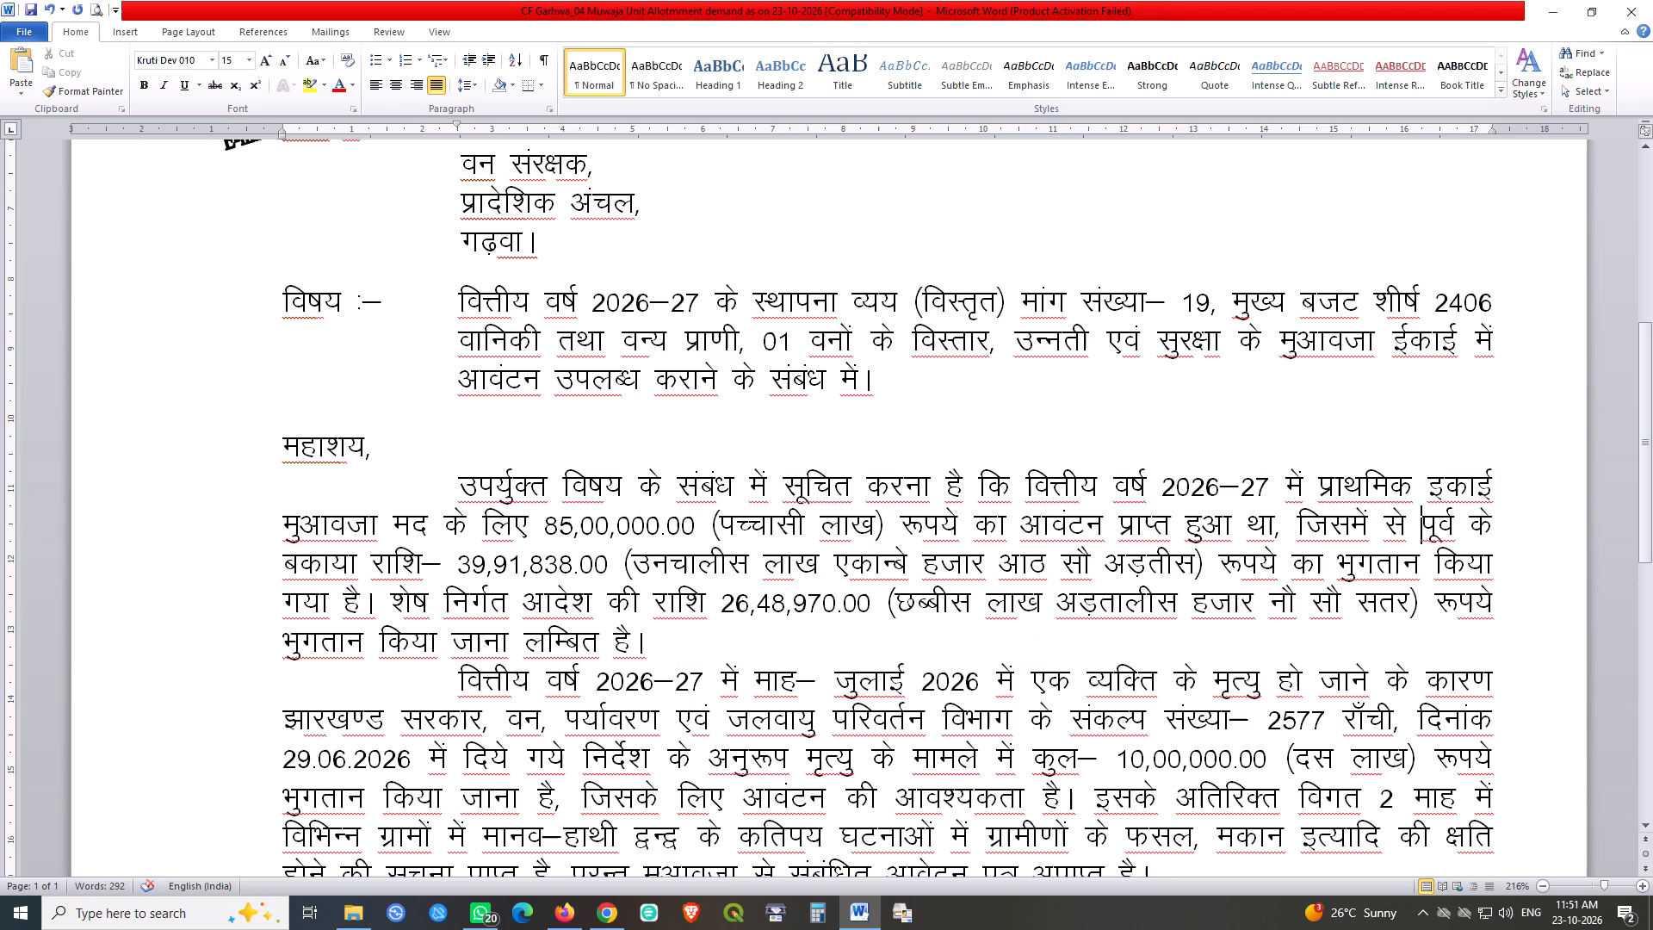
Insert सहित कुल after बकाया राशि, before the dash, in the first body paragraph.
left_click(452, 561)
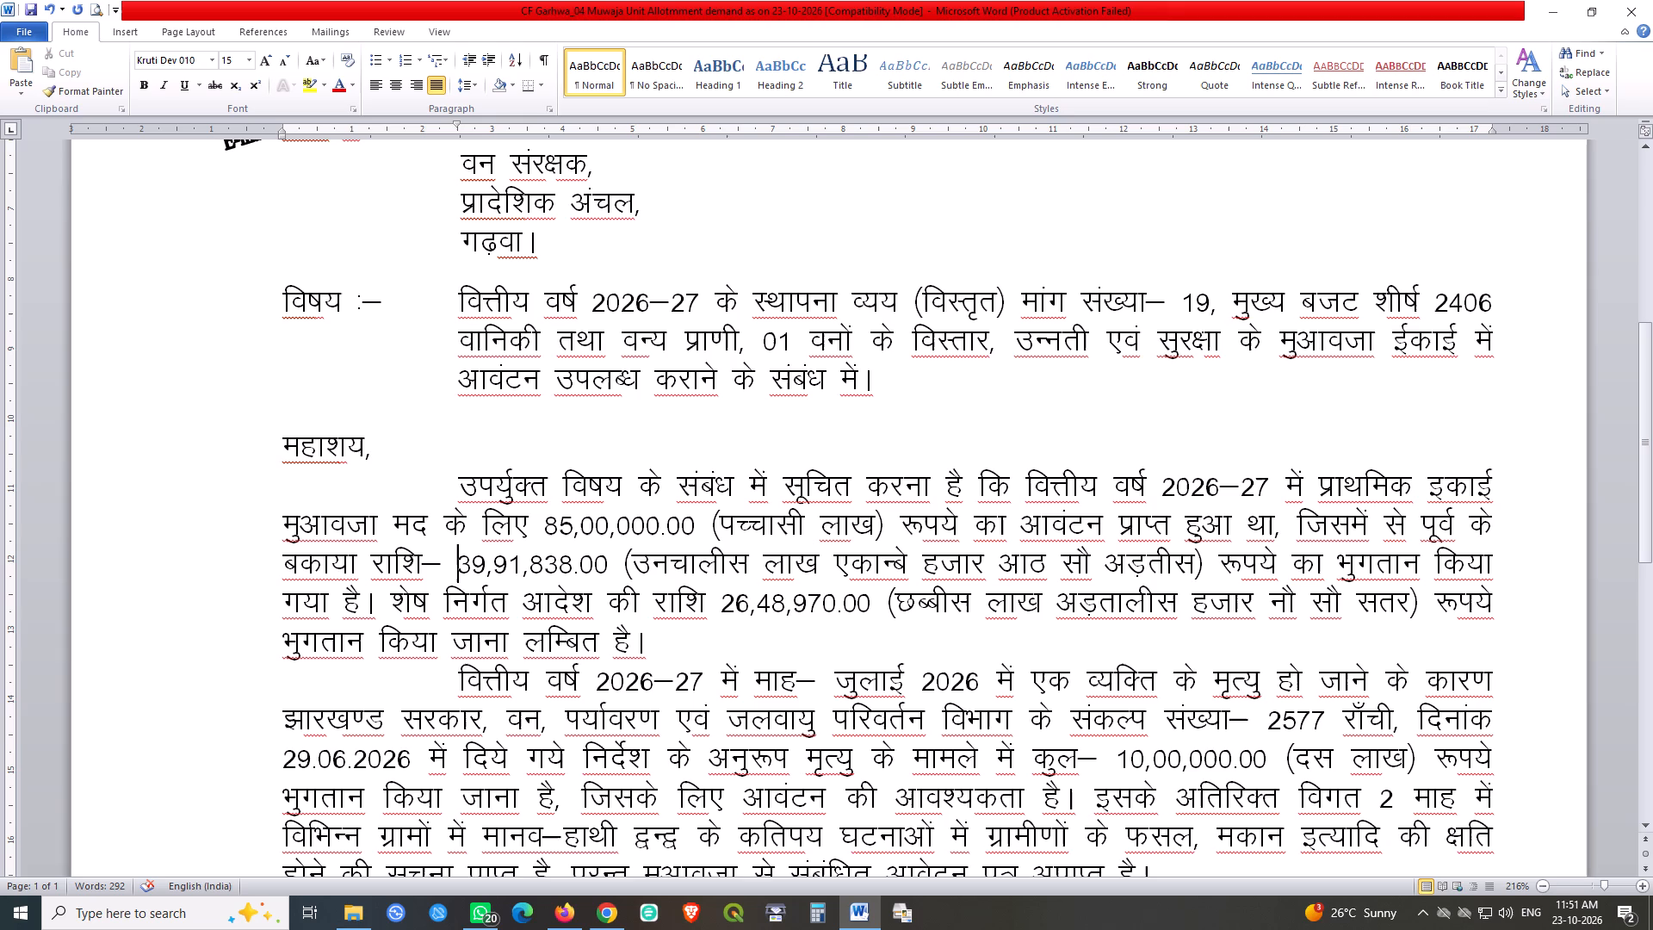
left_click(361, 561)
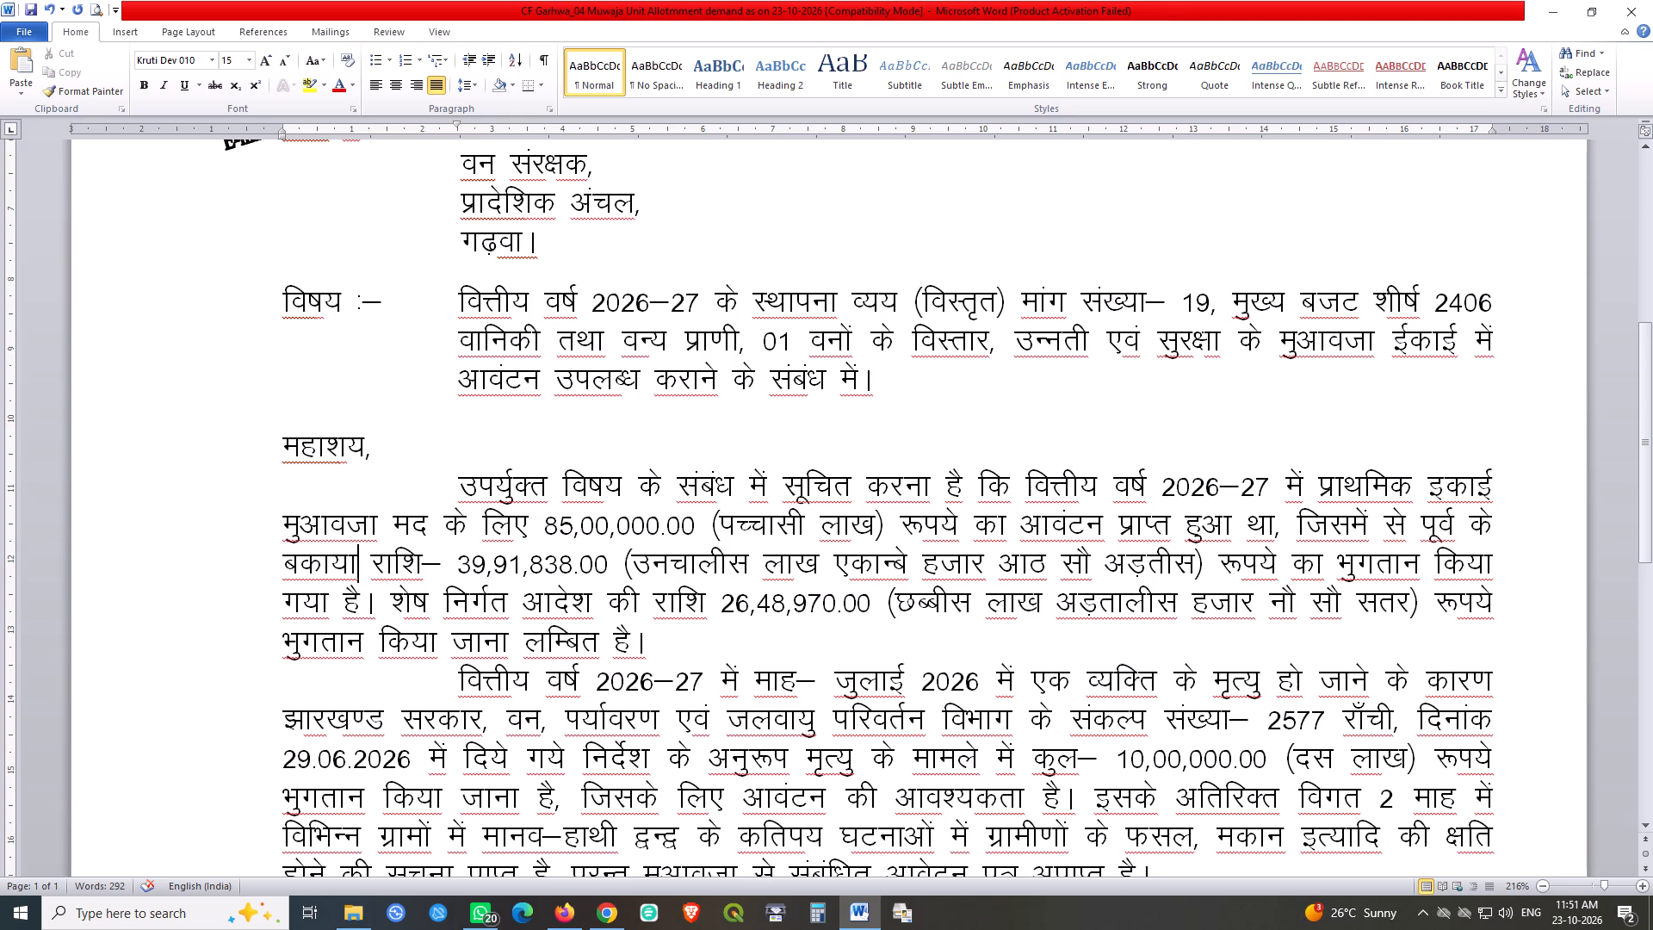
left_click(423, 563)
type("lfgr")
key("BackSpace")
key("BackSpace")
key("BackSpace")
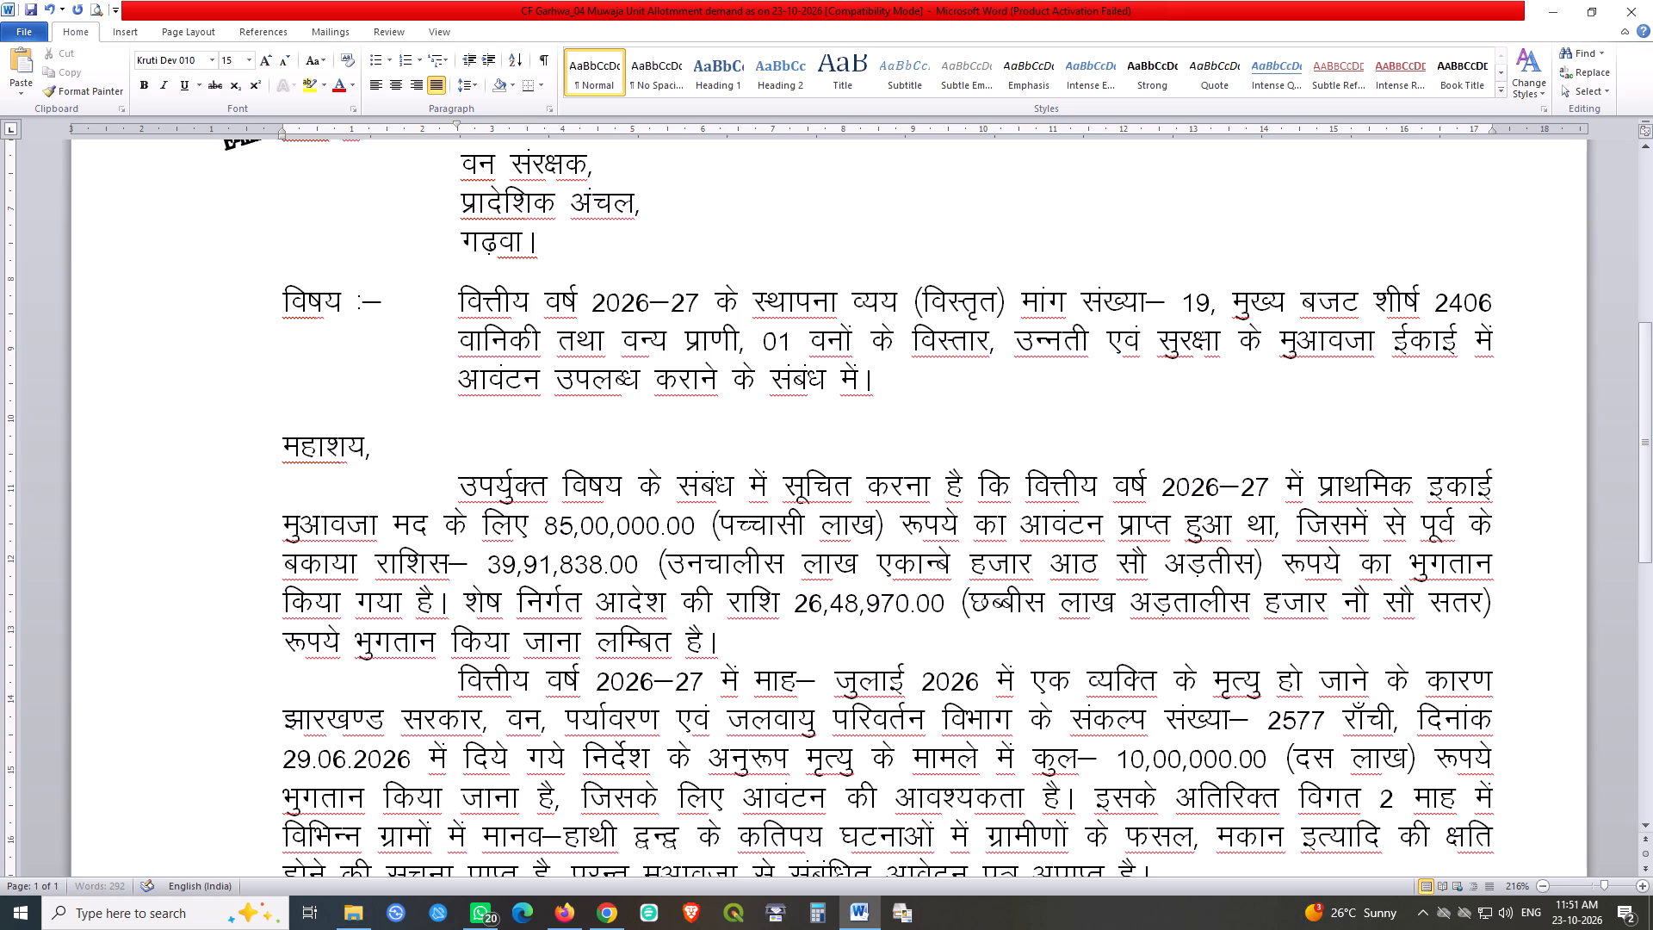
key("BackSpace")
key("space")
type("lfgr dqy")
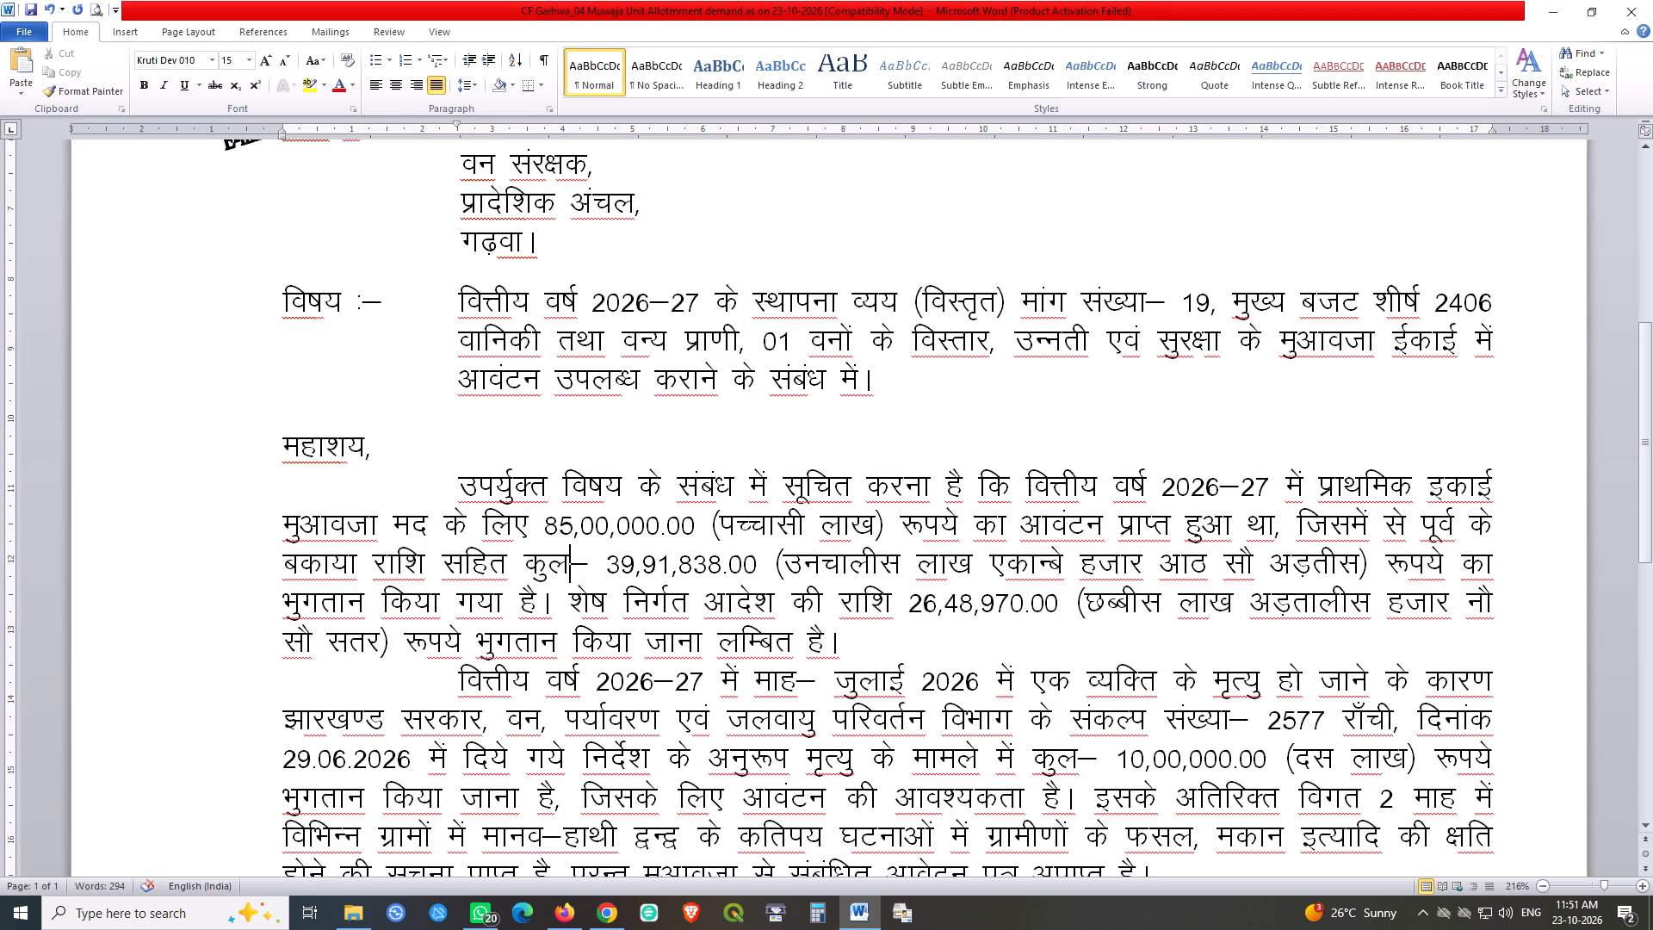
Change the lakh and thousand digits of the paid amount after सहित कुल so it reads 84,99,838.00.
left_click_drag(608, 559, 660, 567)
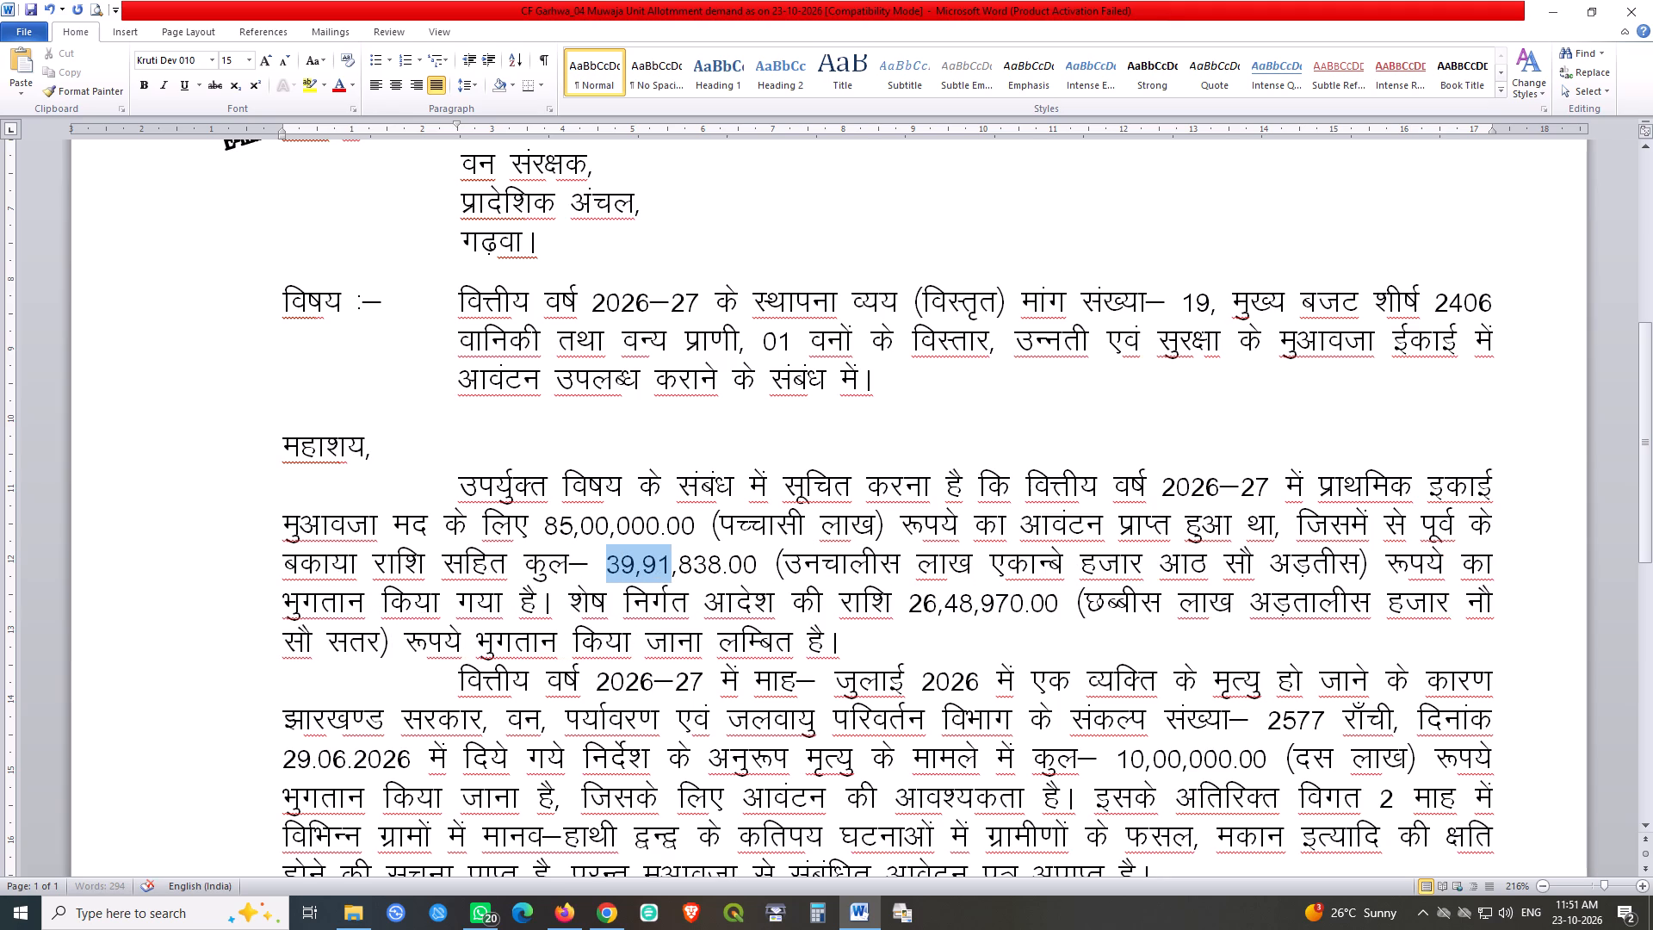
left_click_drag(660, 567, 669, 565)
type("84")
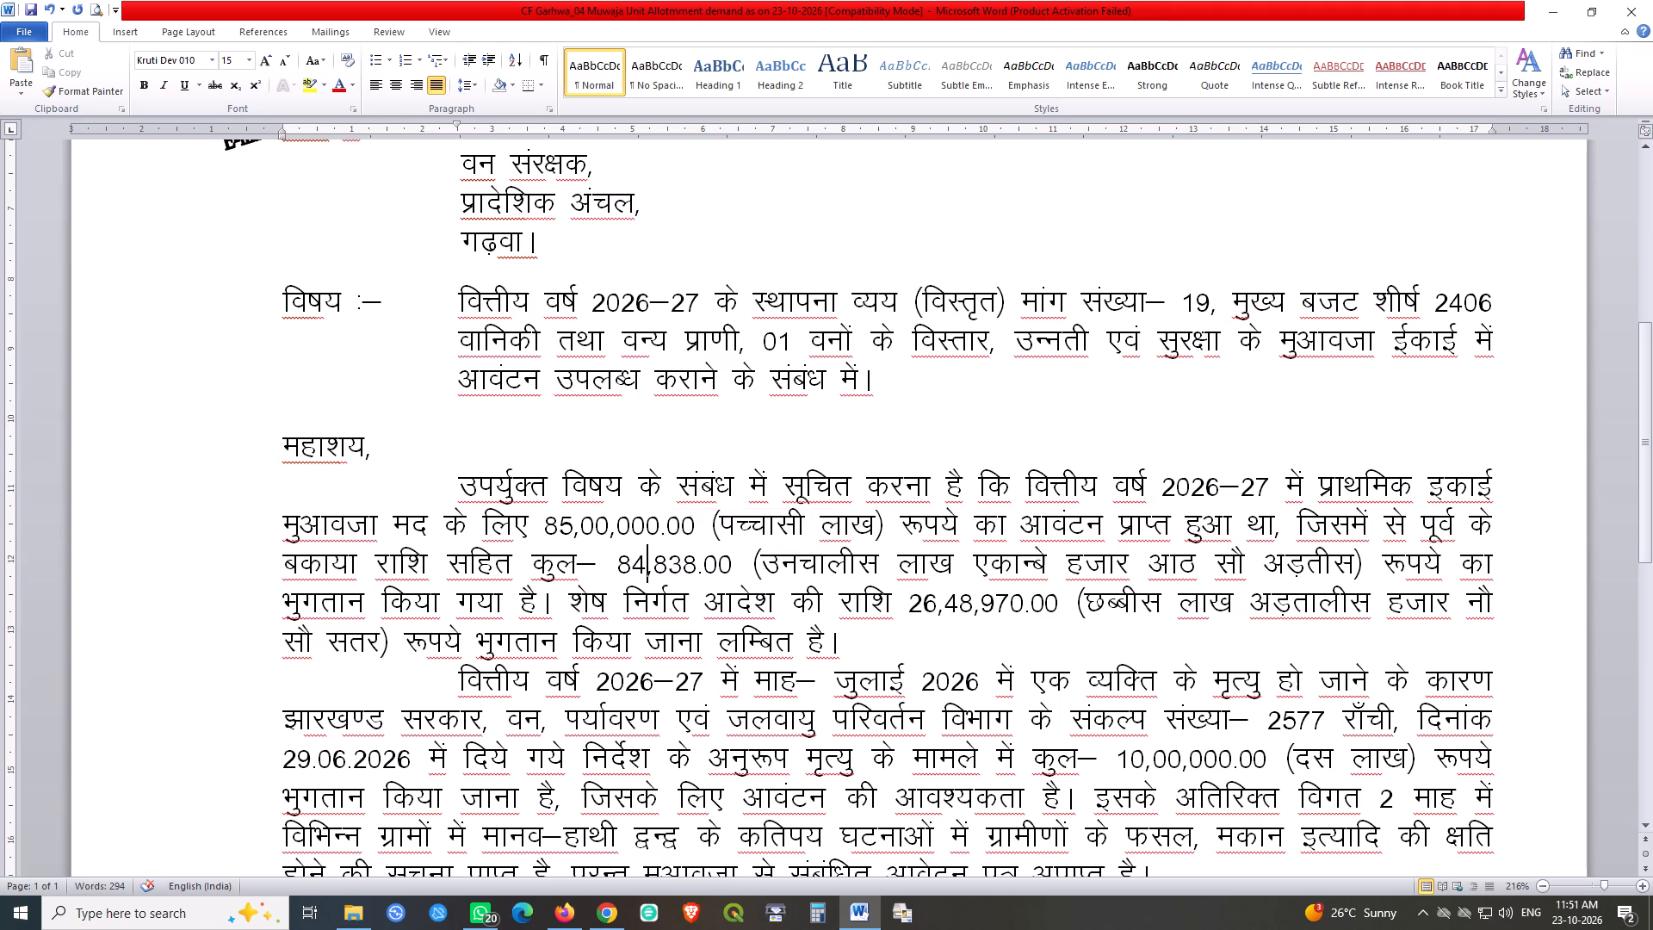
key("comma")
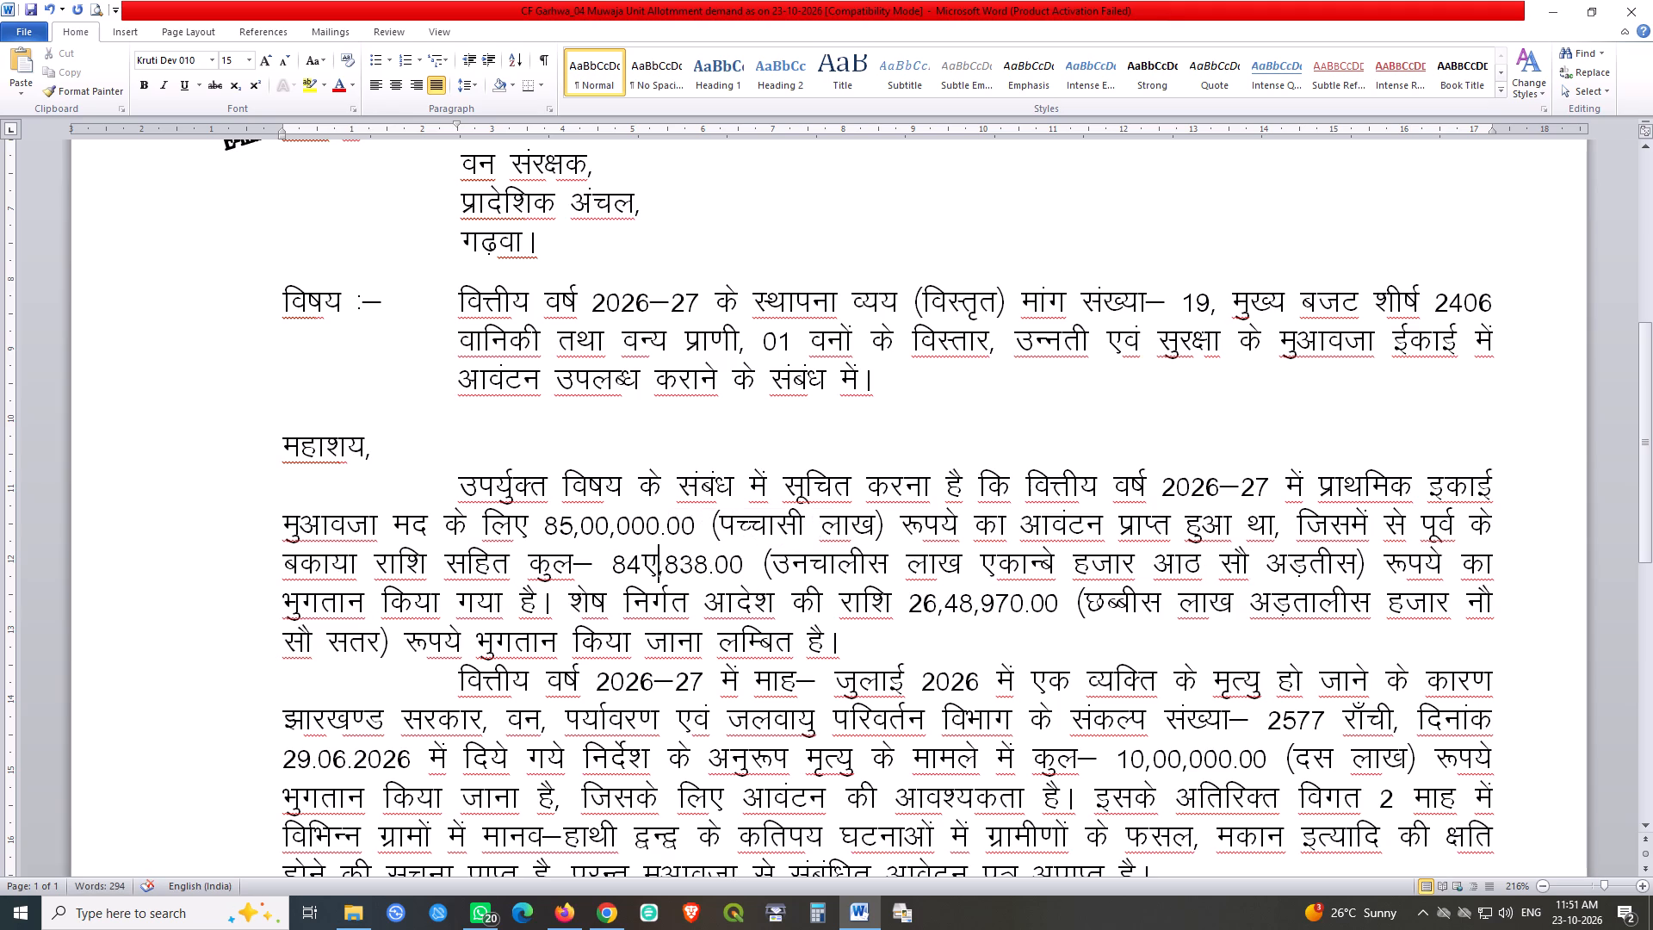
key("BackSpace")
key("bracketright")
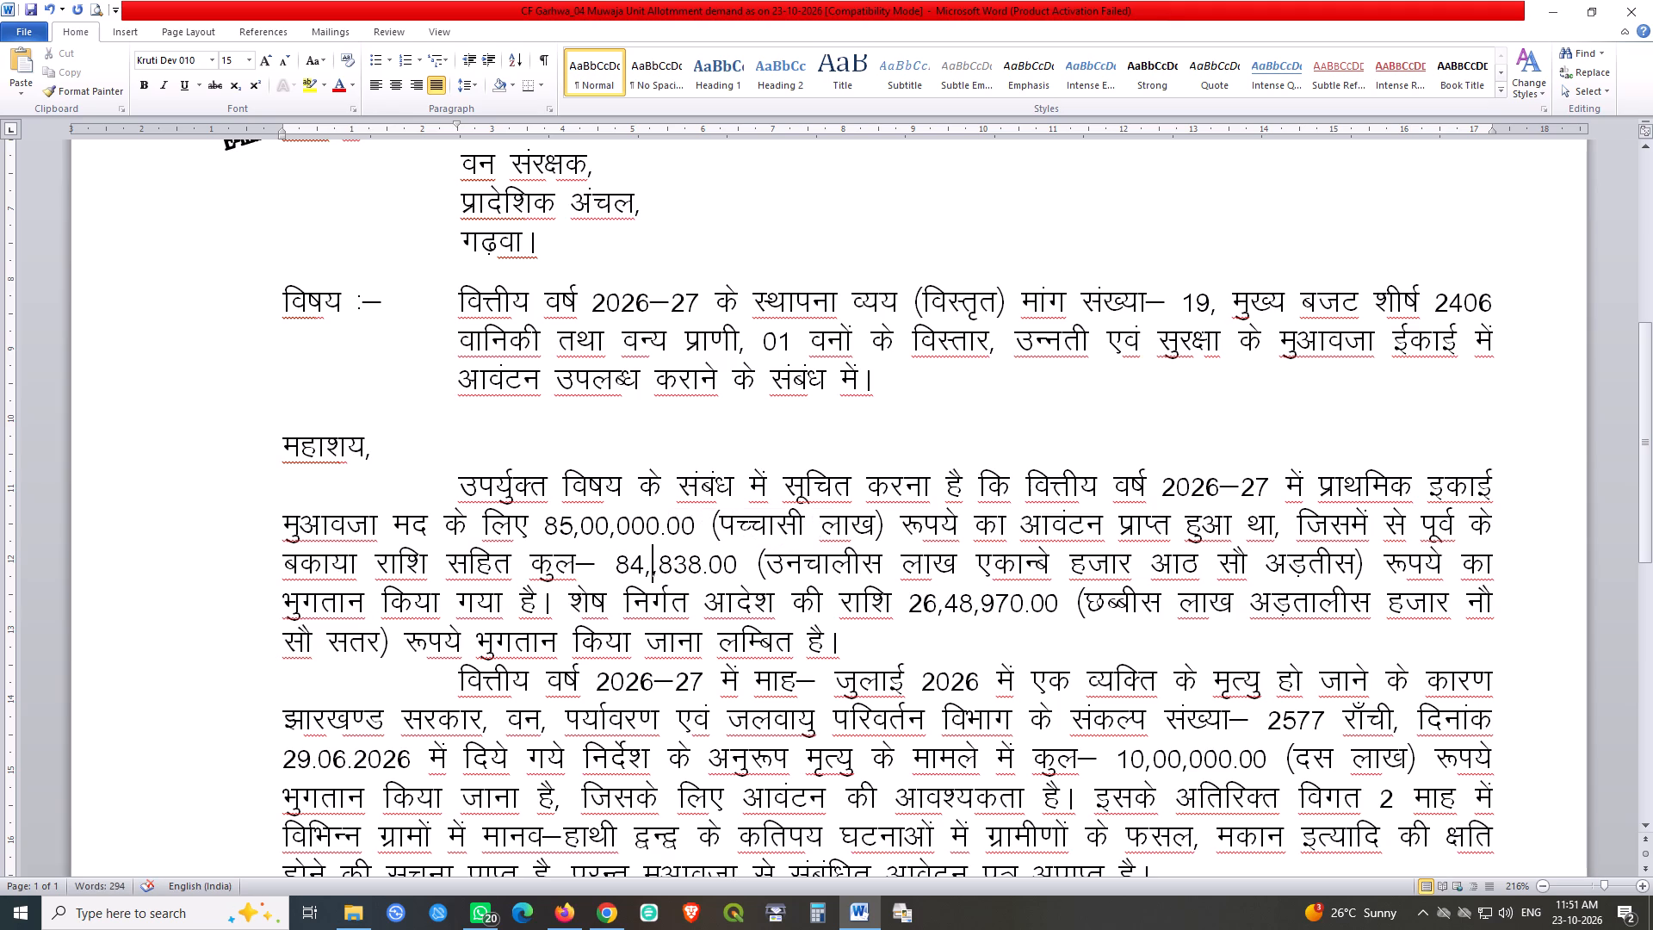
type("99")
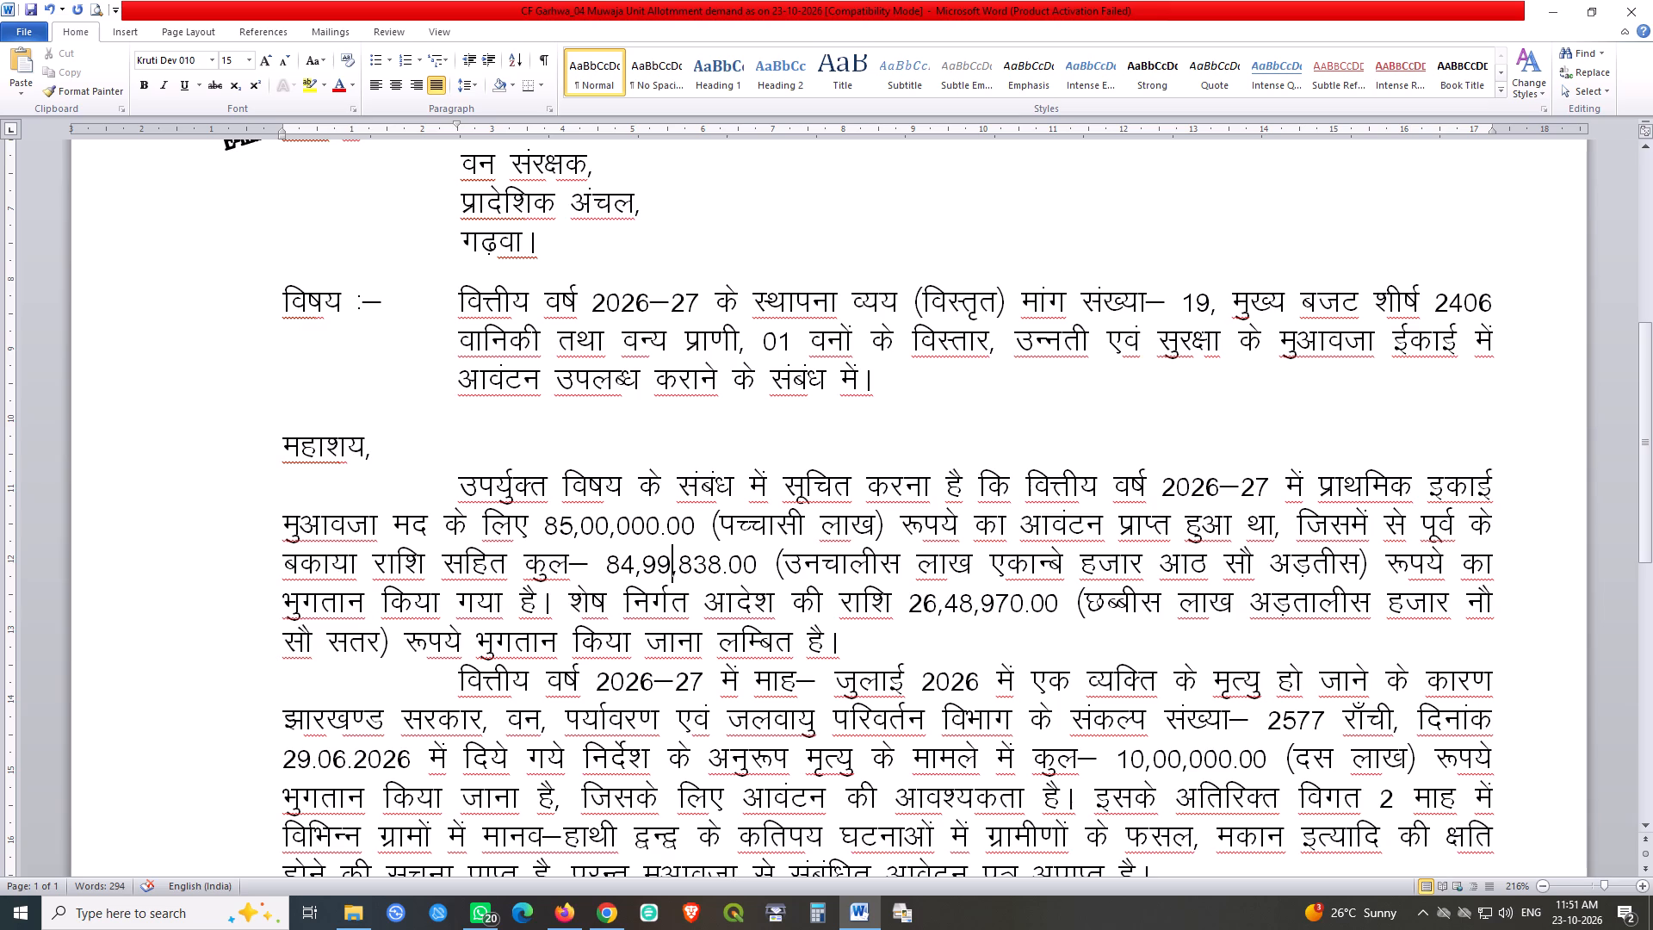
Replace उनचालीस in the bracketed amount in words after 84,99,838.00 with चौरासी.
left_click_drag(783, 558, 847, 561)
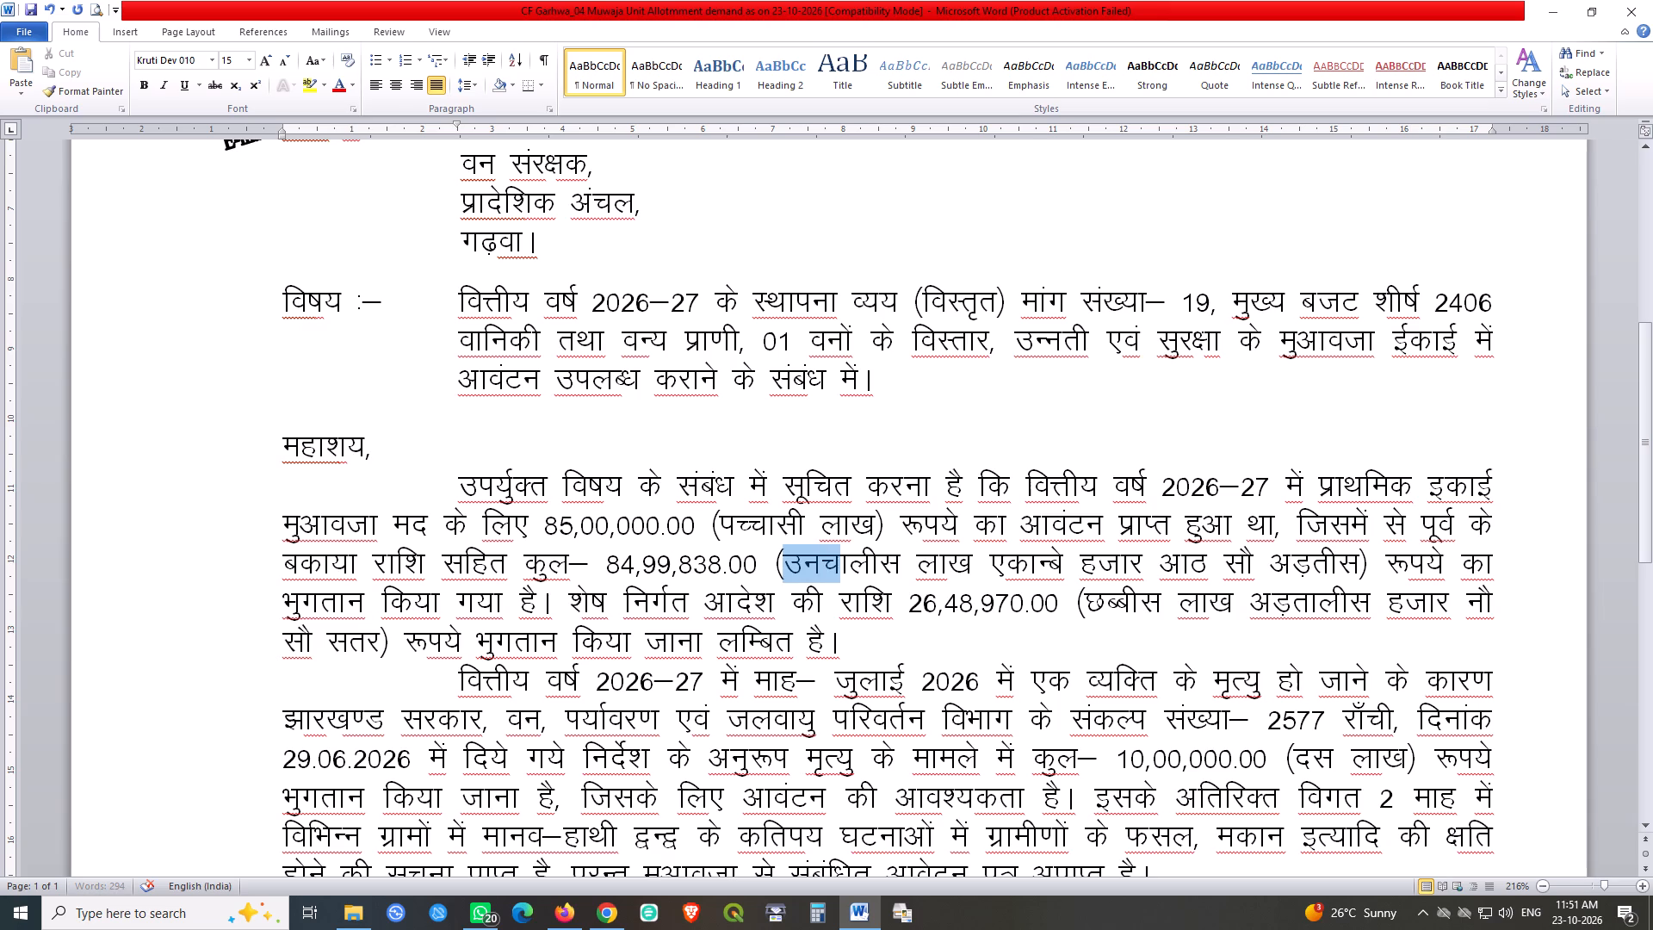
left_click_drag(847, 561, 892, 562)
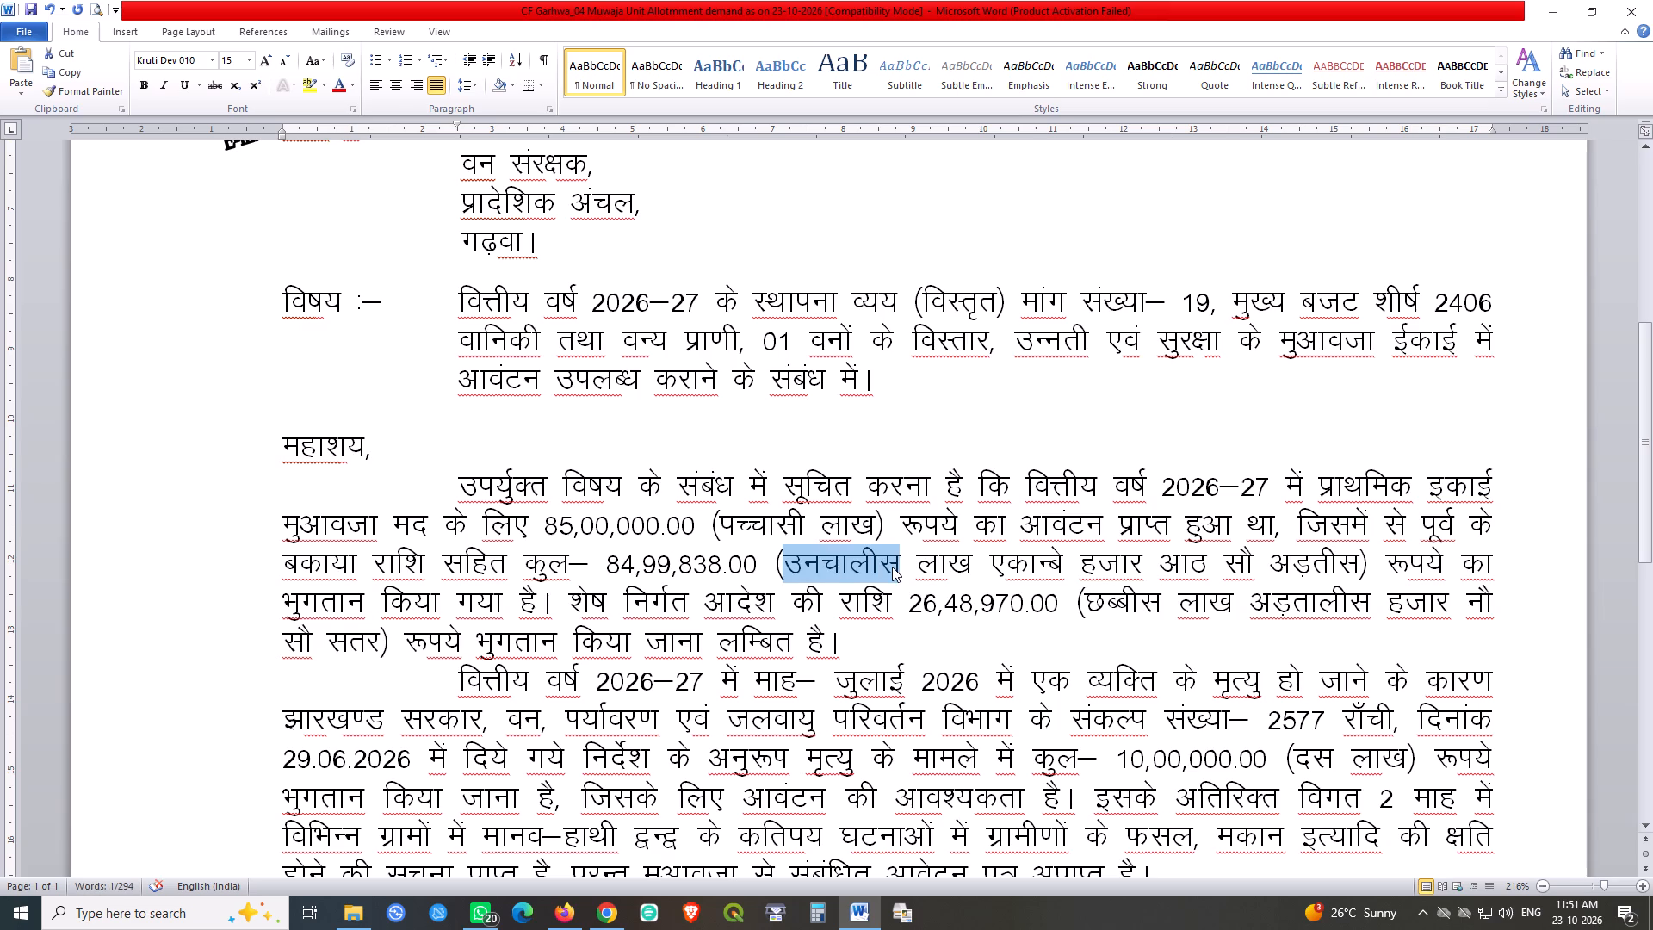
type("pkS")
type("jklh")
key("space")
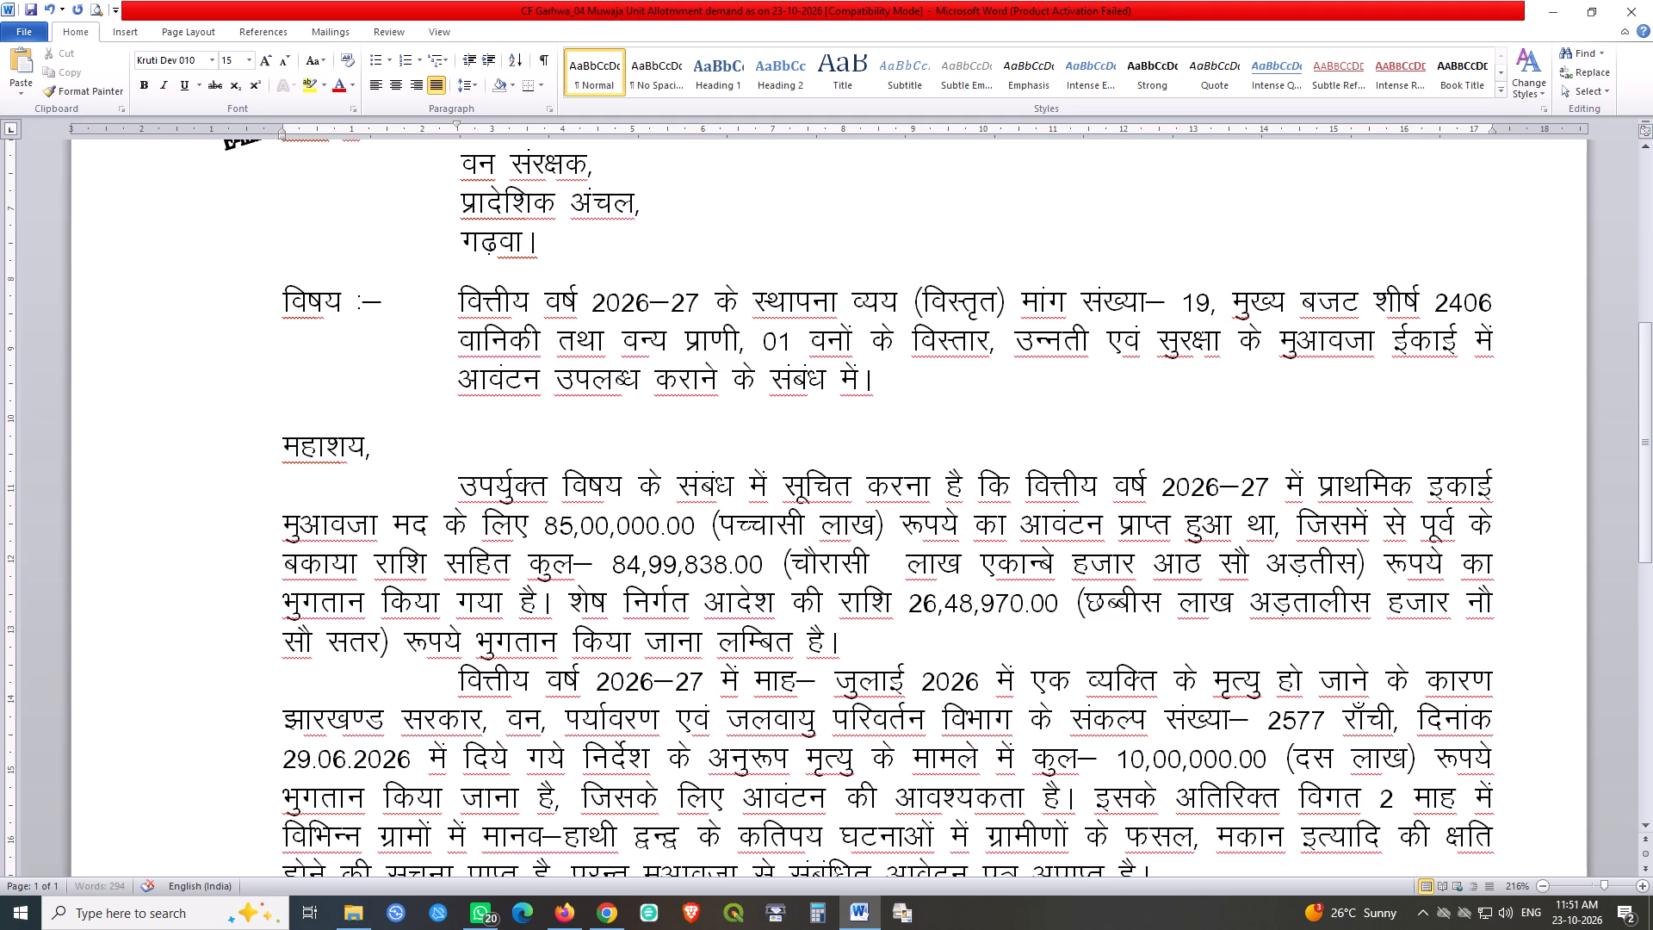
key("BackSpace")
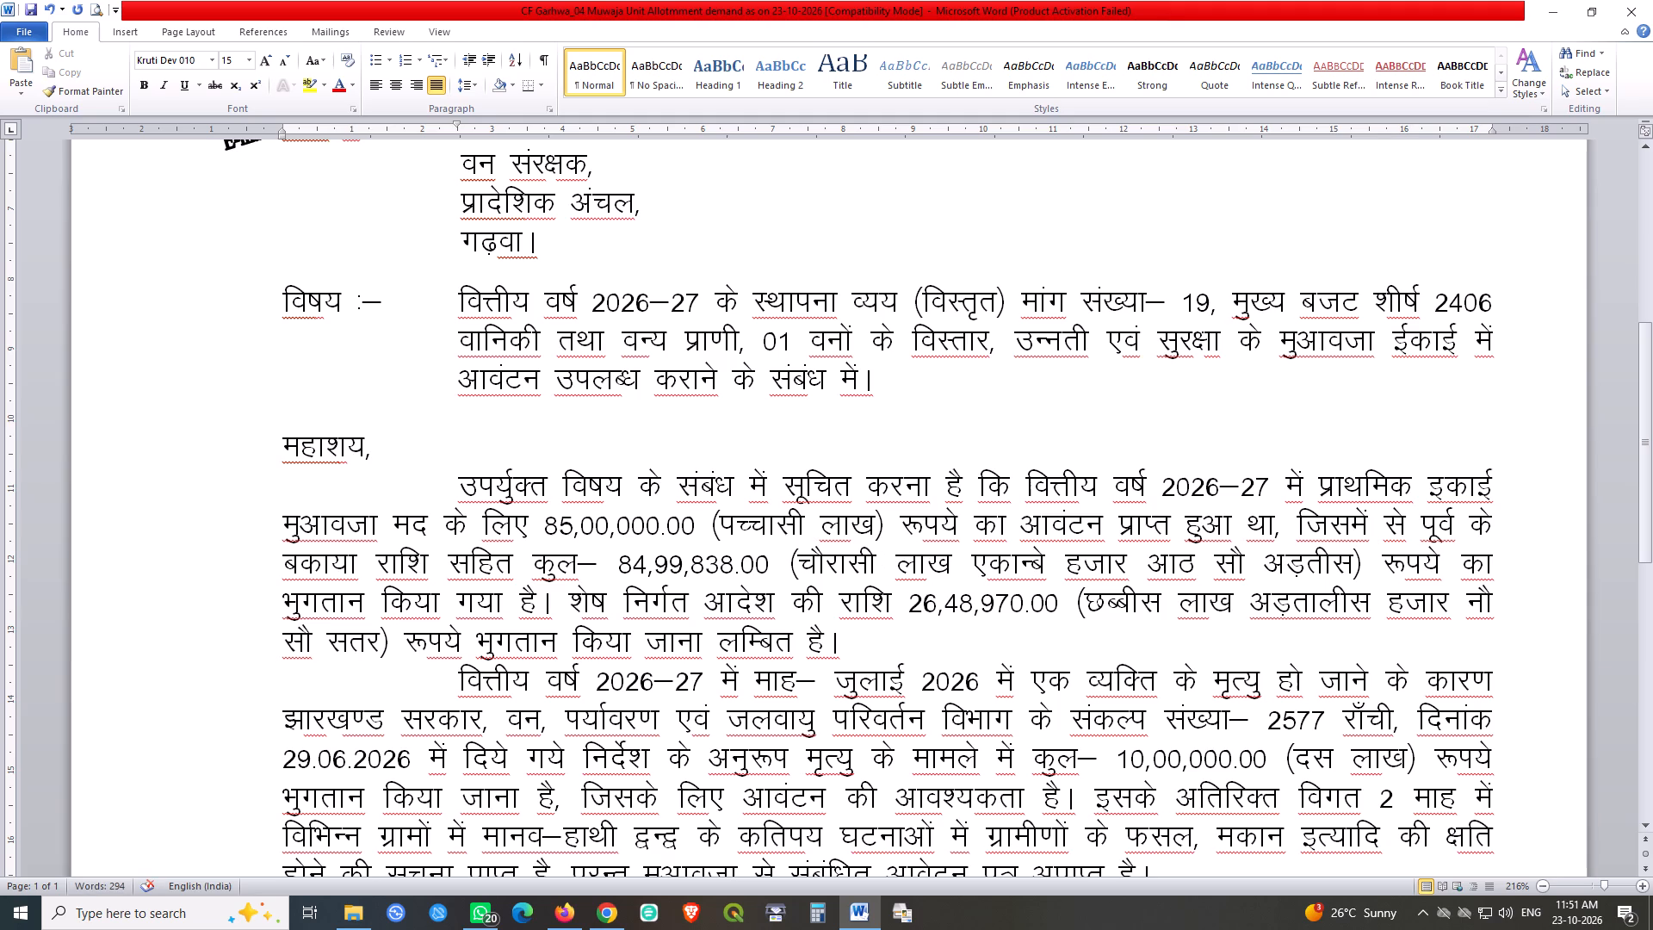
Replace the word before हजार with निनान्वे in the bracketed words after 84,99,838.00, and save the letter.
left_click(965, 566)
left_click_drag(968, 566, 1049, 567)
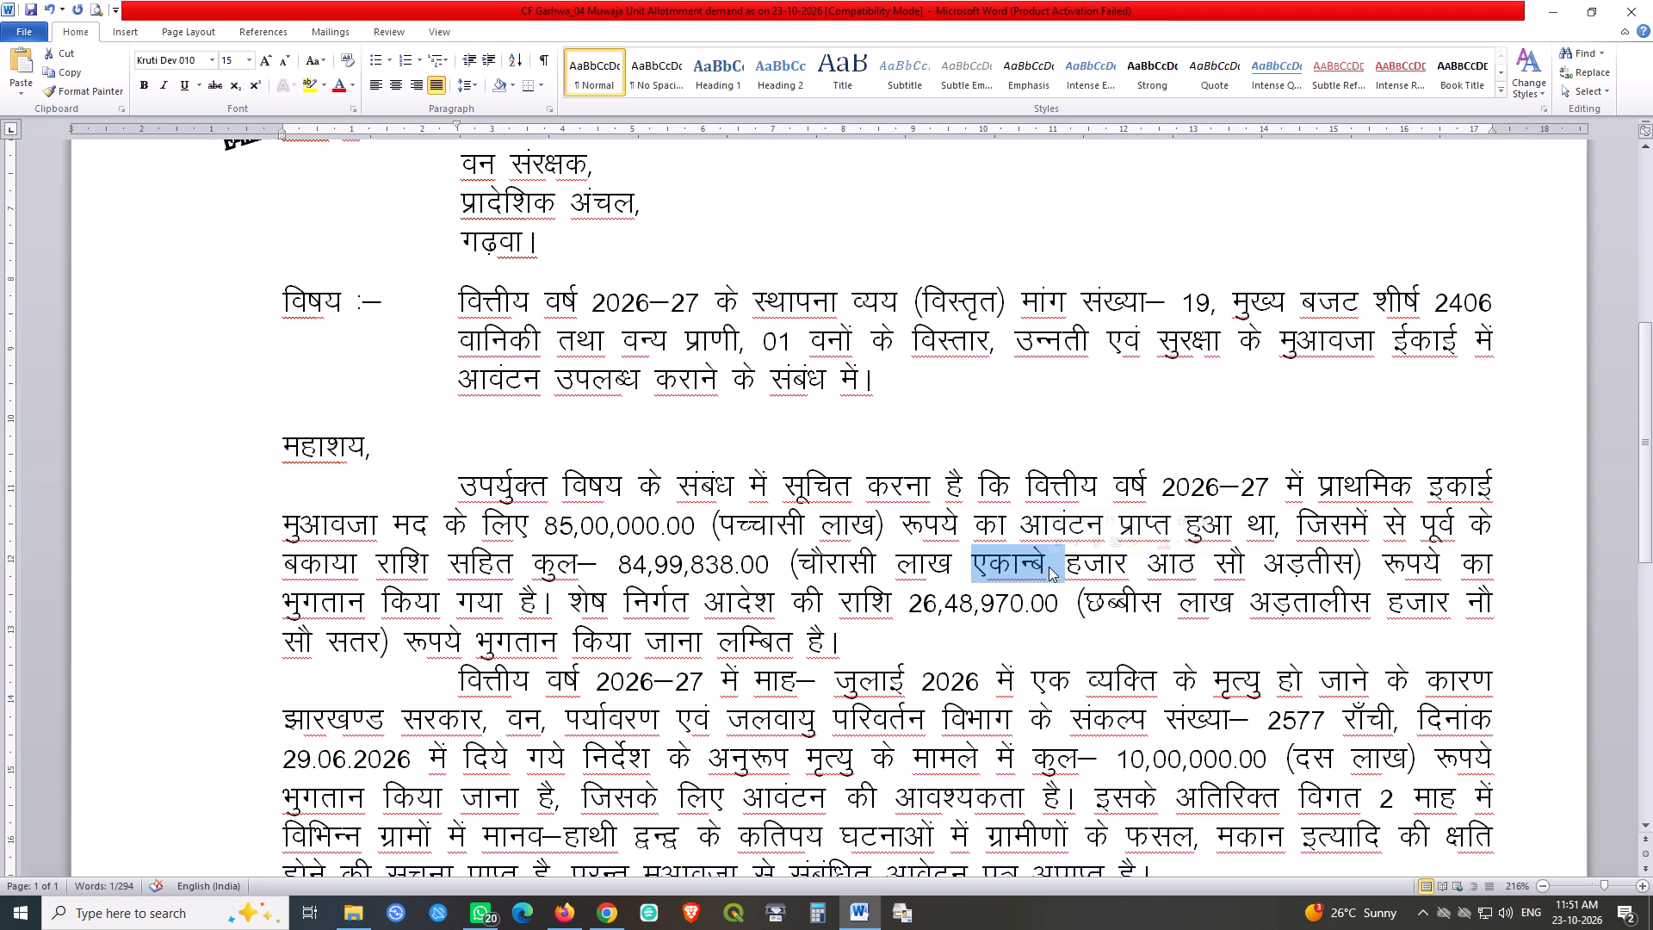
type("fuuk")
type("Uc")
key("BackSpace")
type("os")
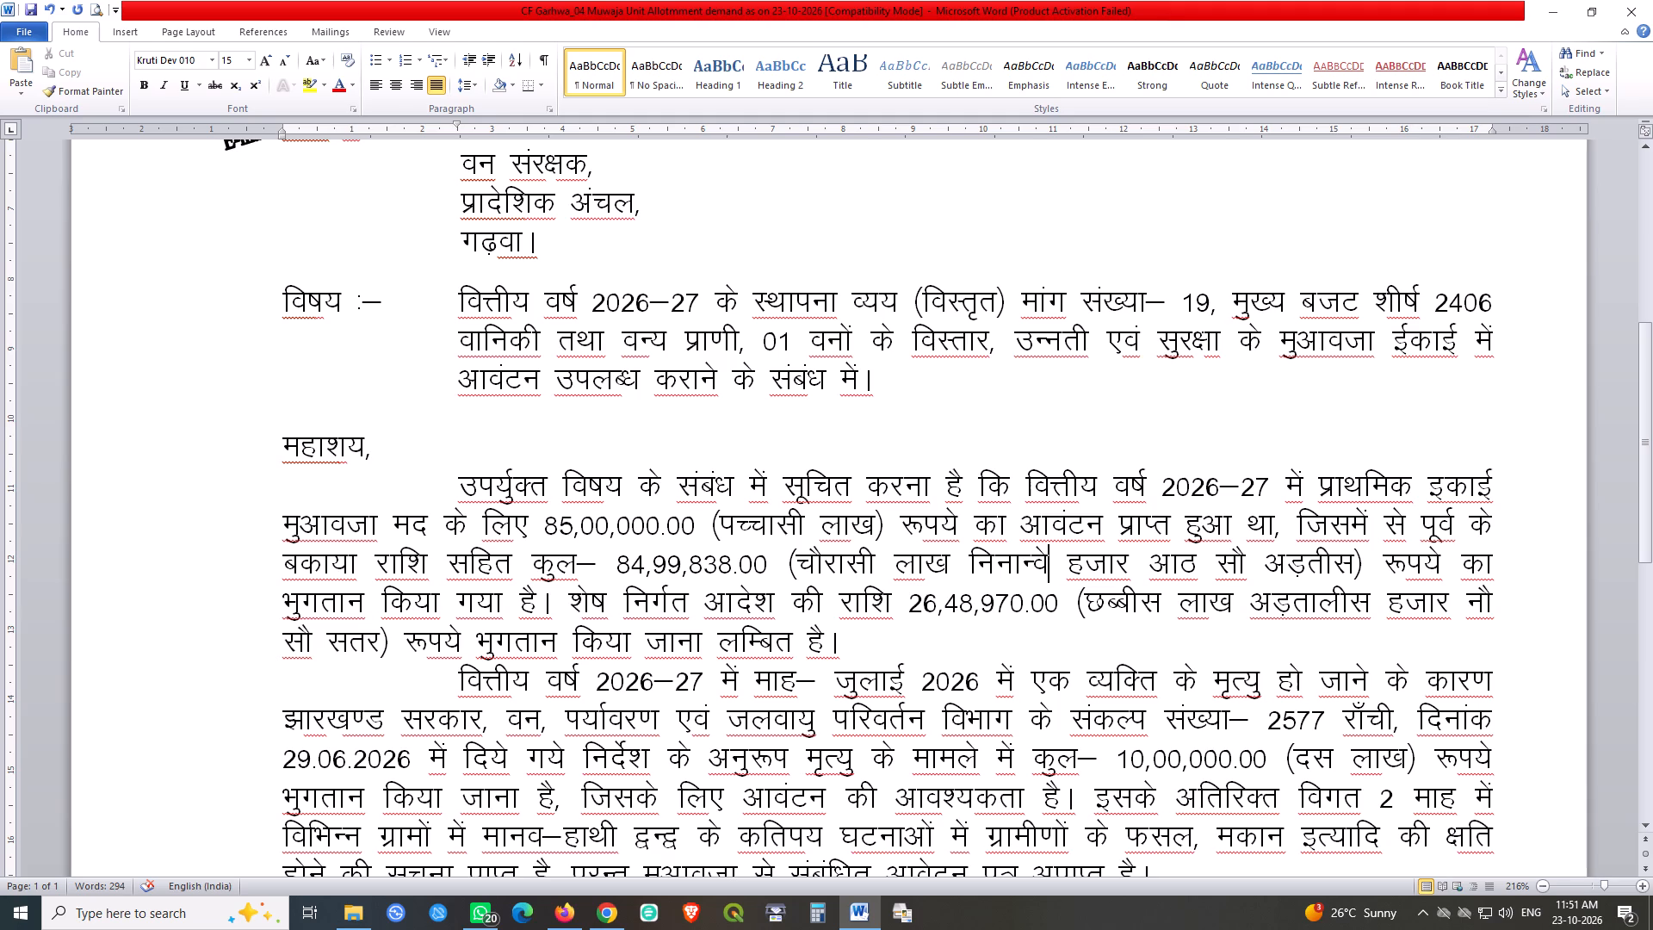
key("ctrl+s")
Replace गया with जा चूका in भुगतान किया गया है in the first body paragraph, and save the letter.
left_click_drag(456, 596, 498, 603)
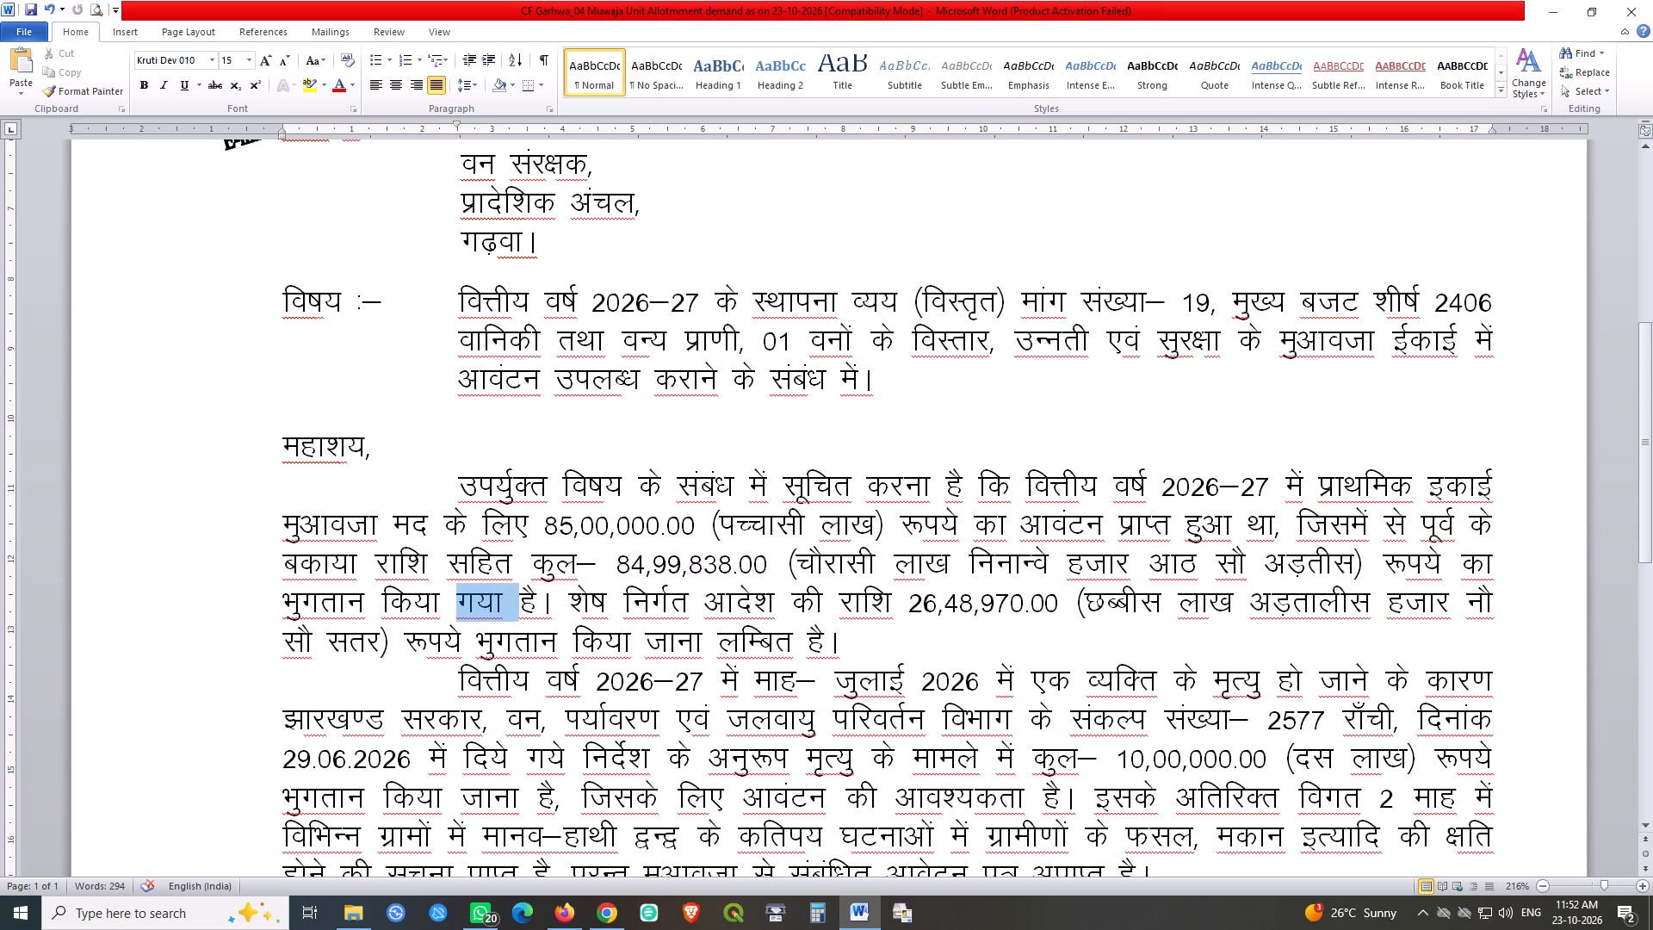
left_click_drag(498, 603, 499, 603)
type("tk pww")
key("BackSpace")
type("dk")
key("space")
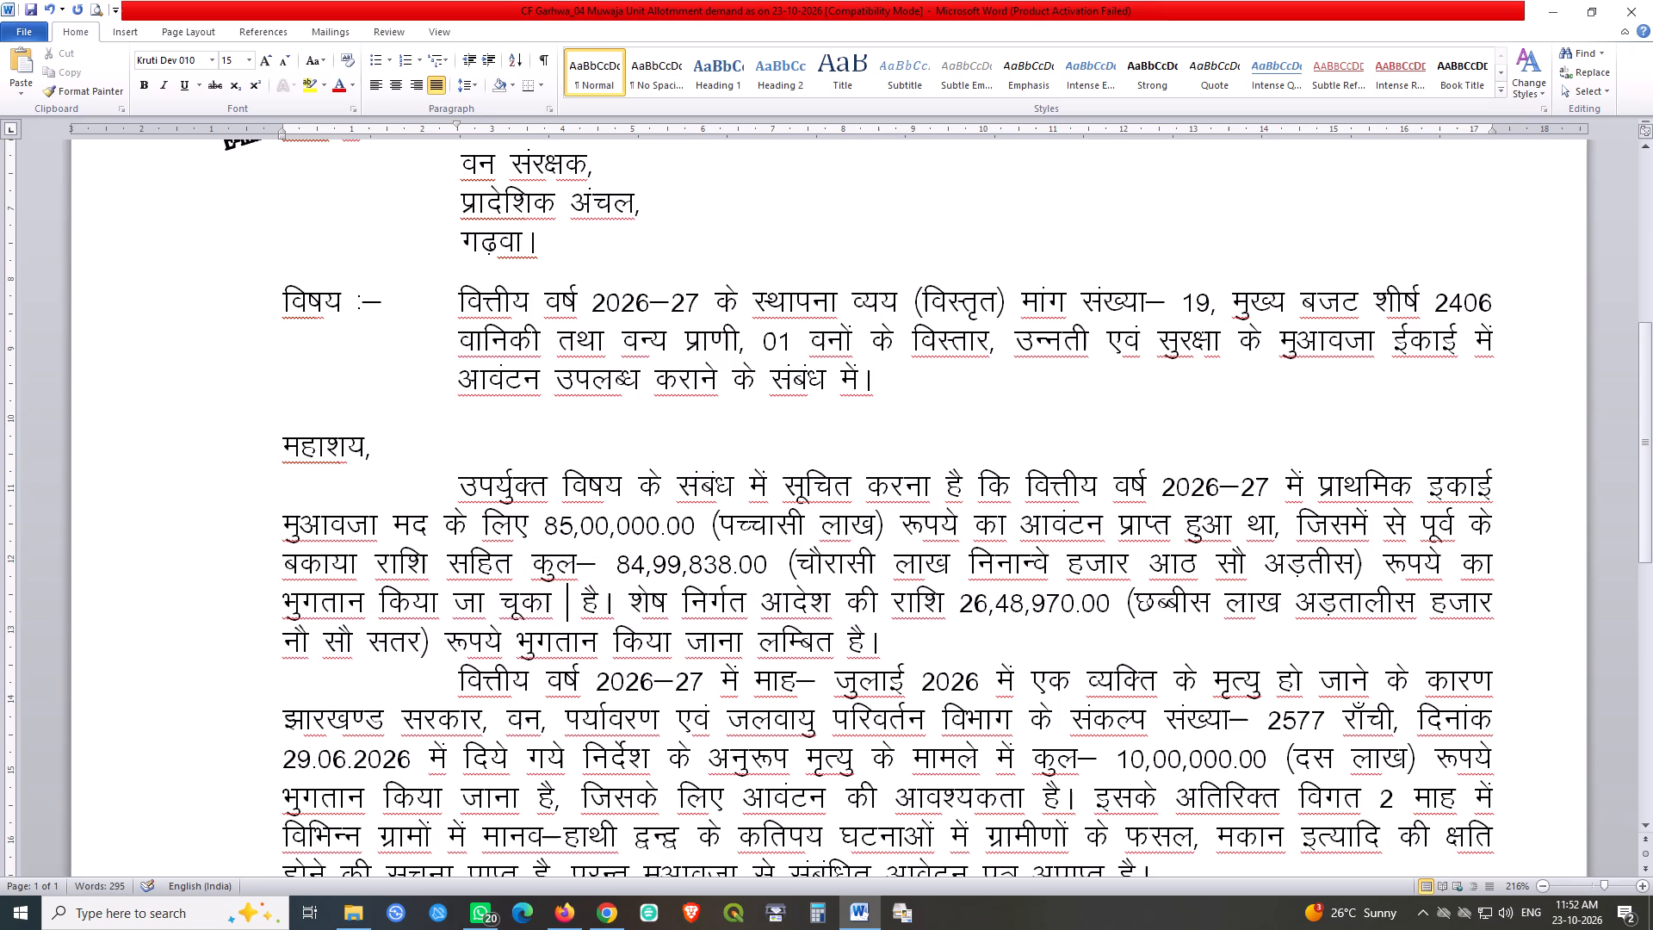
key("BackSpace")
key("ctrl+s")
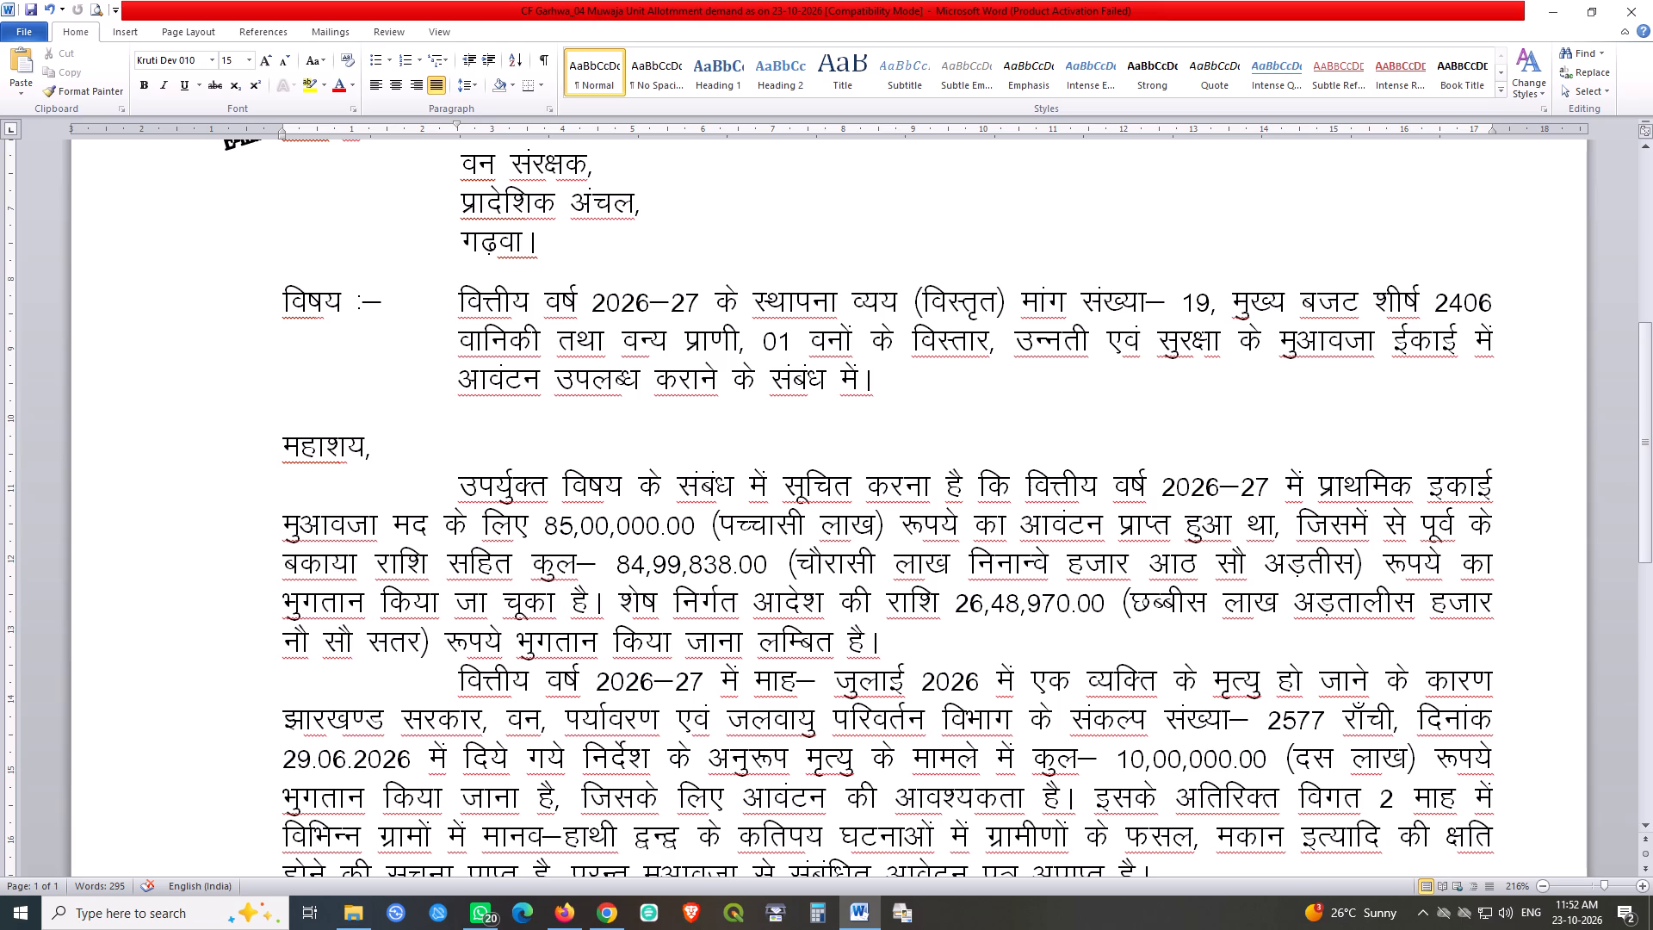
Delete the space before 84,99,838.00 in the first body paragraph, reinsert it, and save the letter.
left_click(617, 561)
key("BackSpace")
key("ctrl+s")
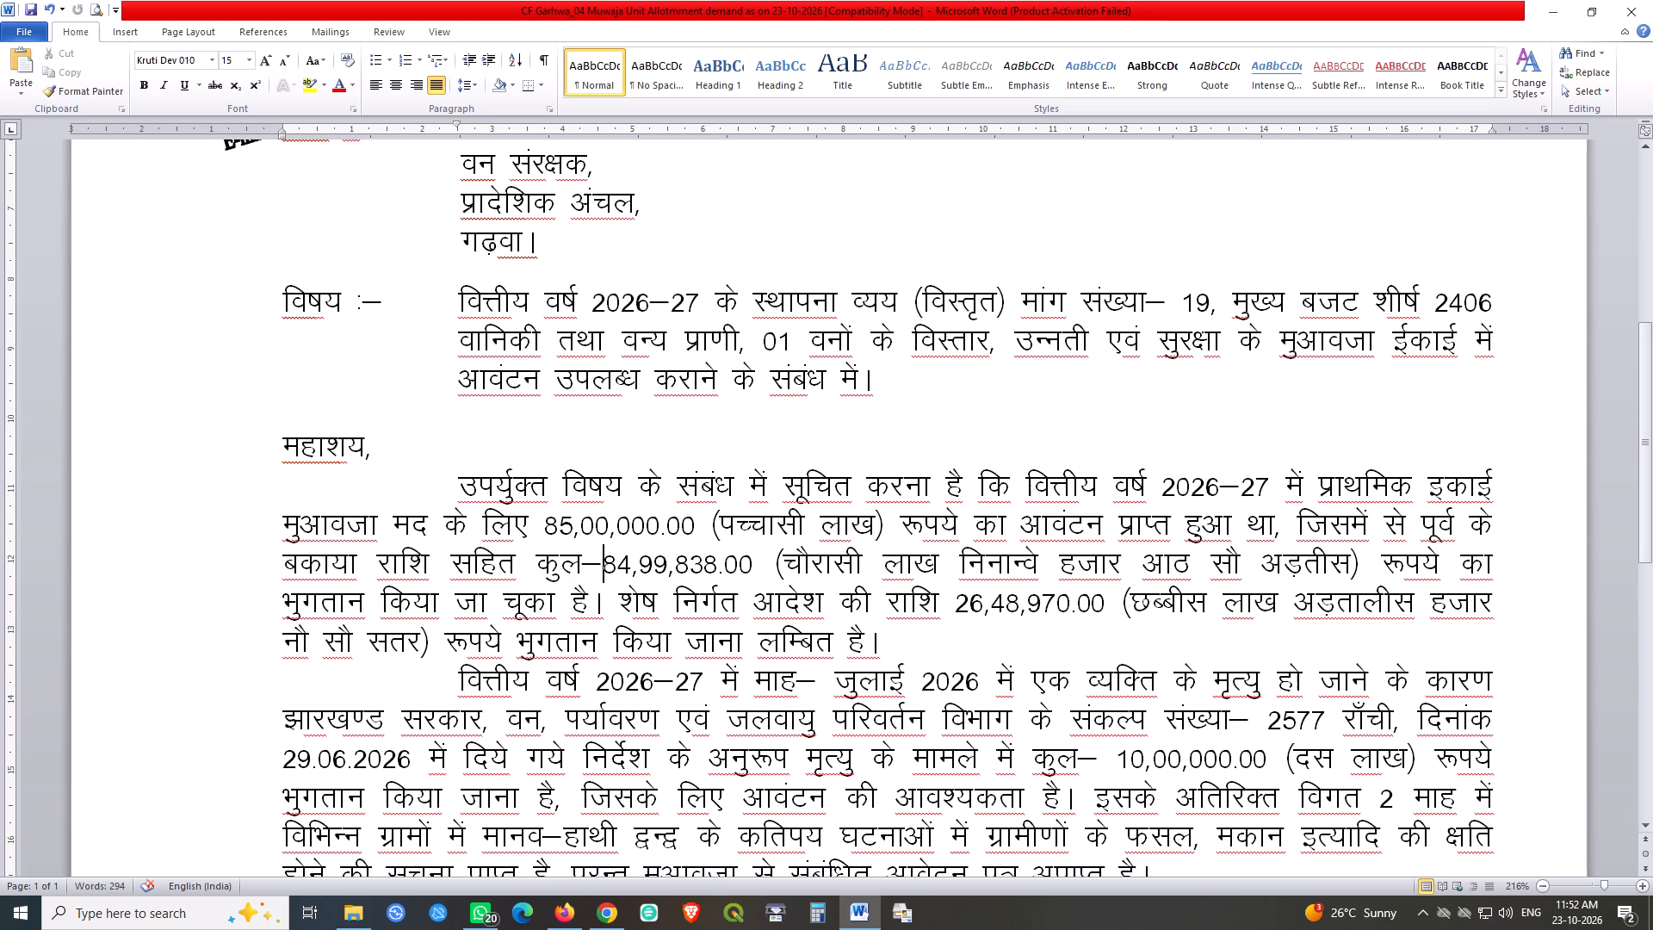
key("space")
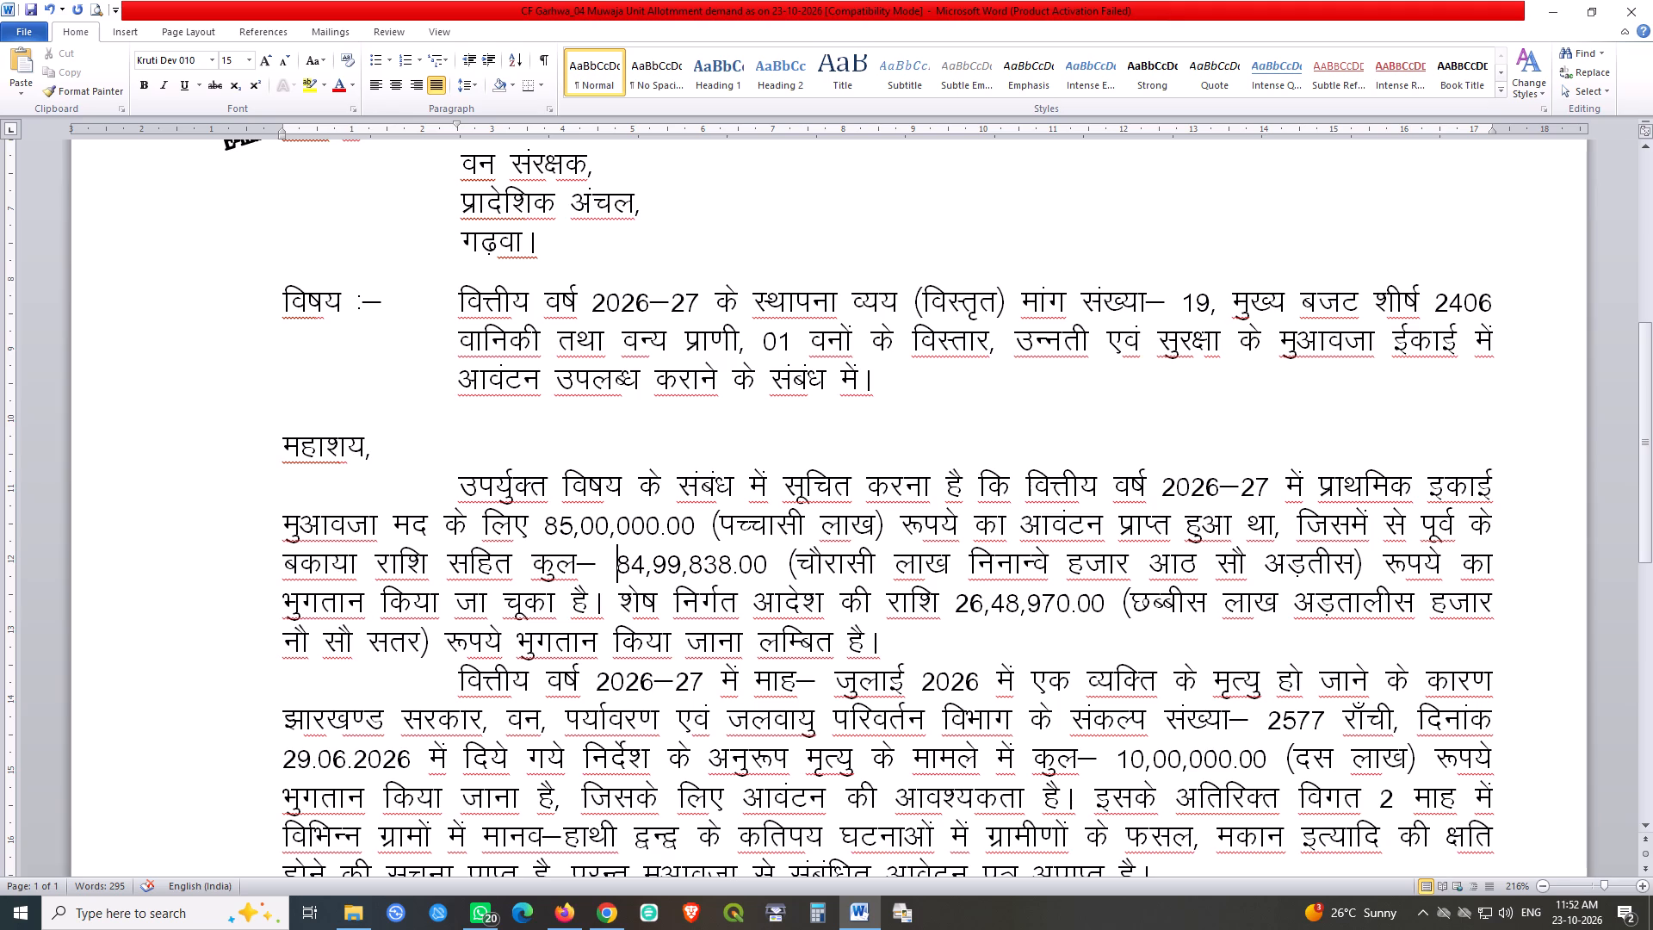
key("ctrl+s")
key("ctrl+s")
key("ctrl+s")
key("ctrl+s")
Place the insertion point just before the pending order amount 26,48,970.00 in the first body paragraph.
left_click(947, 604)
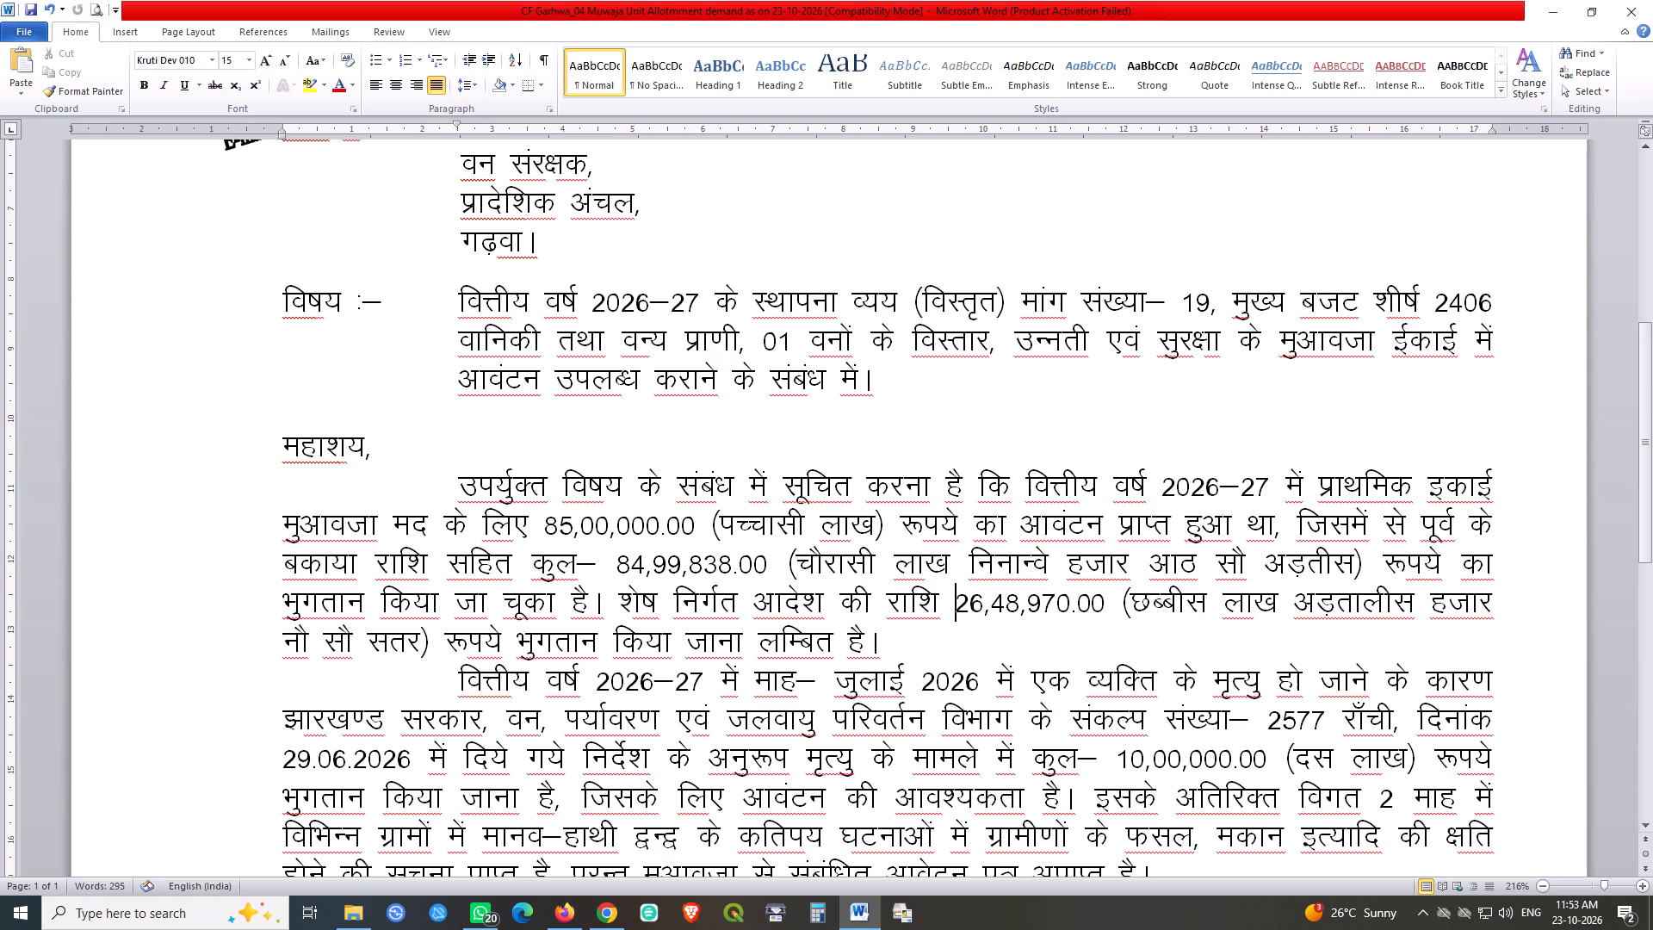
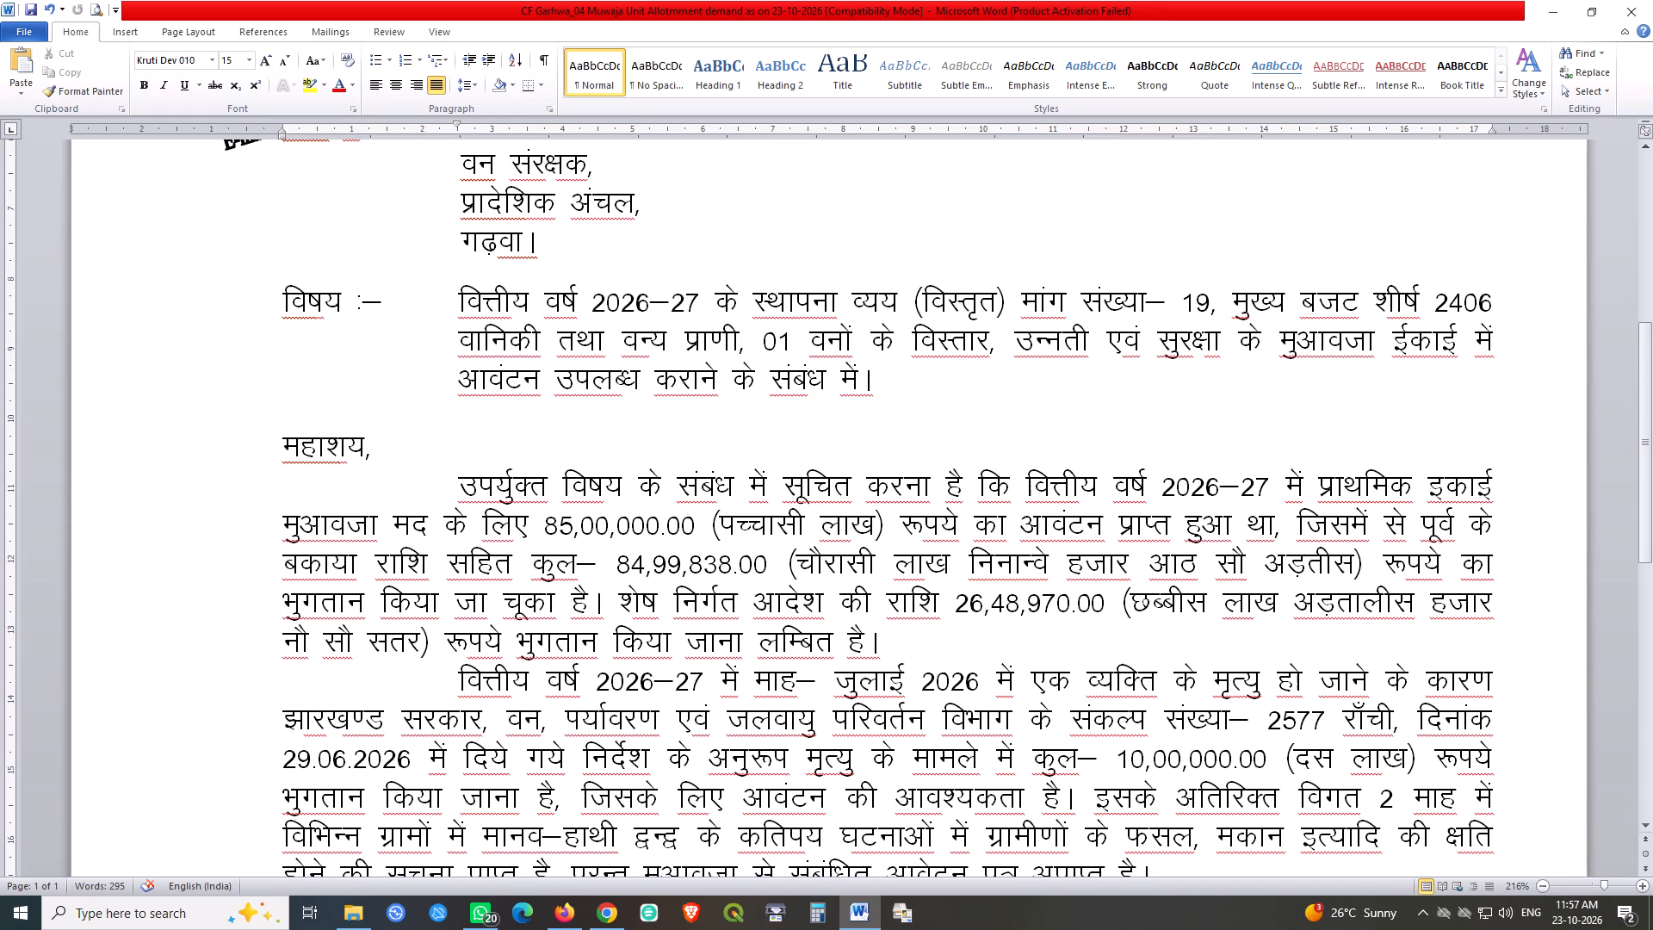
Change the pending order amount after शेष निर्गत आदेश की राशि in the first body paragraph to 14,51,930.00.
scroll(909, 625, "down", 1)
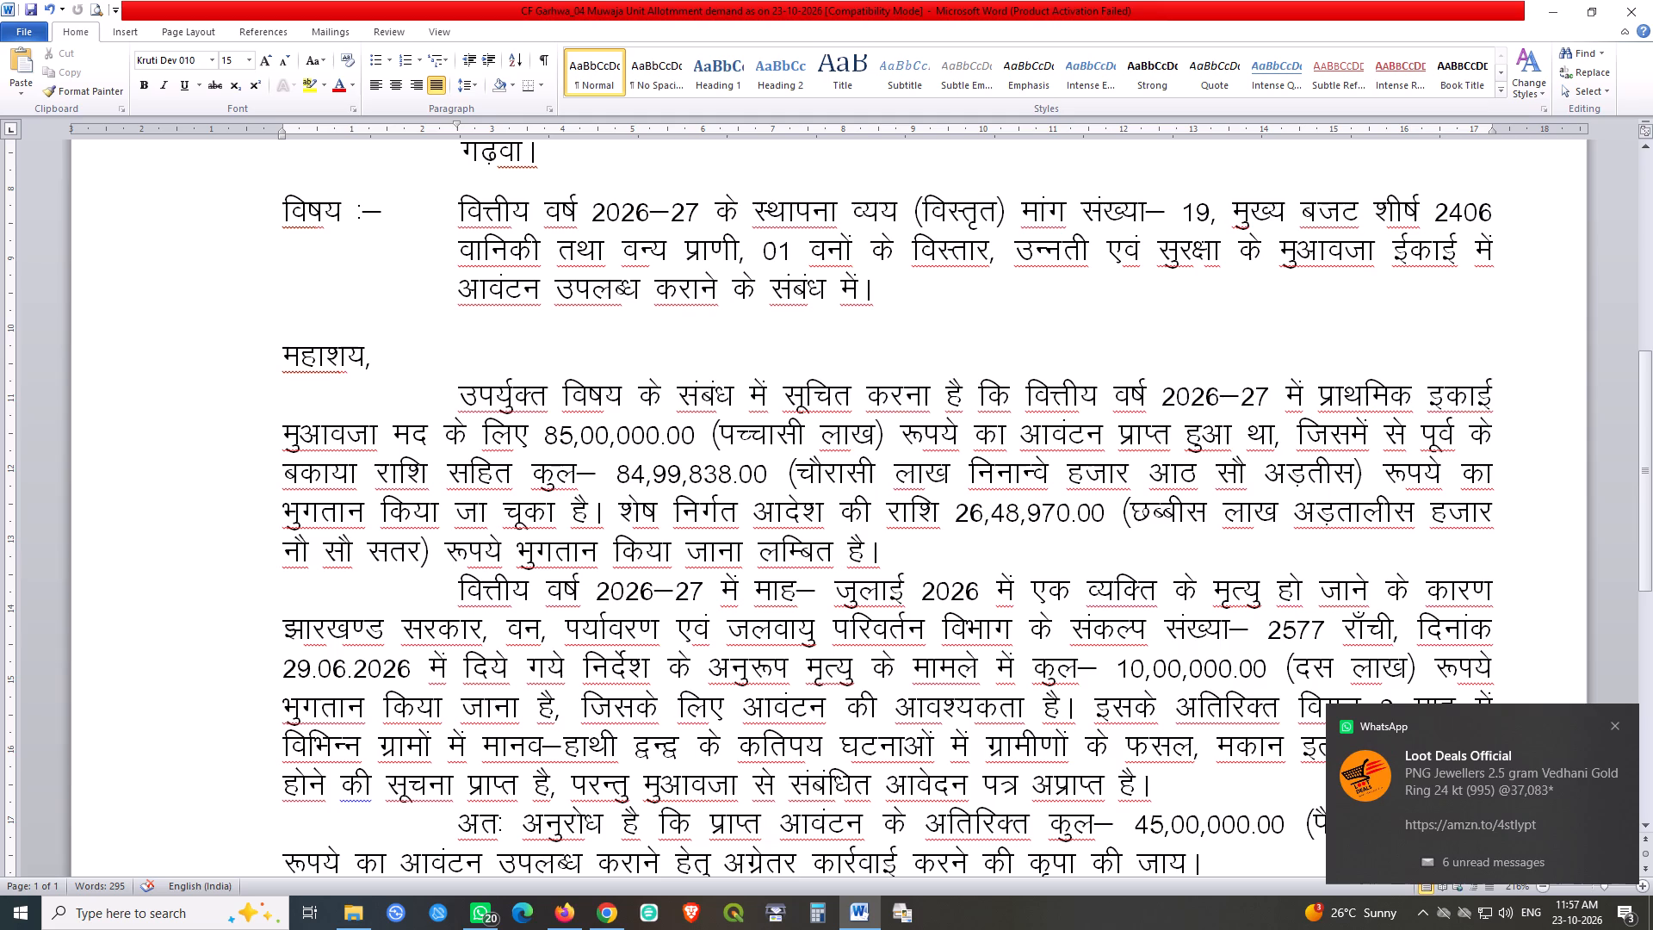
left_click(1619, 722)
left_click_drag(950, 518, 1067, 524)
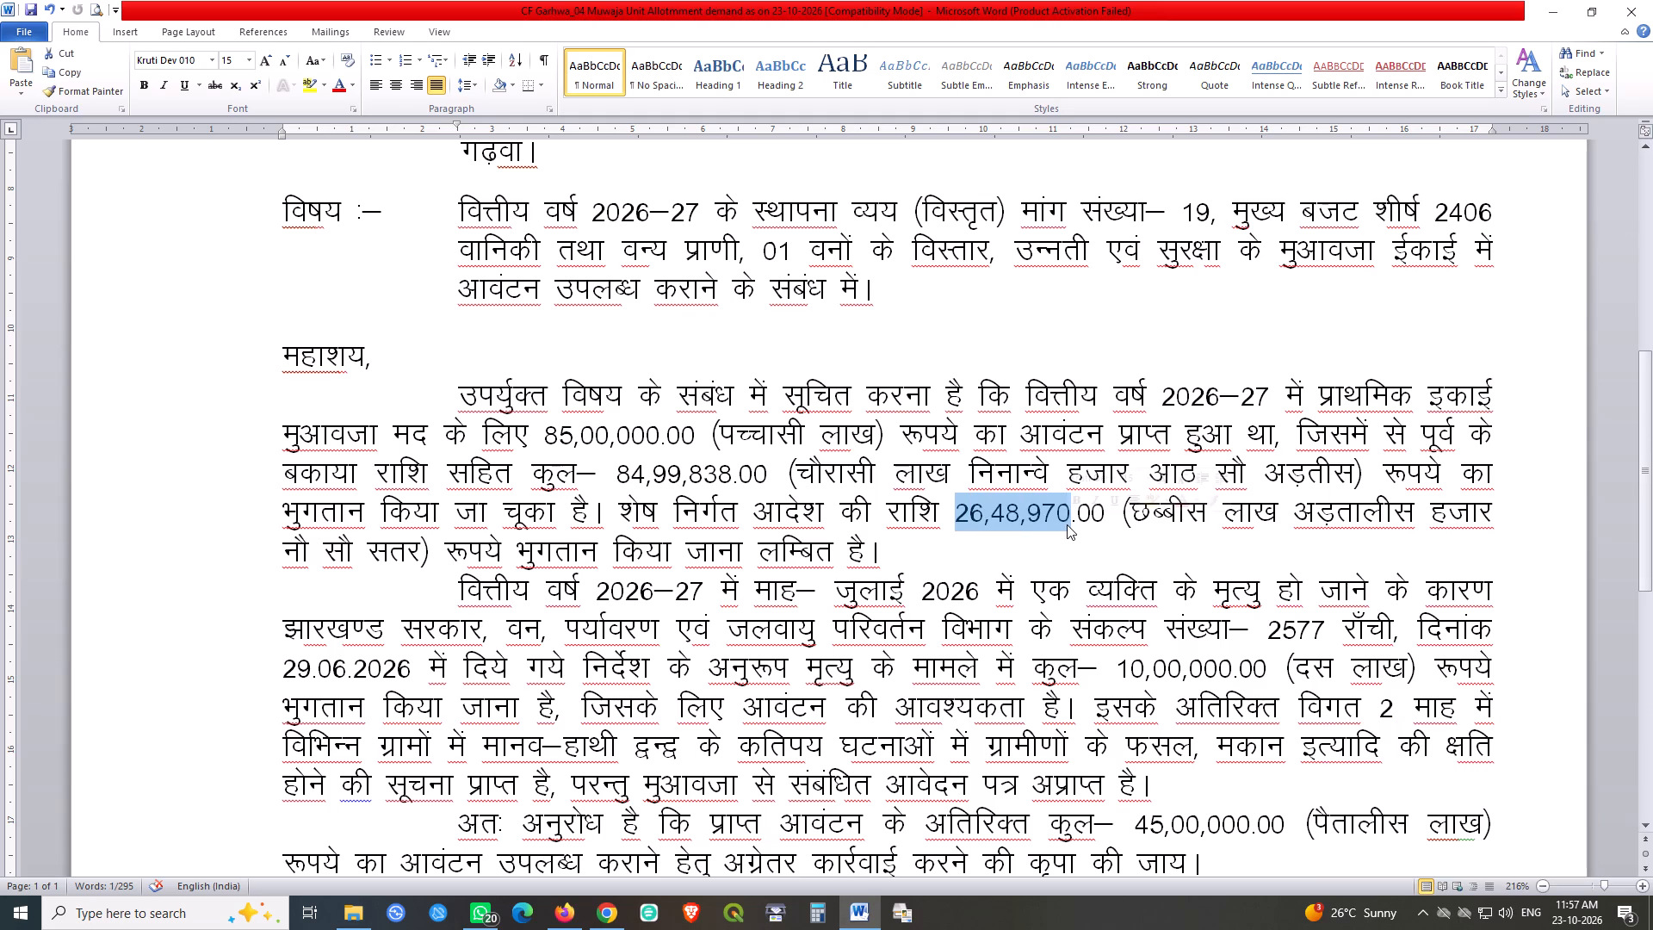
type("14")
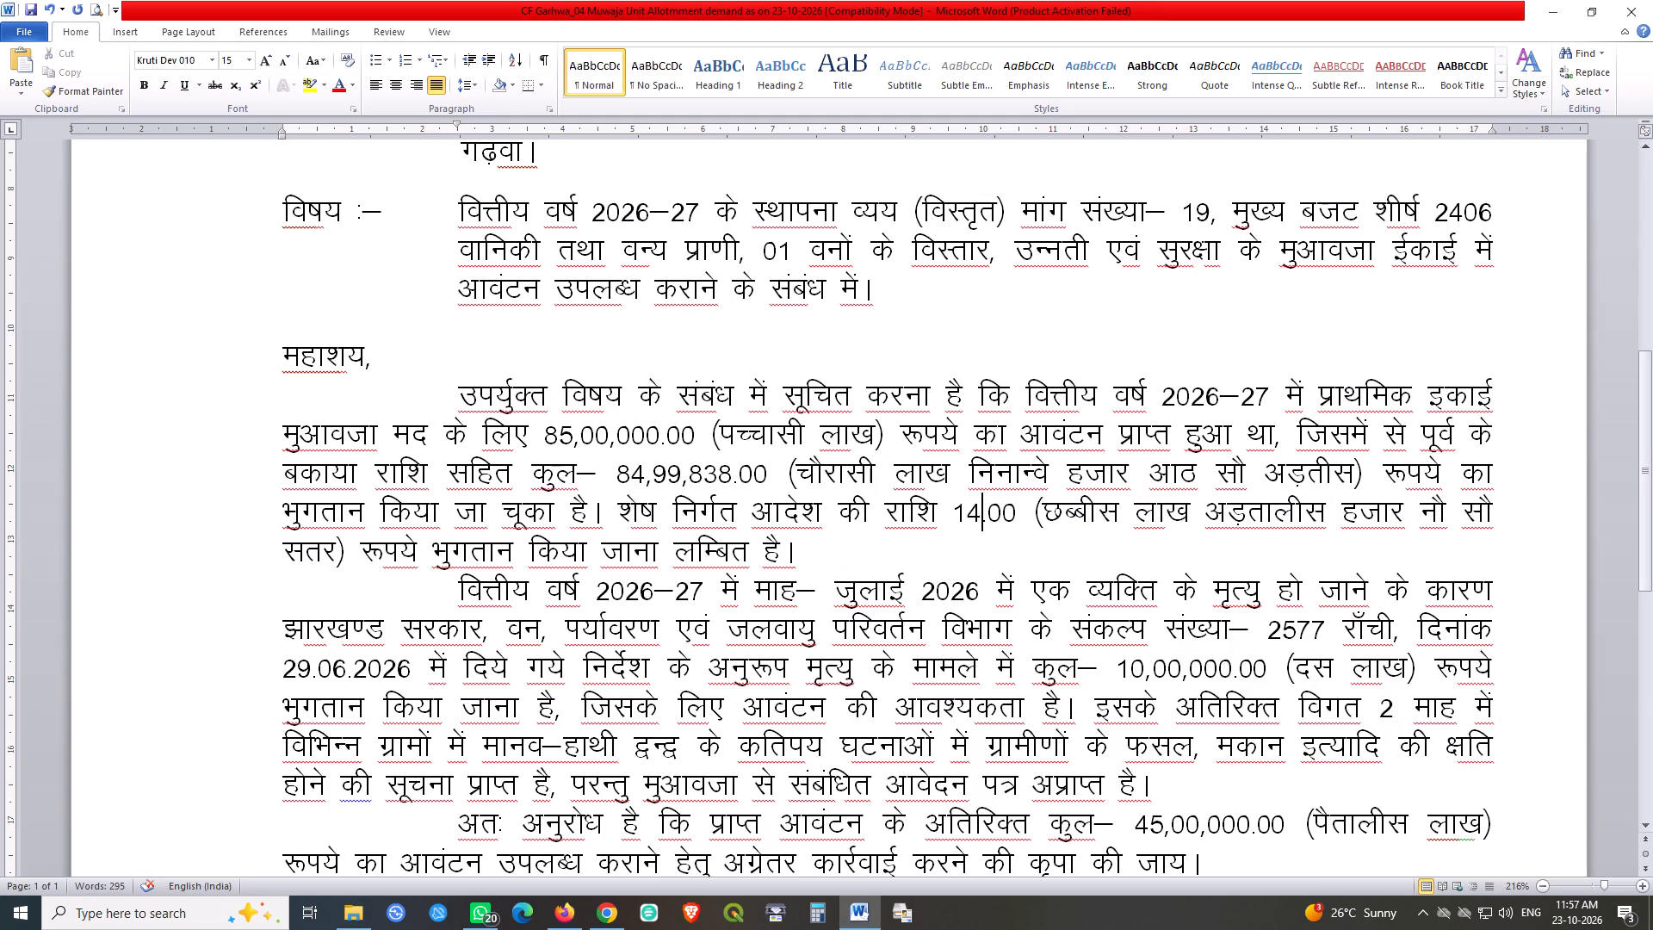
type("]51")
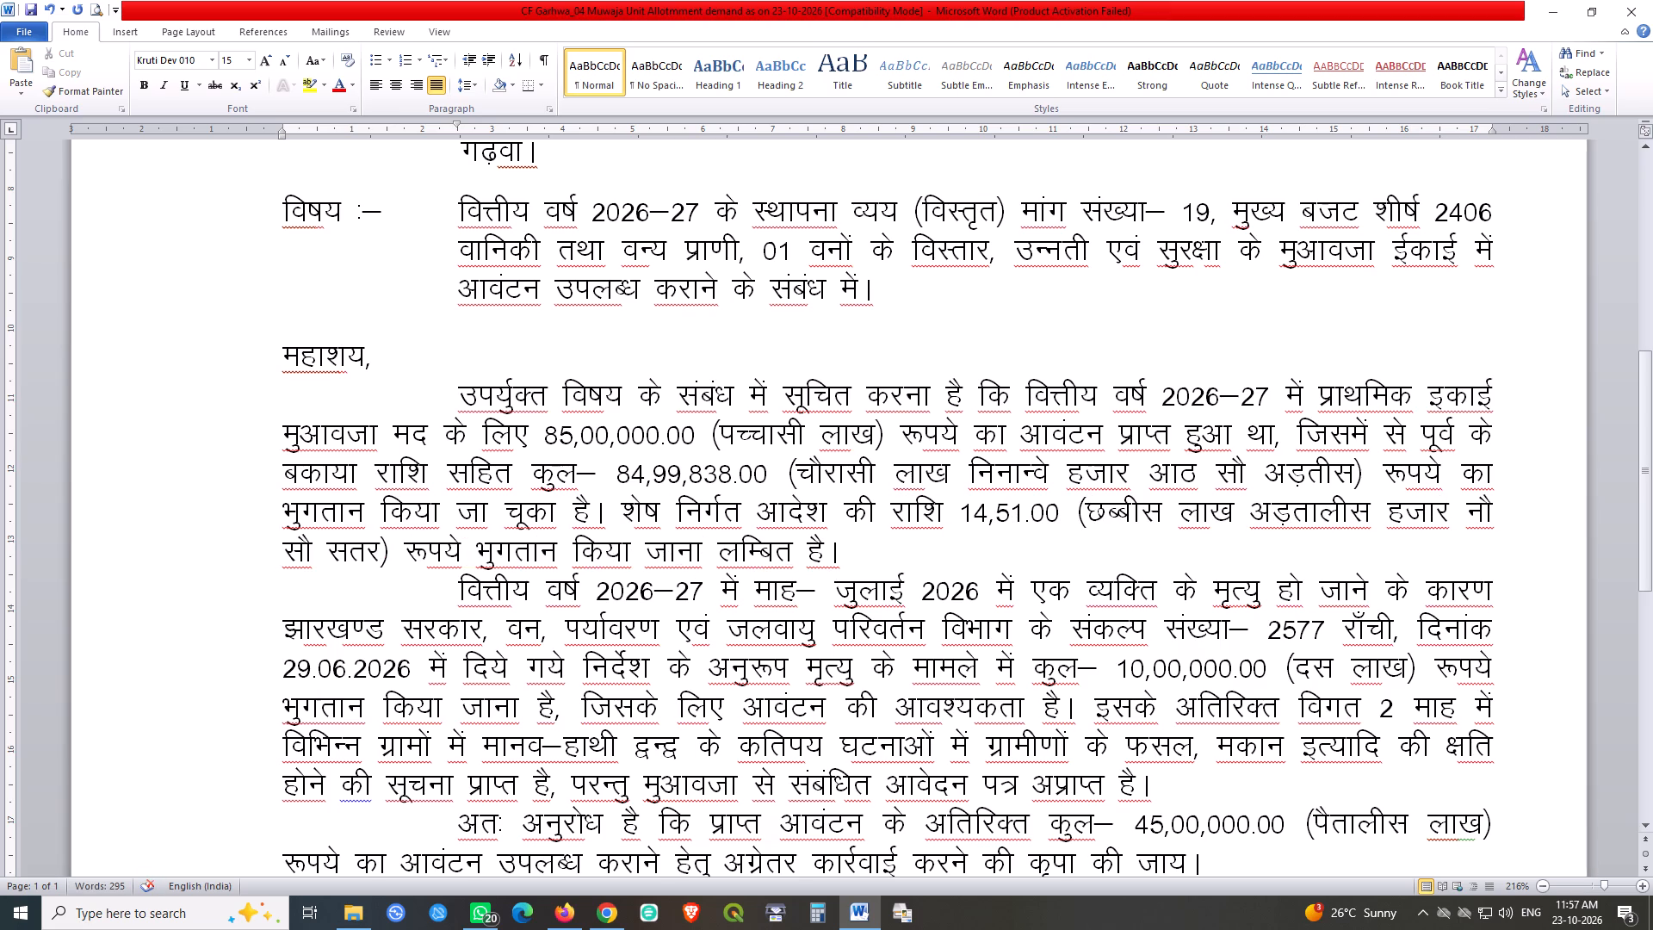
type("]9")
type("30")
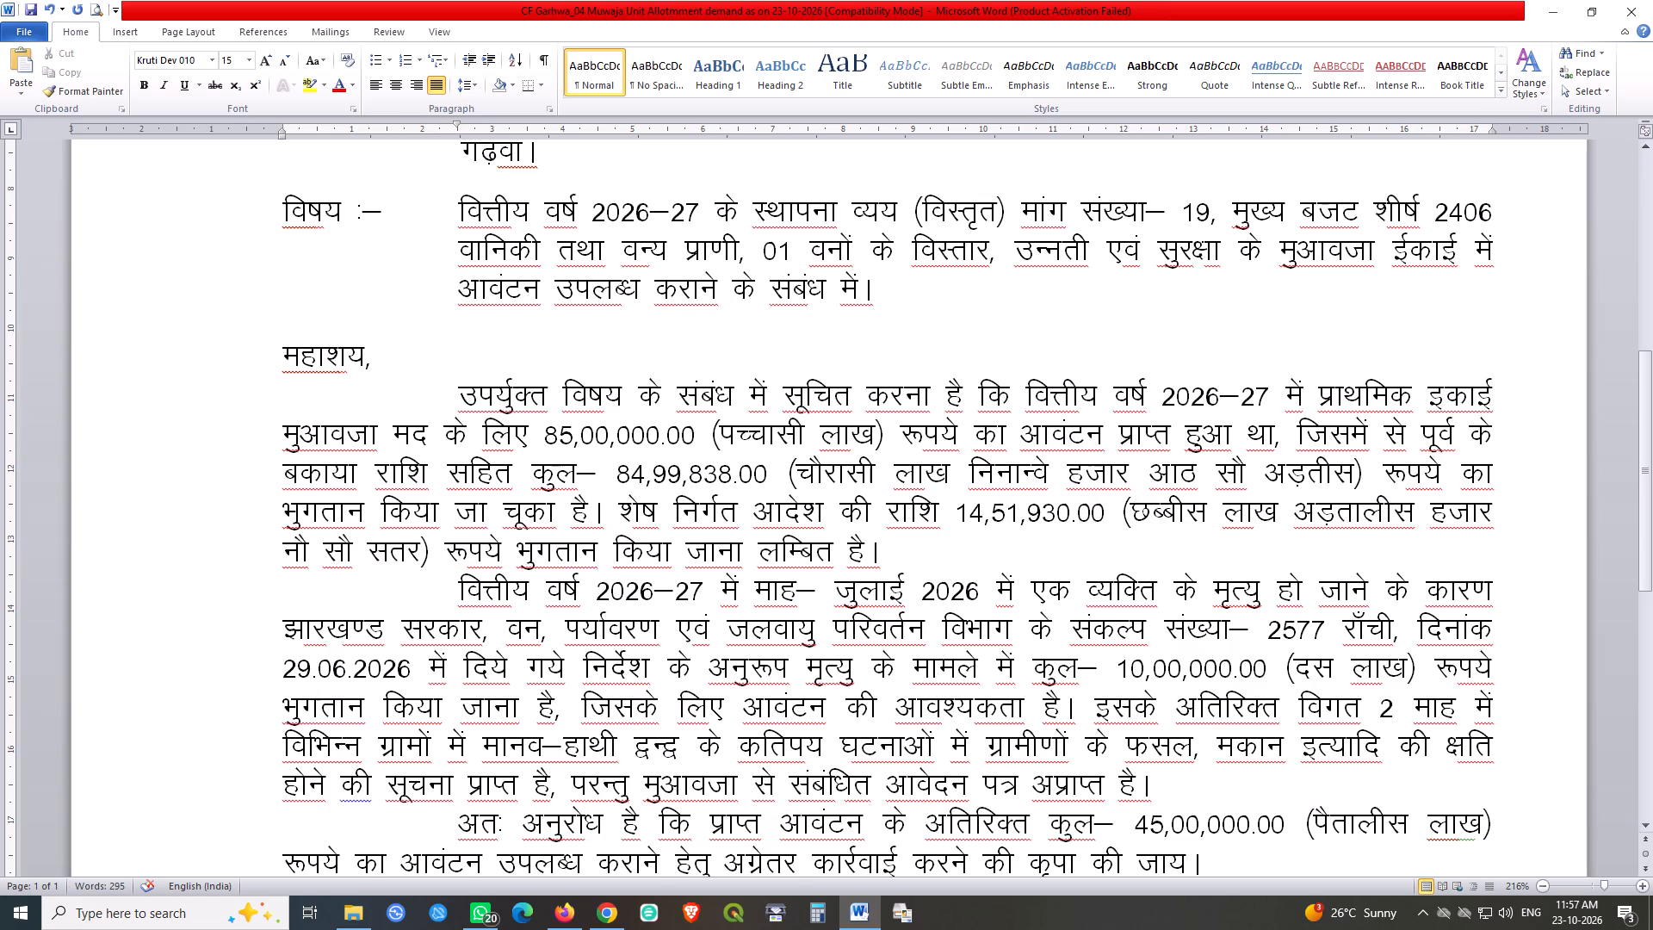
Replace the word before लाख with चौदह in the bracketed words after the pending order amount 14,51,930.00.
left_click_drag(1130, 515, 1204, 505)
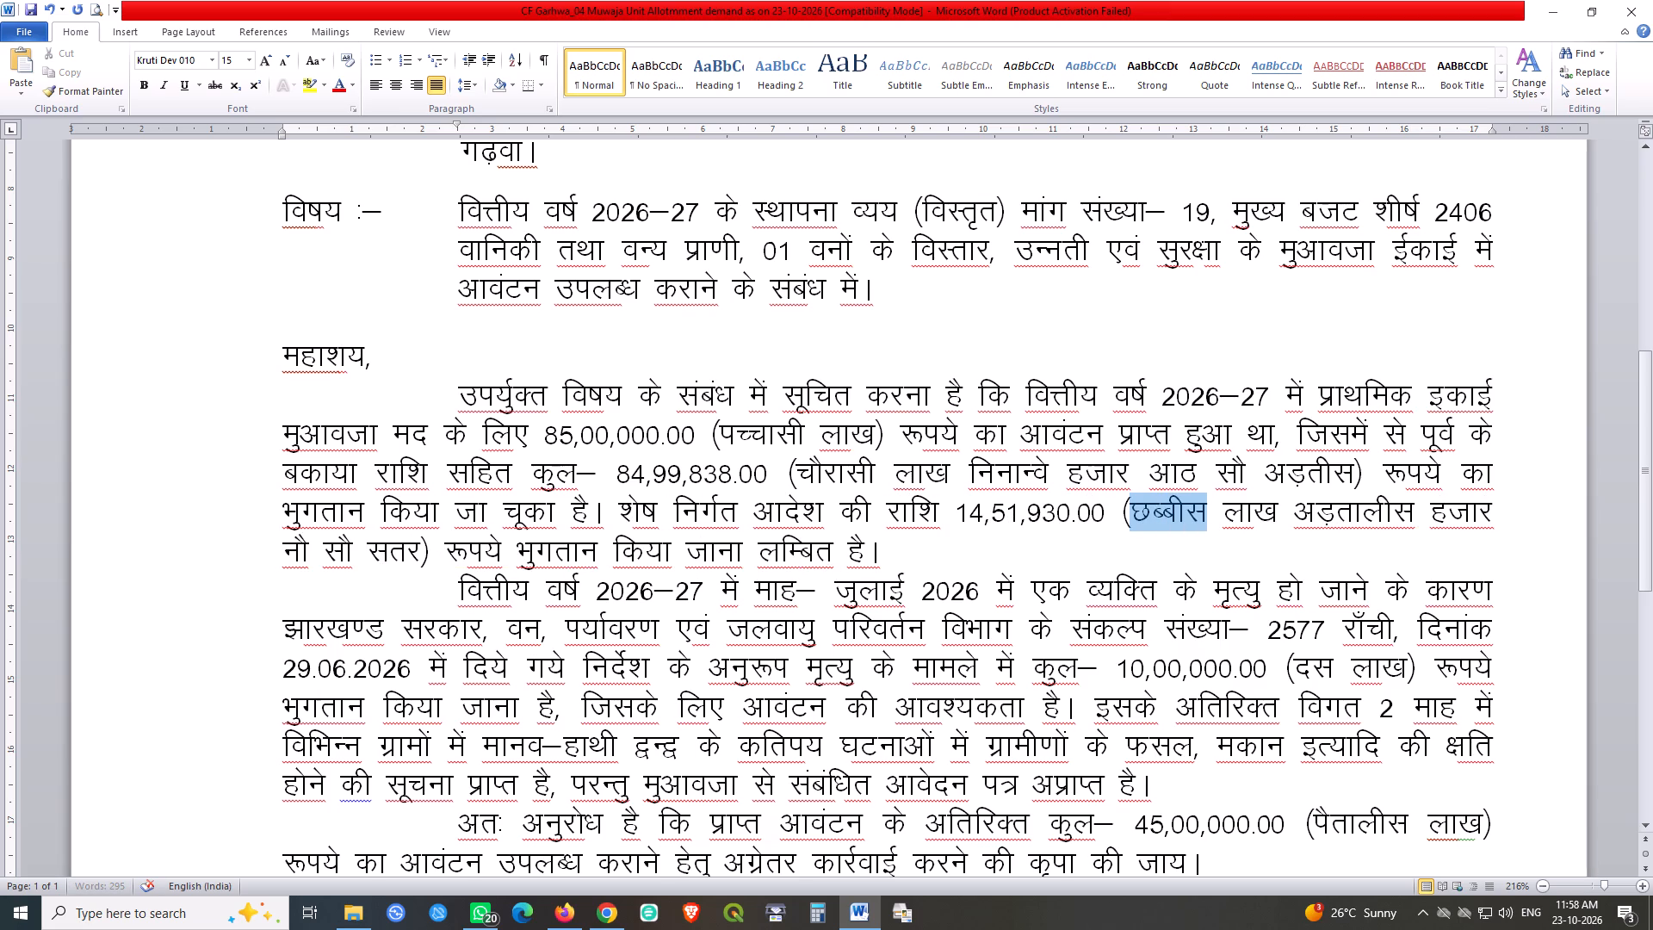
left_click_drag(1204, 505, 1207, 506)
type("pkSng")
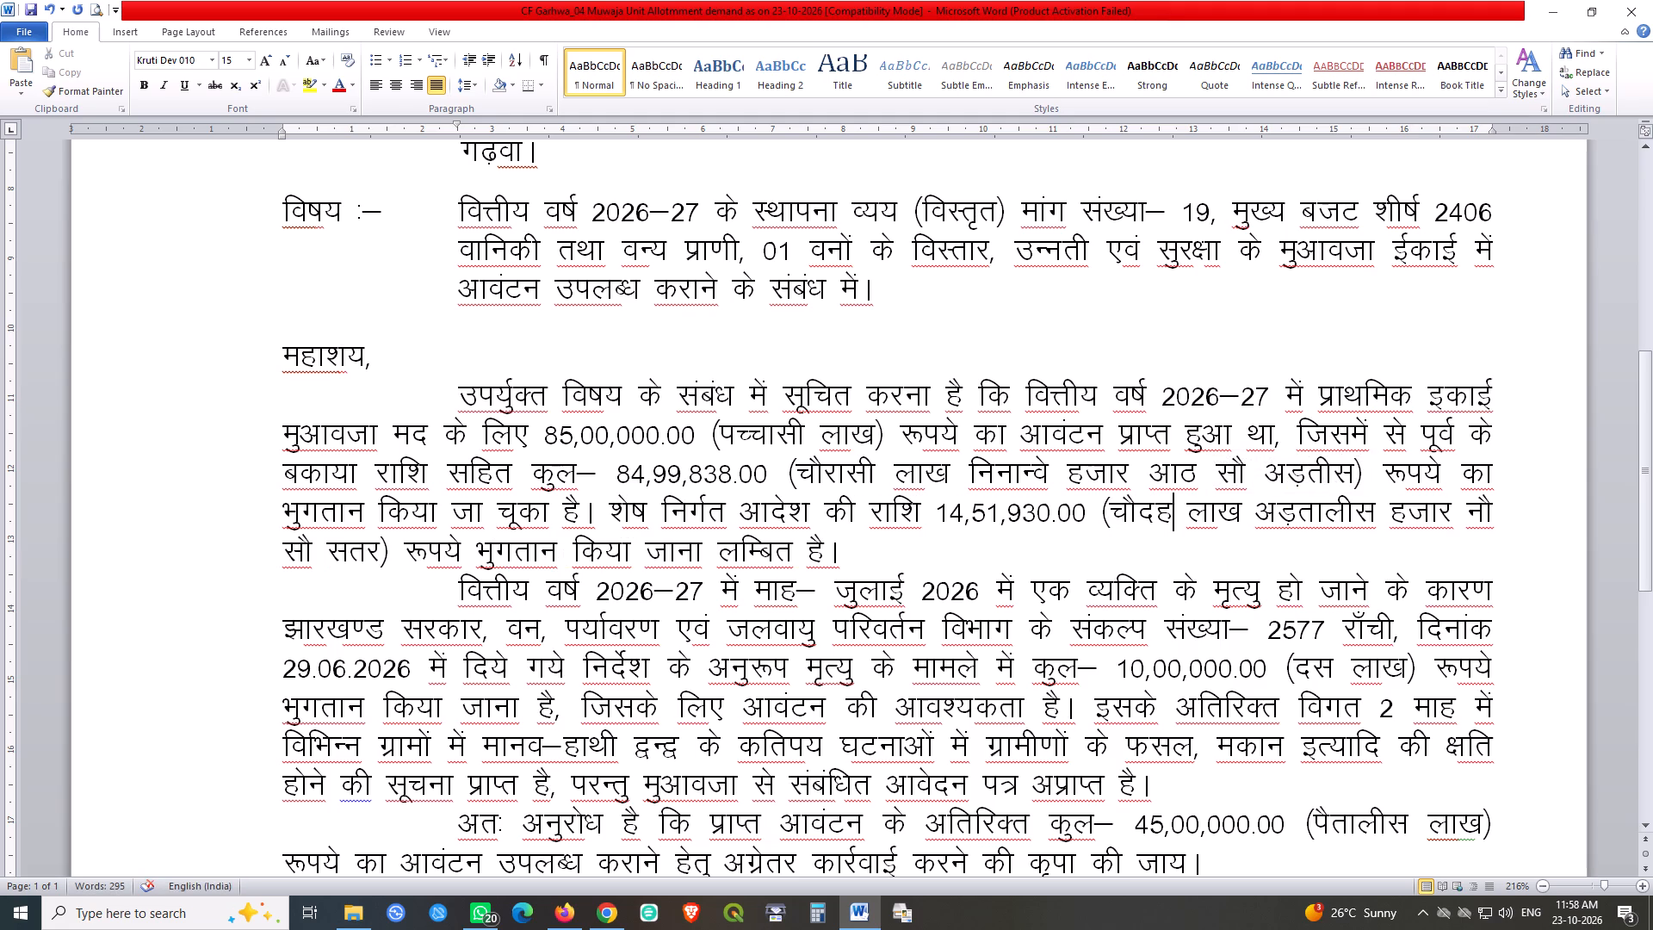
Select the word अड़तालीस before हजार in the bracketed words after 14,51,930.00 for replacement.
left_click_drag(1237, 518, 1347, 517)
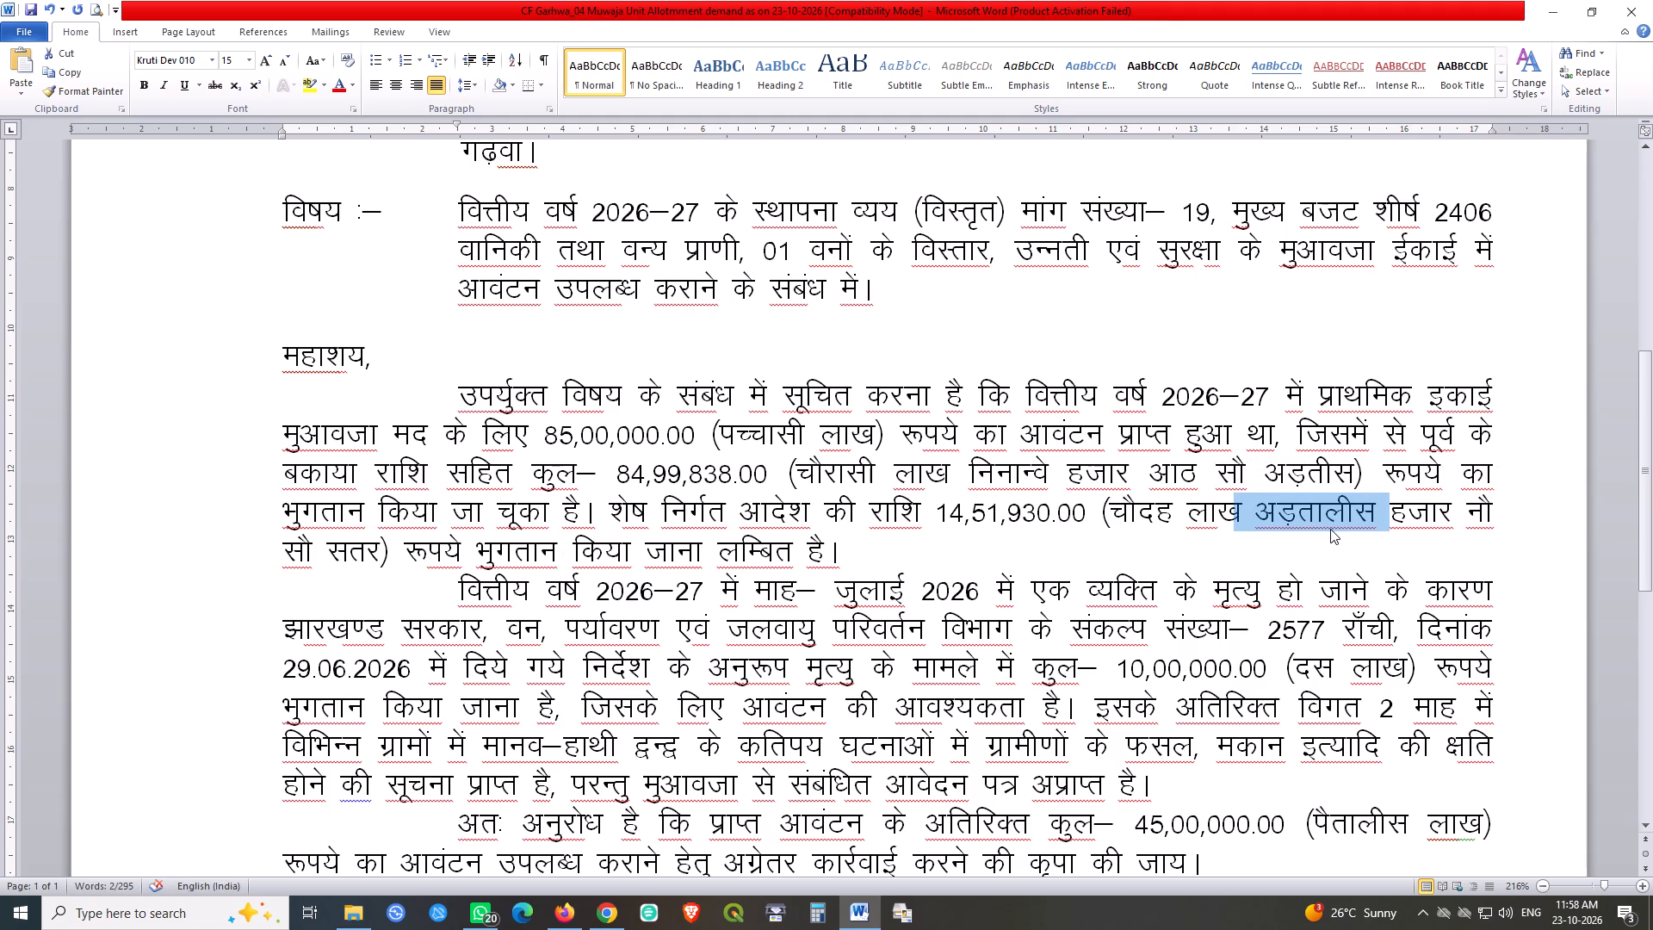
Replace अड़तालीस before हजार with ईकावन in the bracketed words after 14,51,930.00 in the first body paragraph.
key("b")
type("dkou")
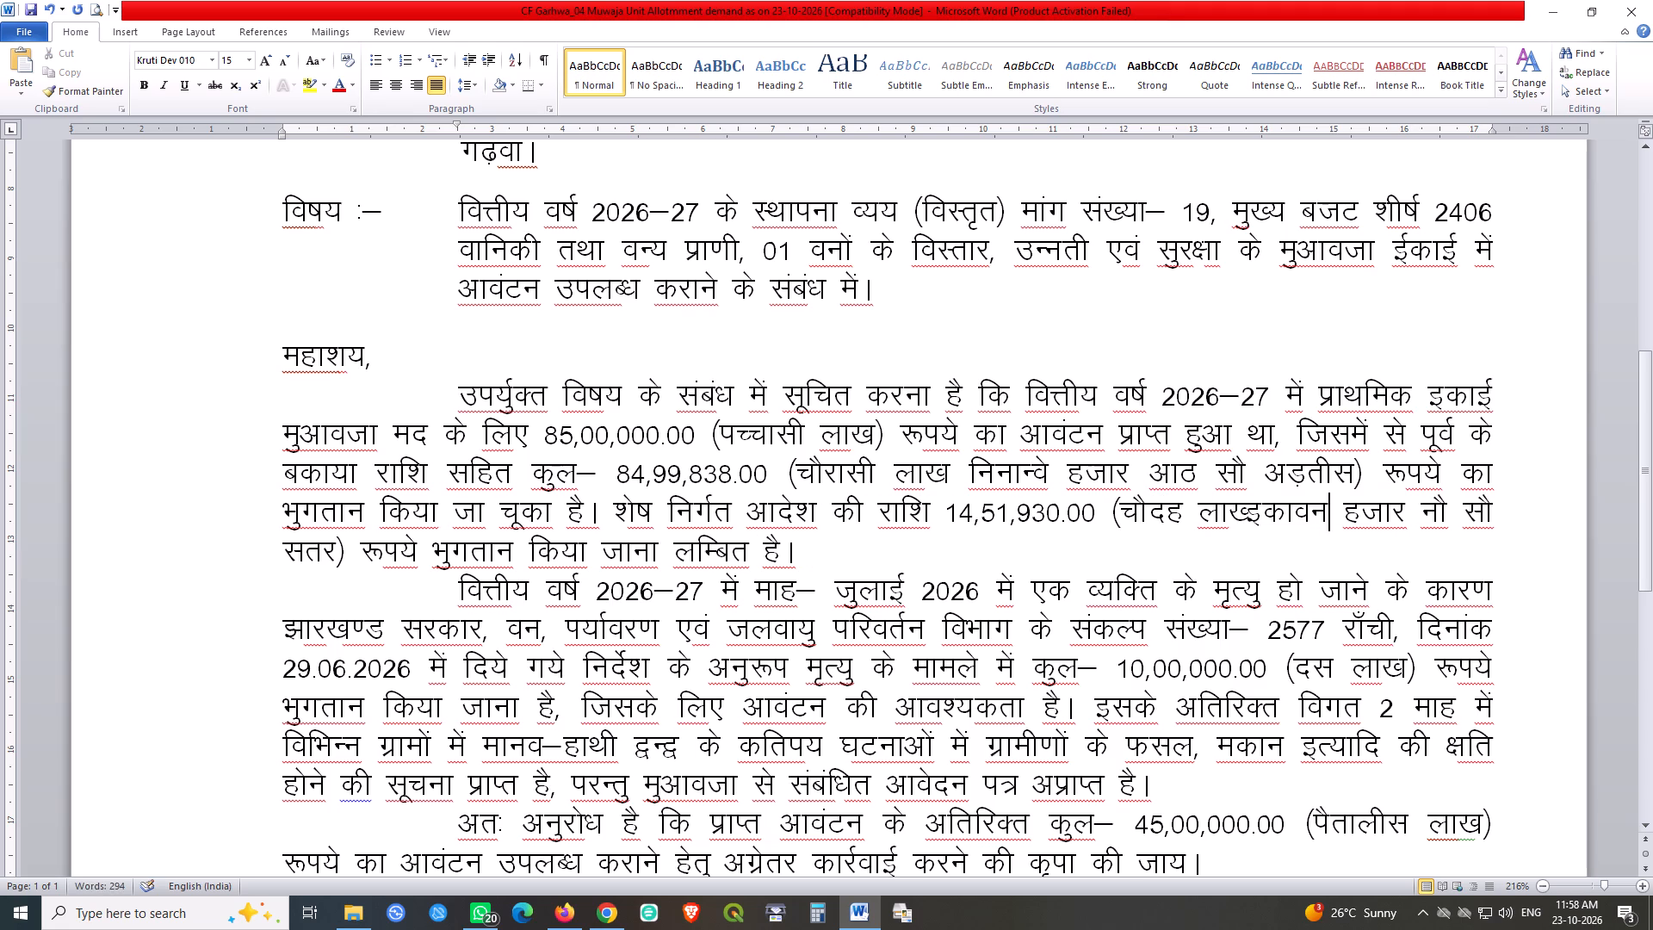
key("BackSpace")
key("BackSpace")
key("BackSpace")
key("BackSpace")
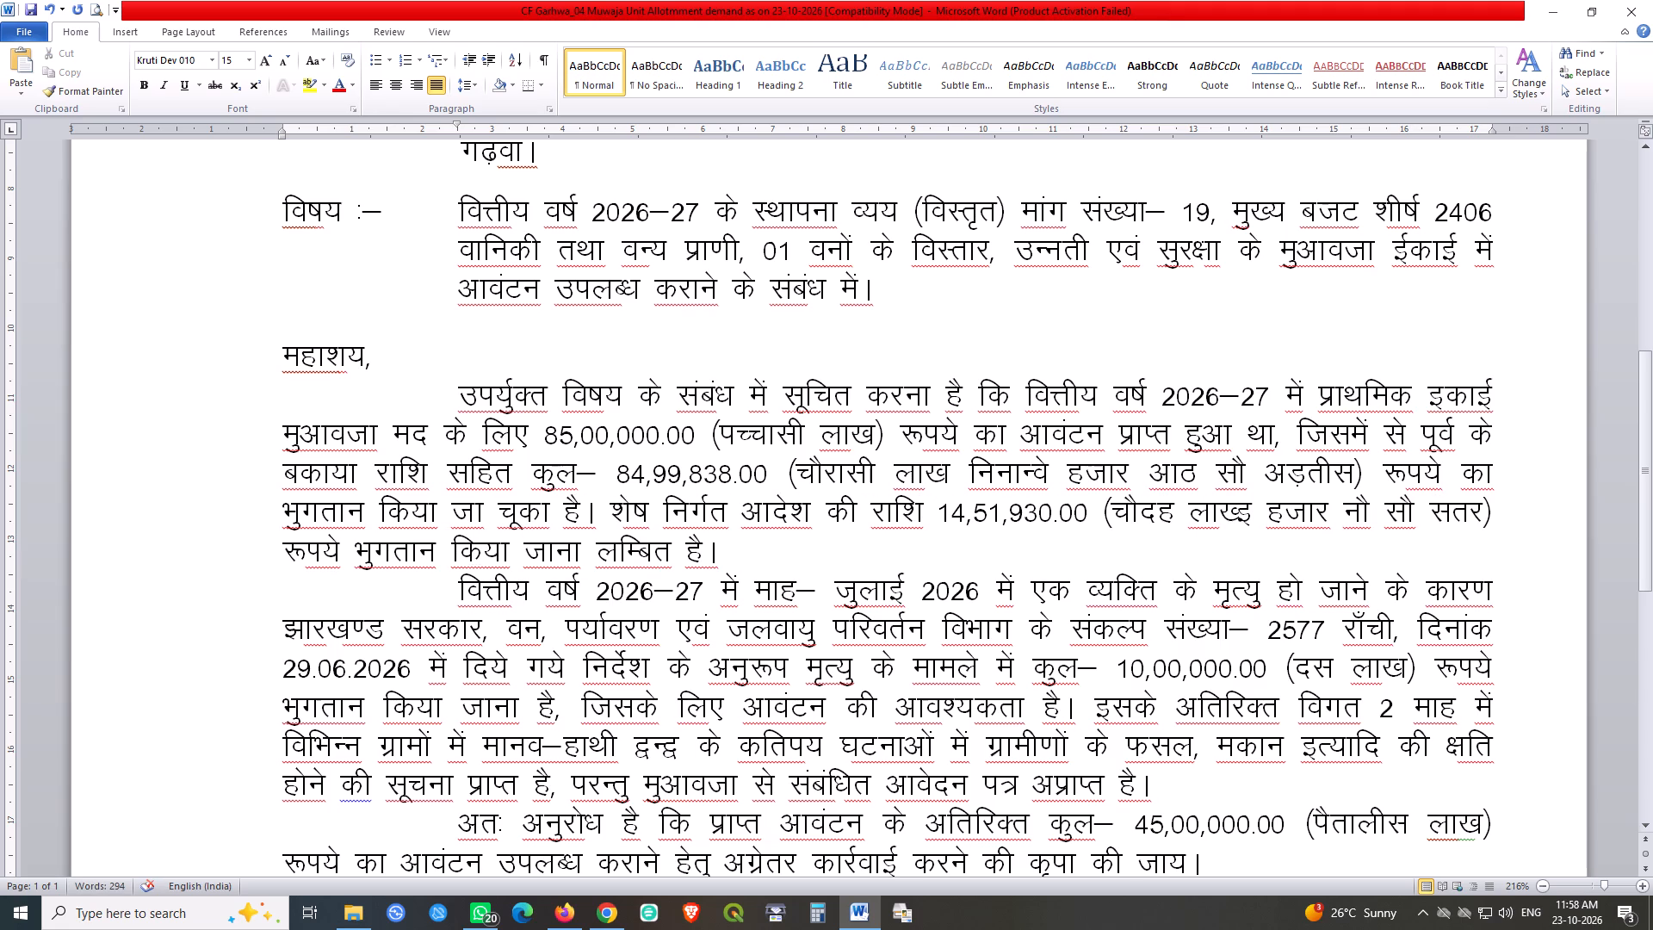
key("BackSpace")
type("k b")
type("fk")
key("BackSpace")
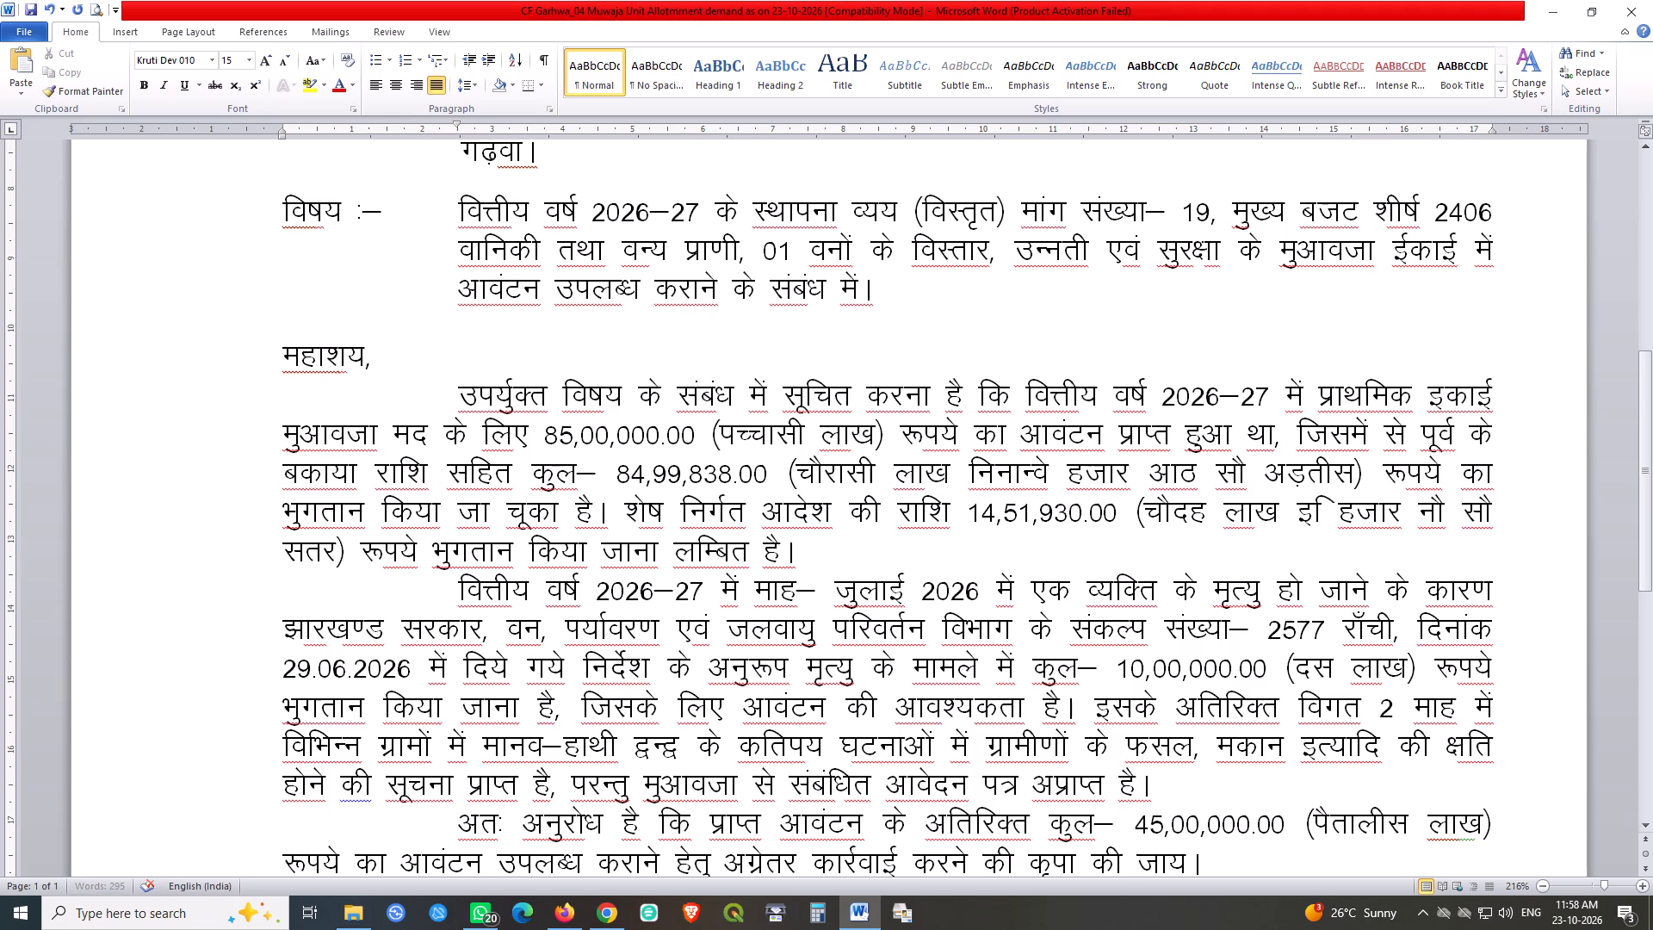
type("dkou")
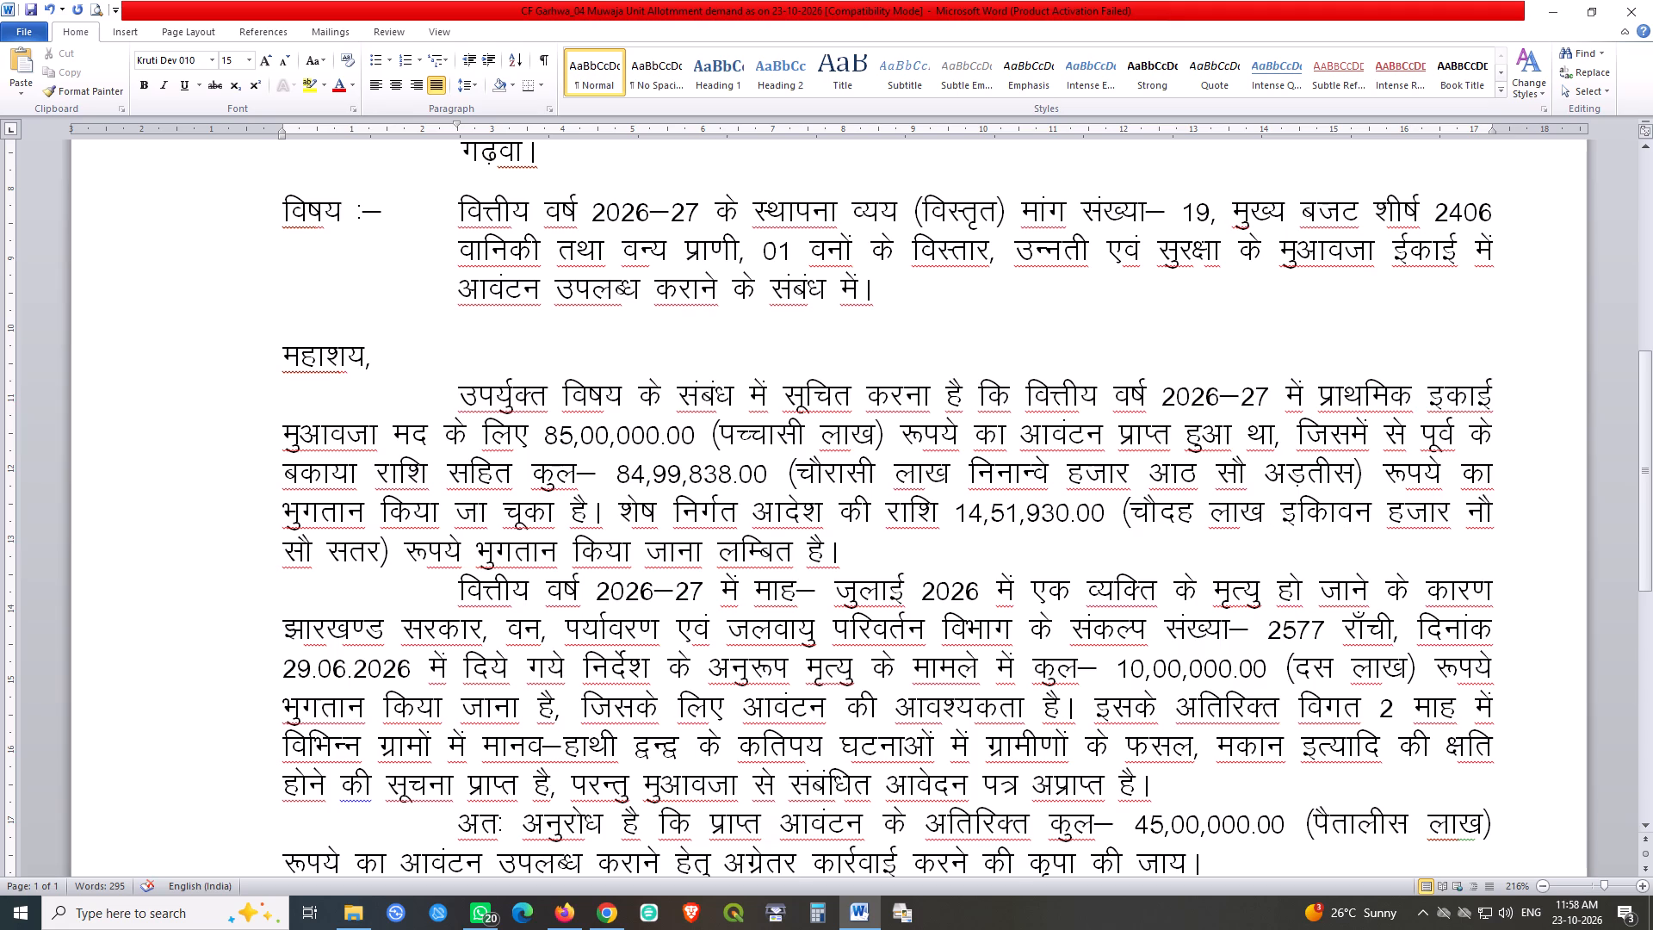
left_click(1304, 511)
key("BackSpace")
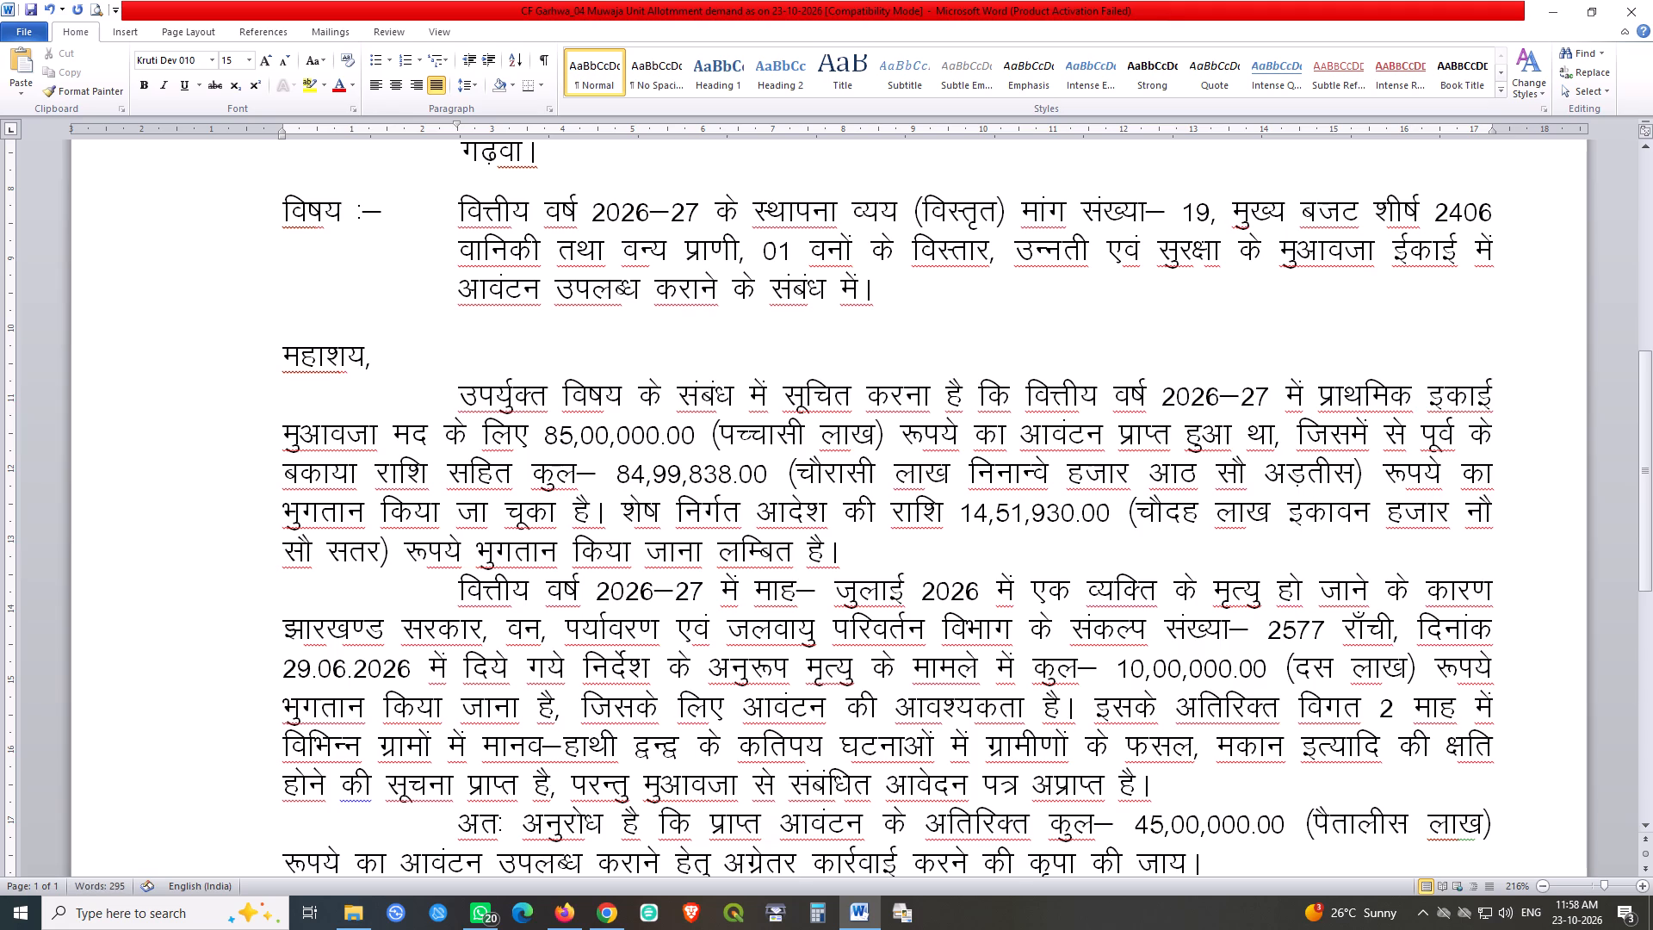
key("shift+v")
key("BackSpace")
key("shift+z")
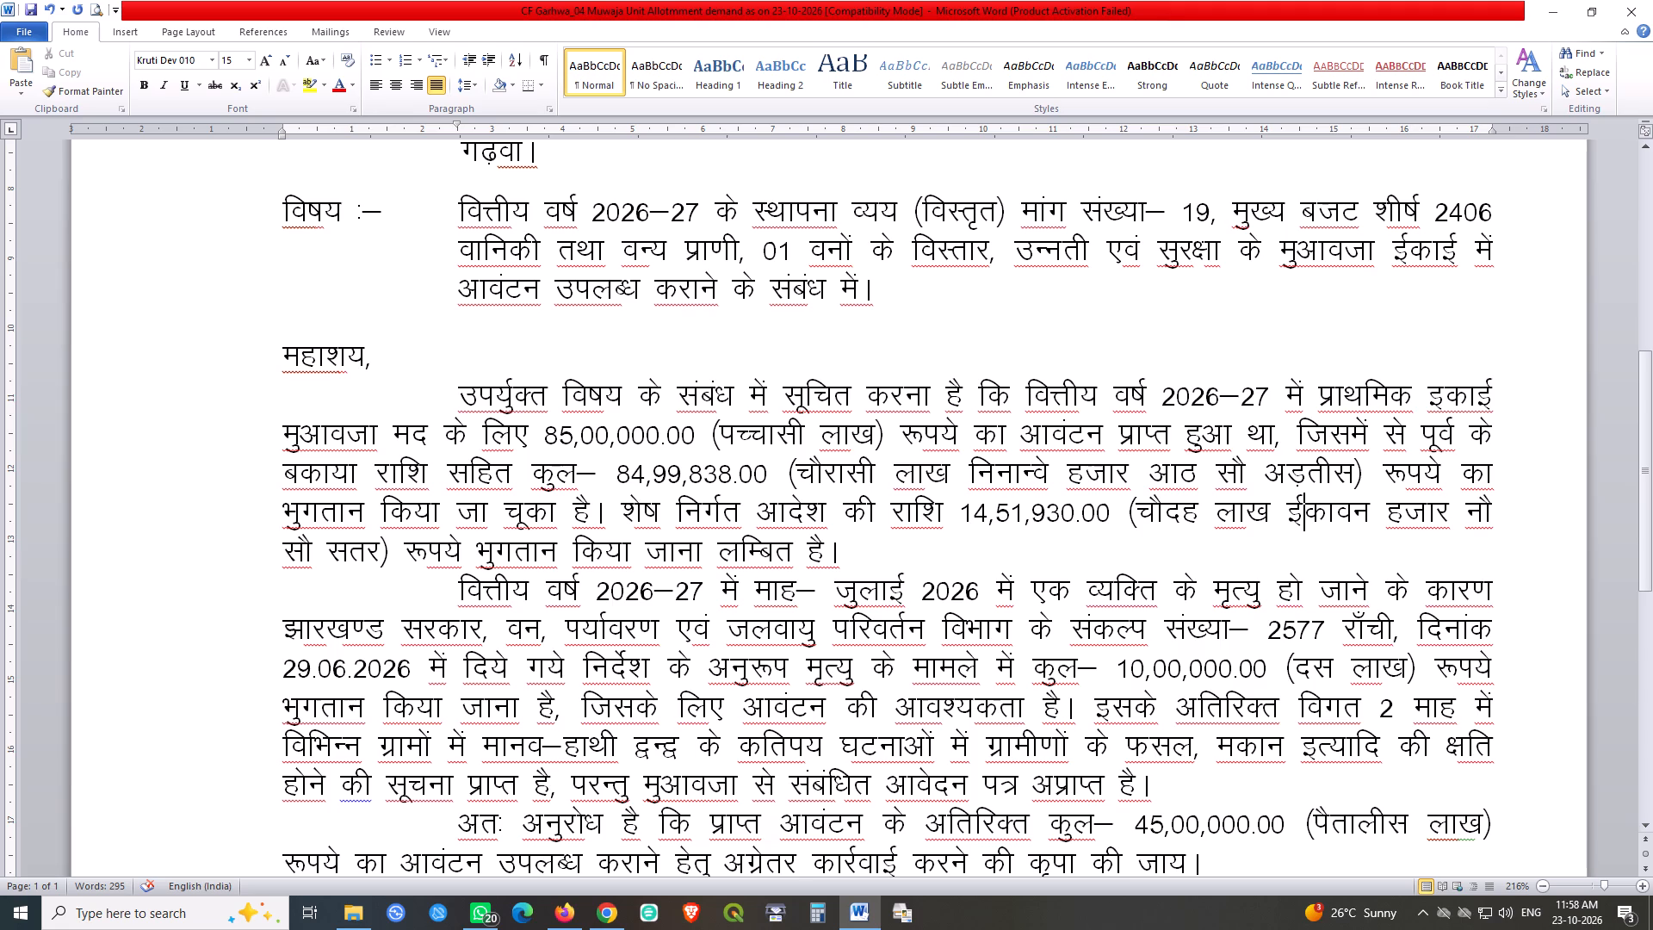
left_click(1338, 512)
key("BackSpace")
key("k")
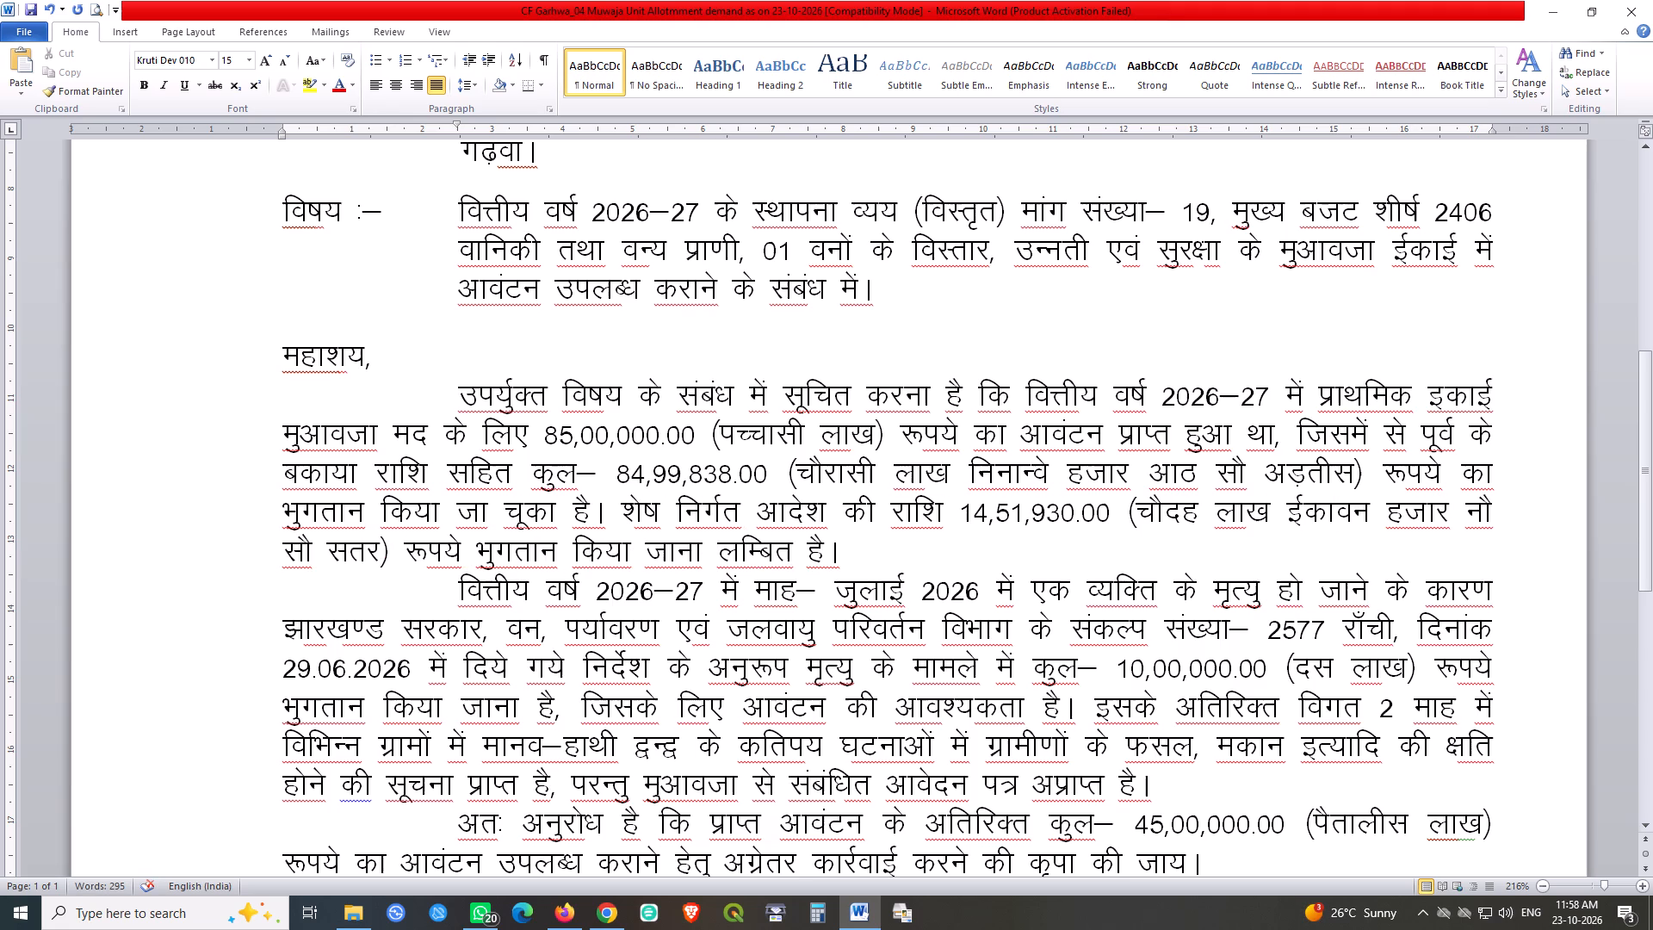
Change the initial ई of ईकावन to ए so the word reads एकावन, keeping the space after लाख.
left_click(1301, 518)
key("BackSpace")
key("BackSpace")
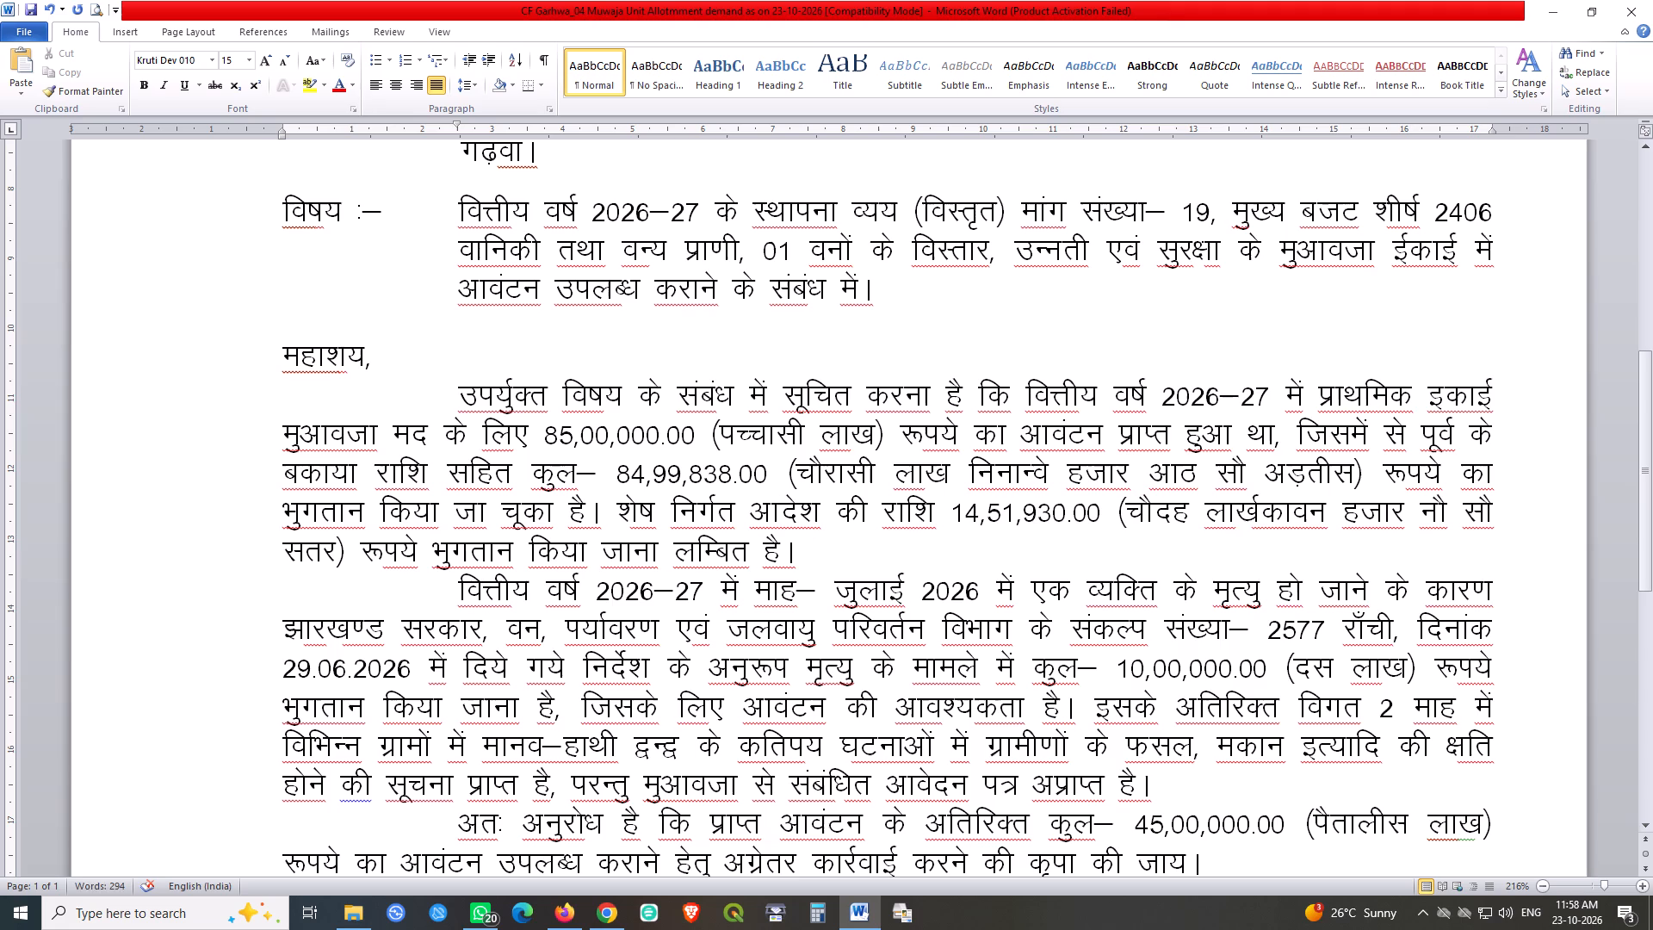
key("Delete")
key("space")
type(",")
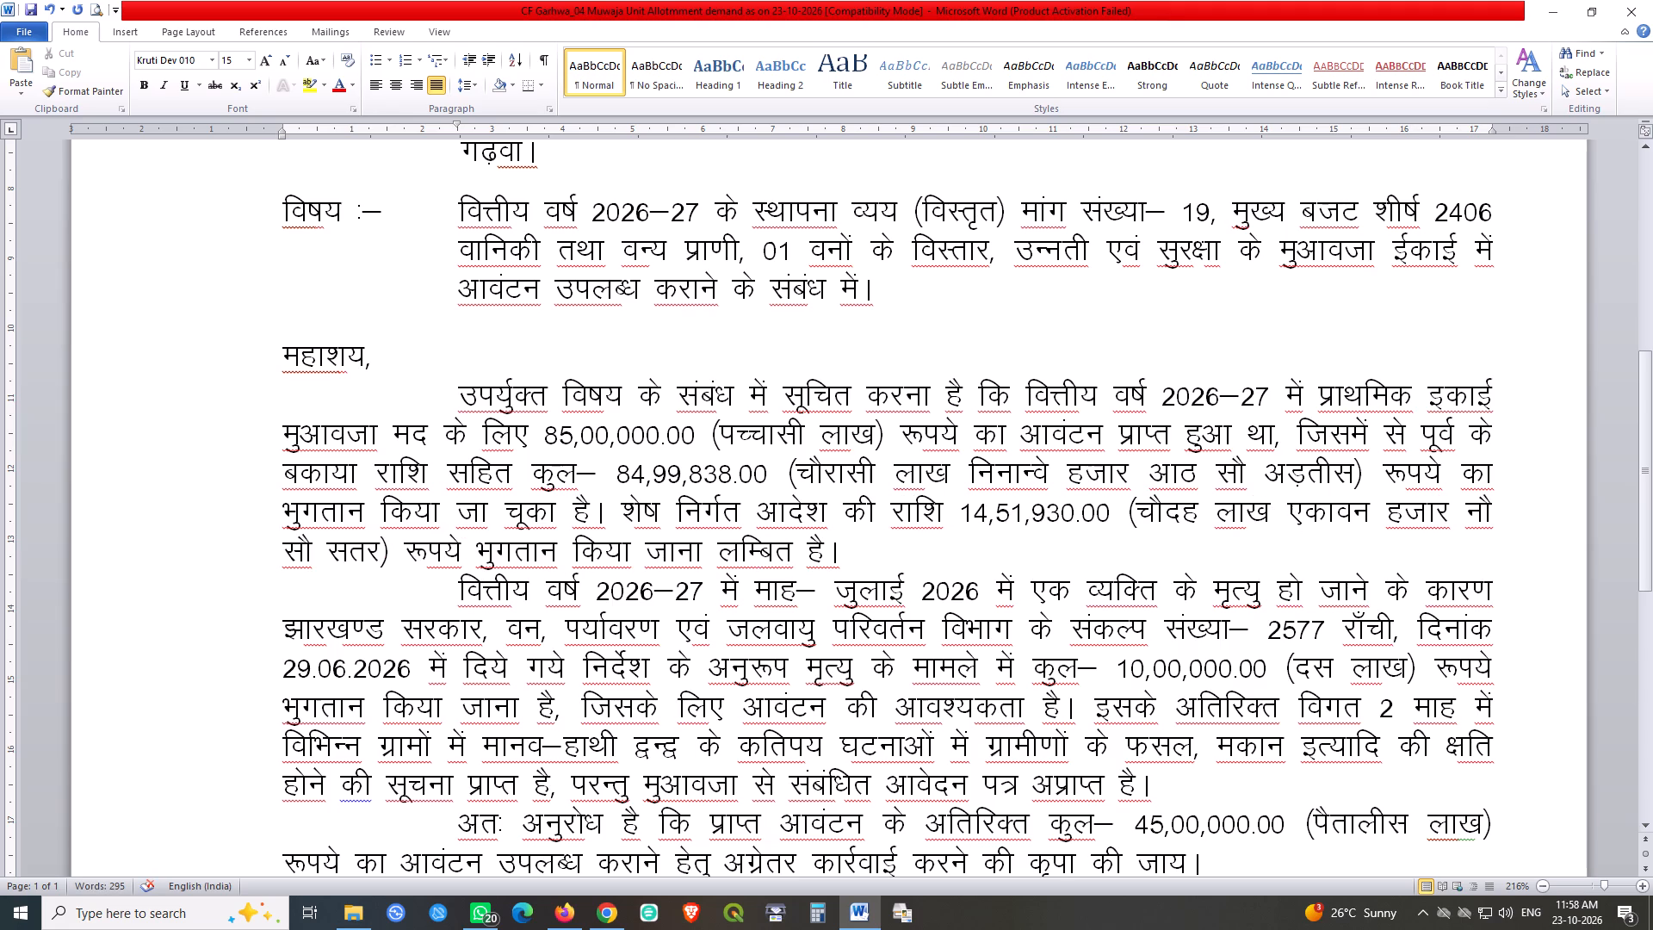
Replace सतर with तीस at the end of the bracketed words after 14,51,930.00.
left_click_drag(334, 555, 377, 558)
type("rhl")
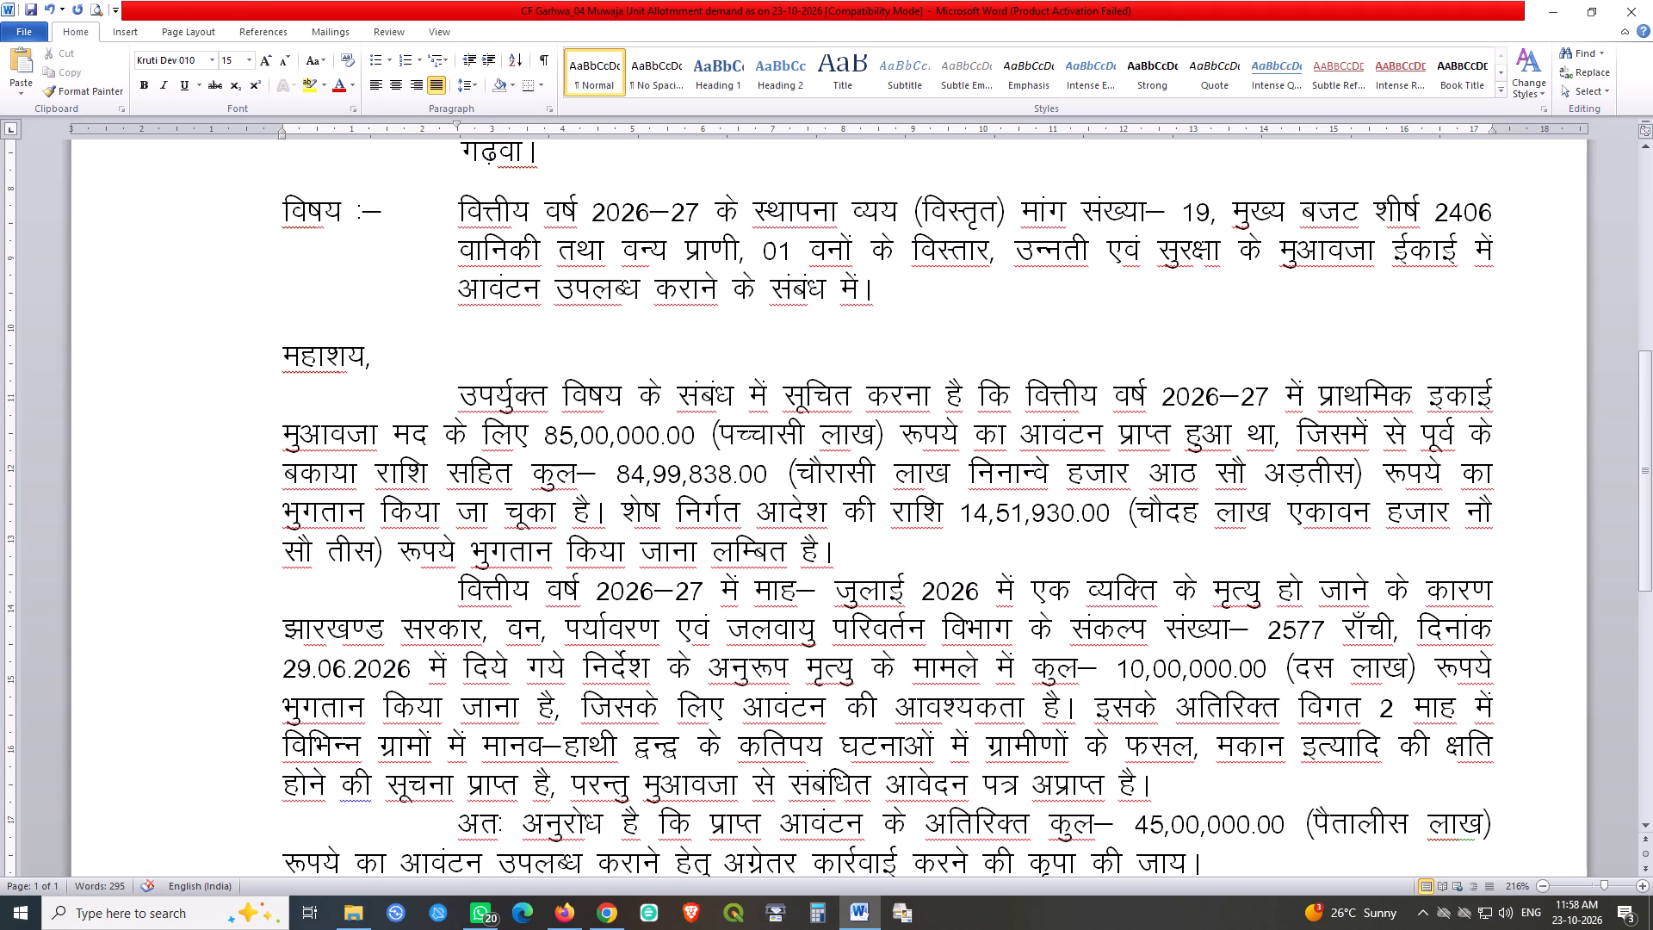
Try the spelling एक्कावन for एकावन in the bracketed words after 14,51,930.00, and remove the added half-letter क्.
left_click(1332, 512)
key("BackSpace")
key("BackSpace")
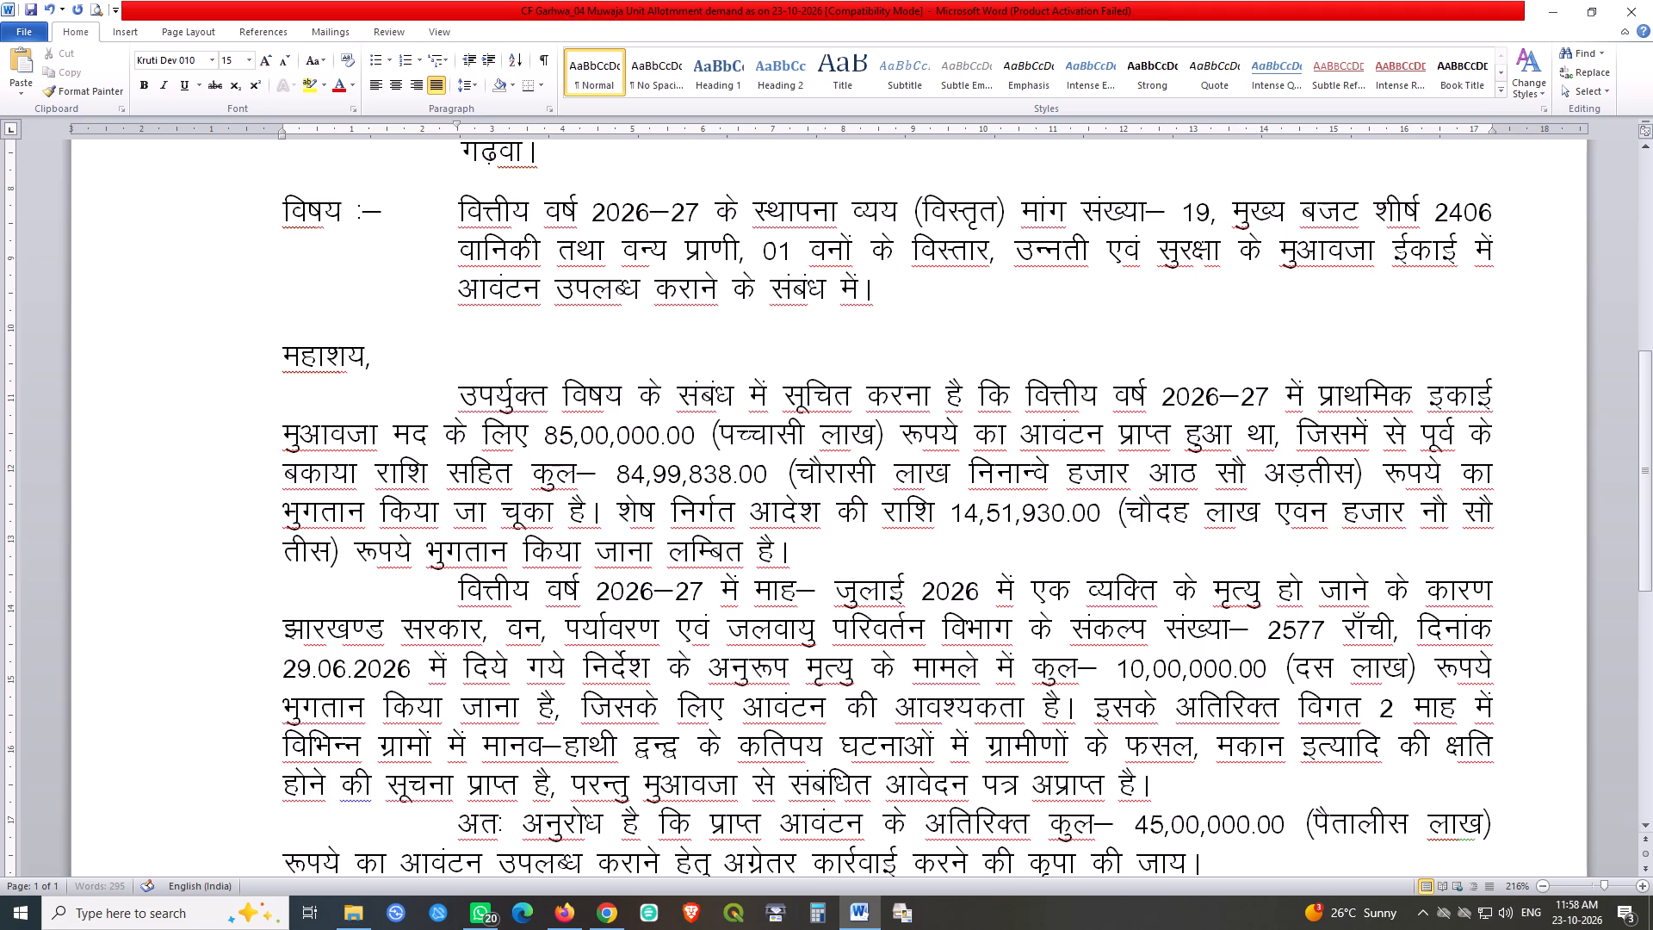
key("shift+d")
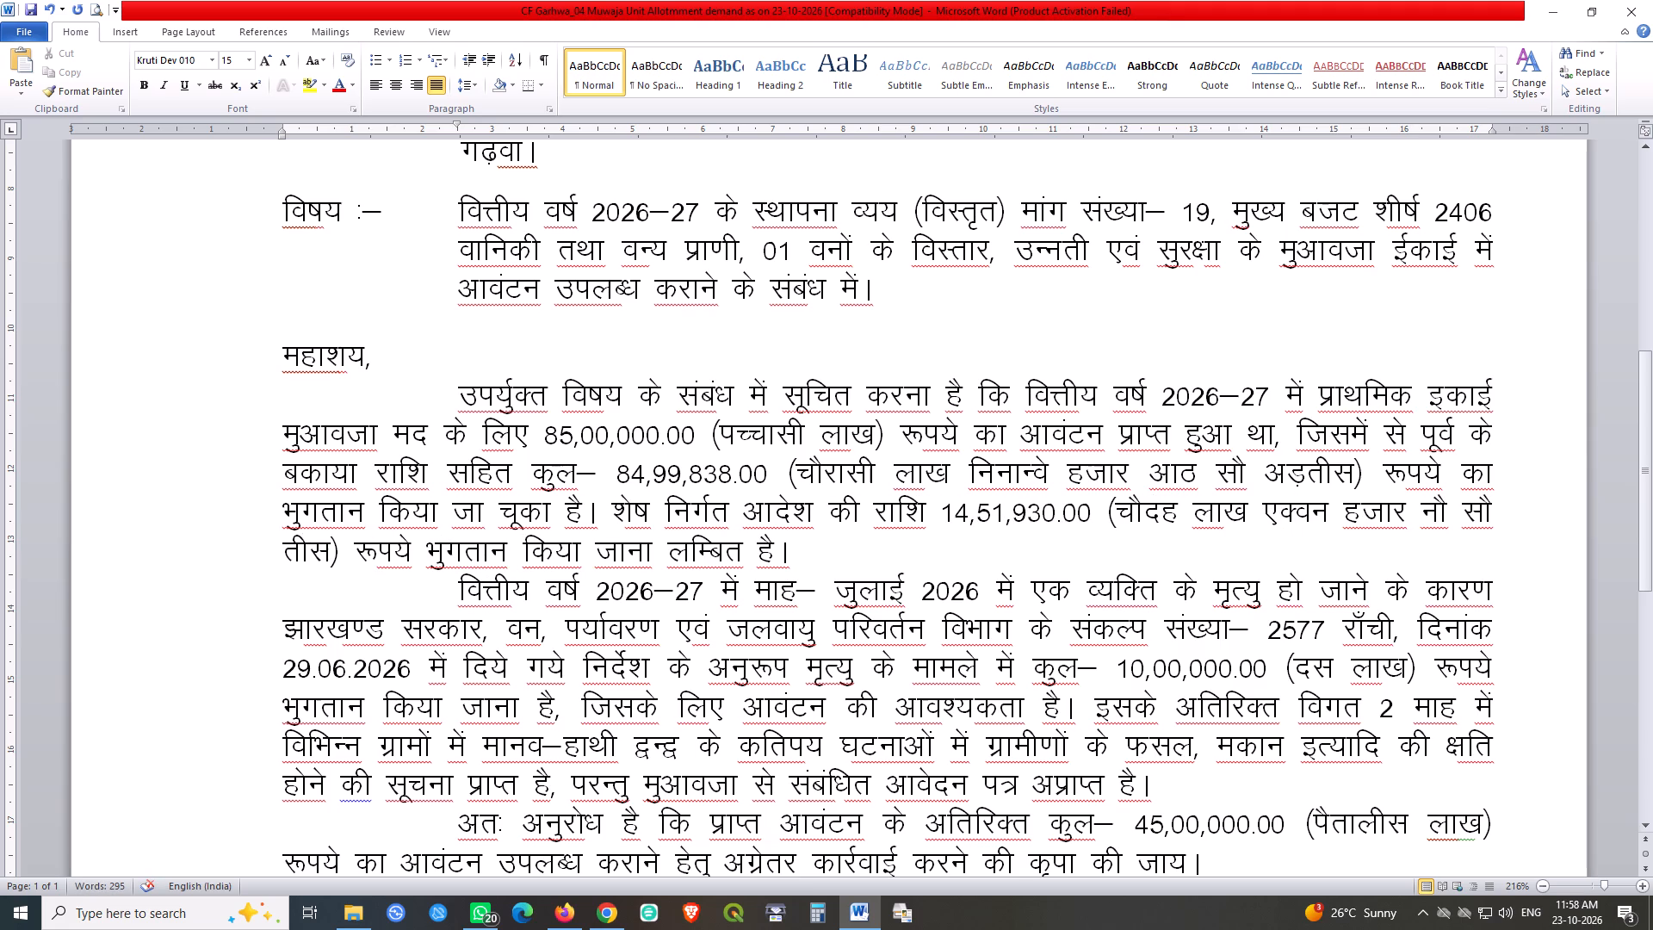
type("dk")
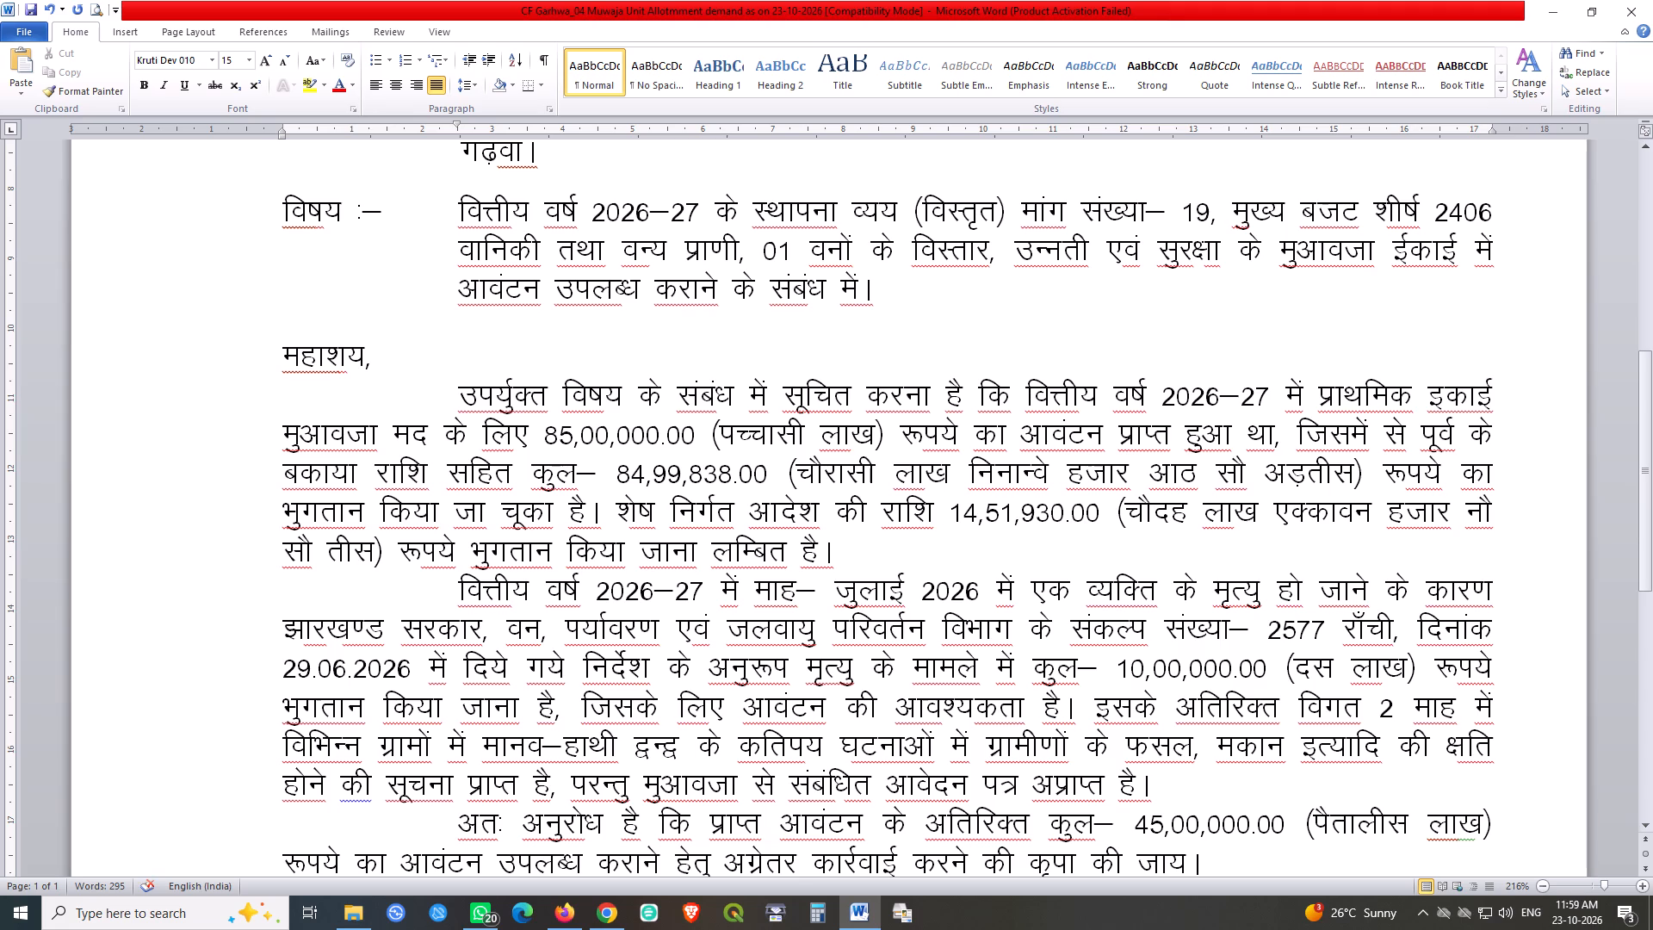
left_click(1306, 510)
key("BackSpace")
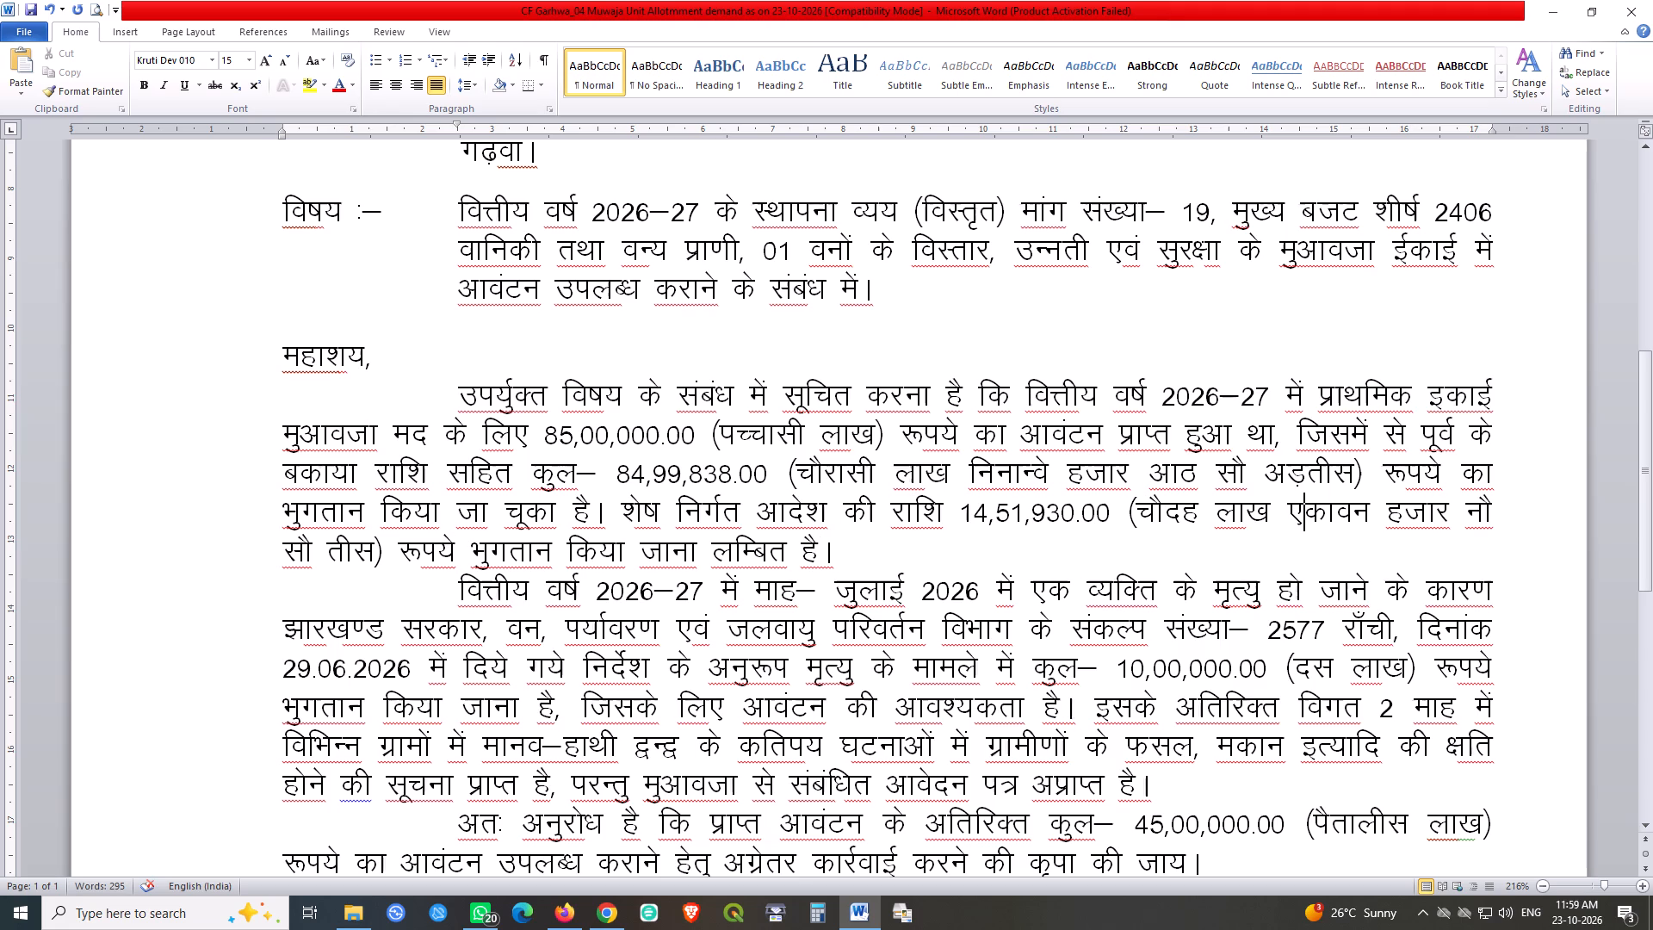
Save the letter.
double_click(37, 7)
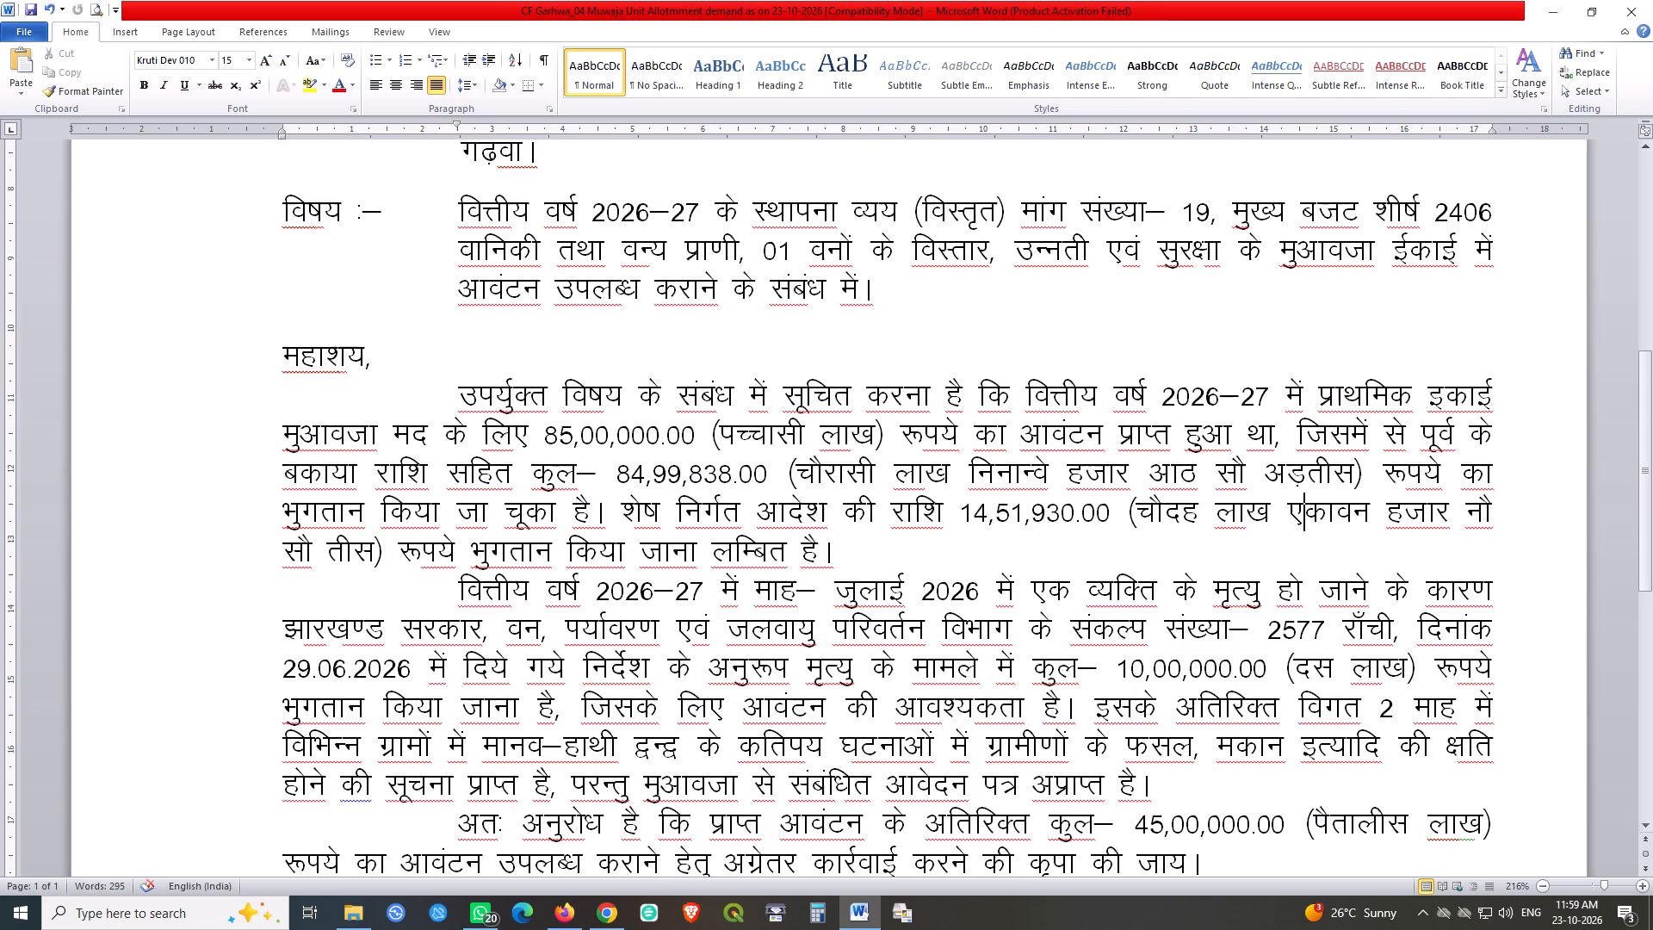
Replace शेष with इसके अतिरिक्त at the start of the sentence about the issued-order amount 14,51,930.00.
left_click(667, 511)
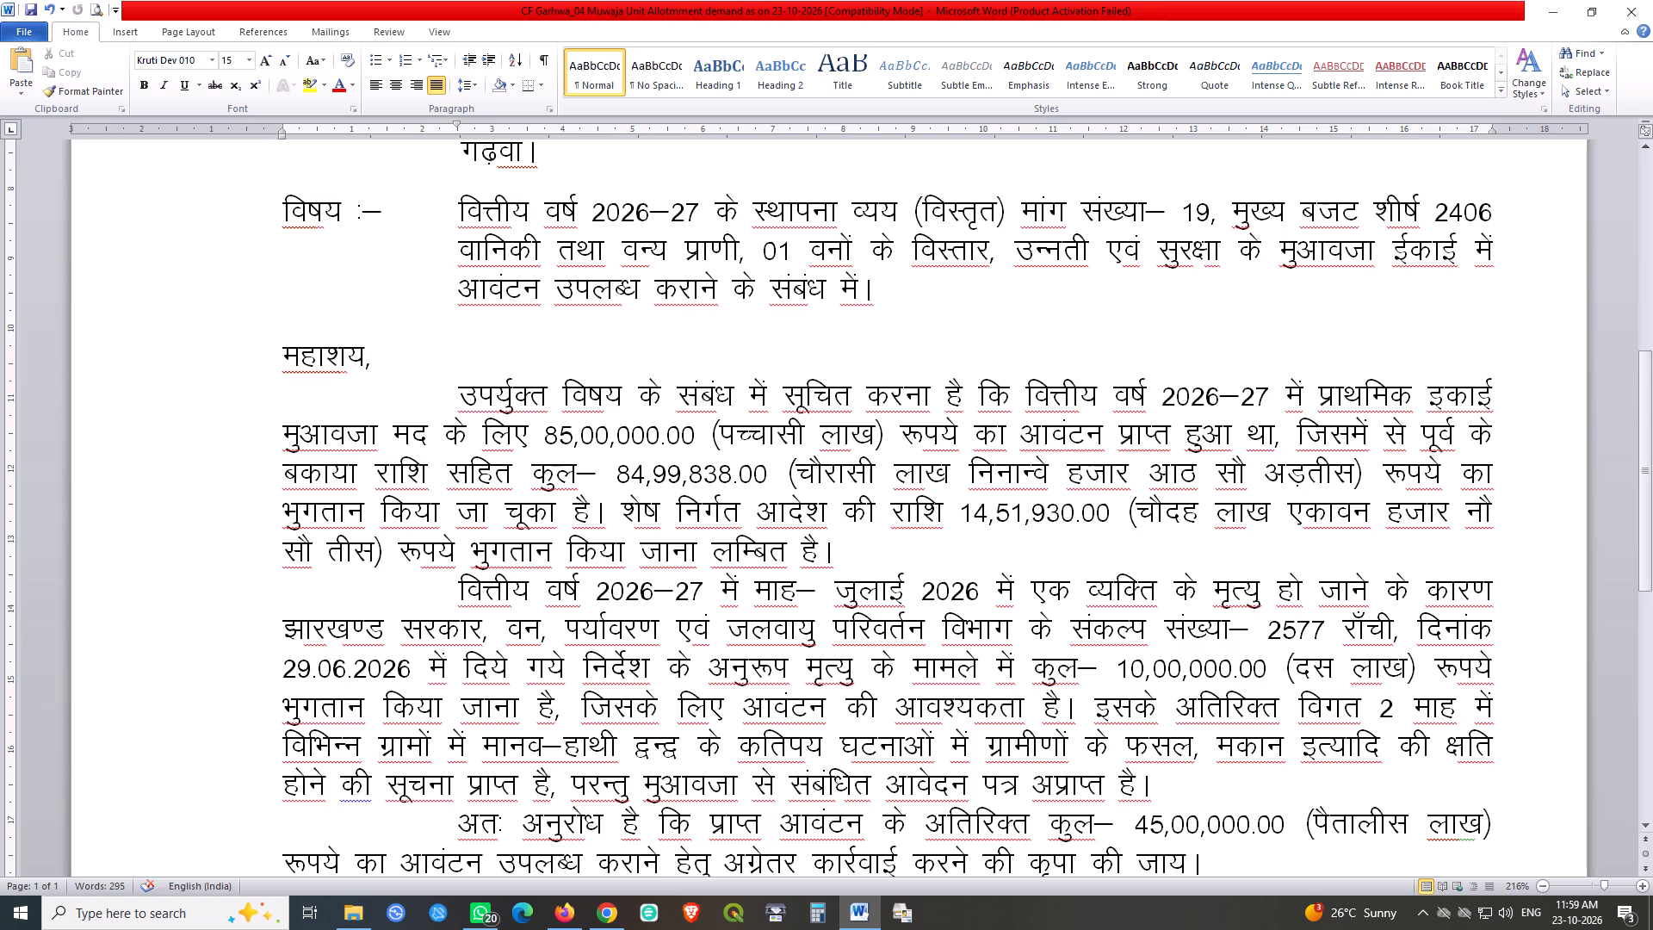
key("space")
key("BackSpace")
key("BackSpace")
key("BackSpace")
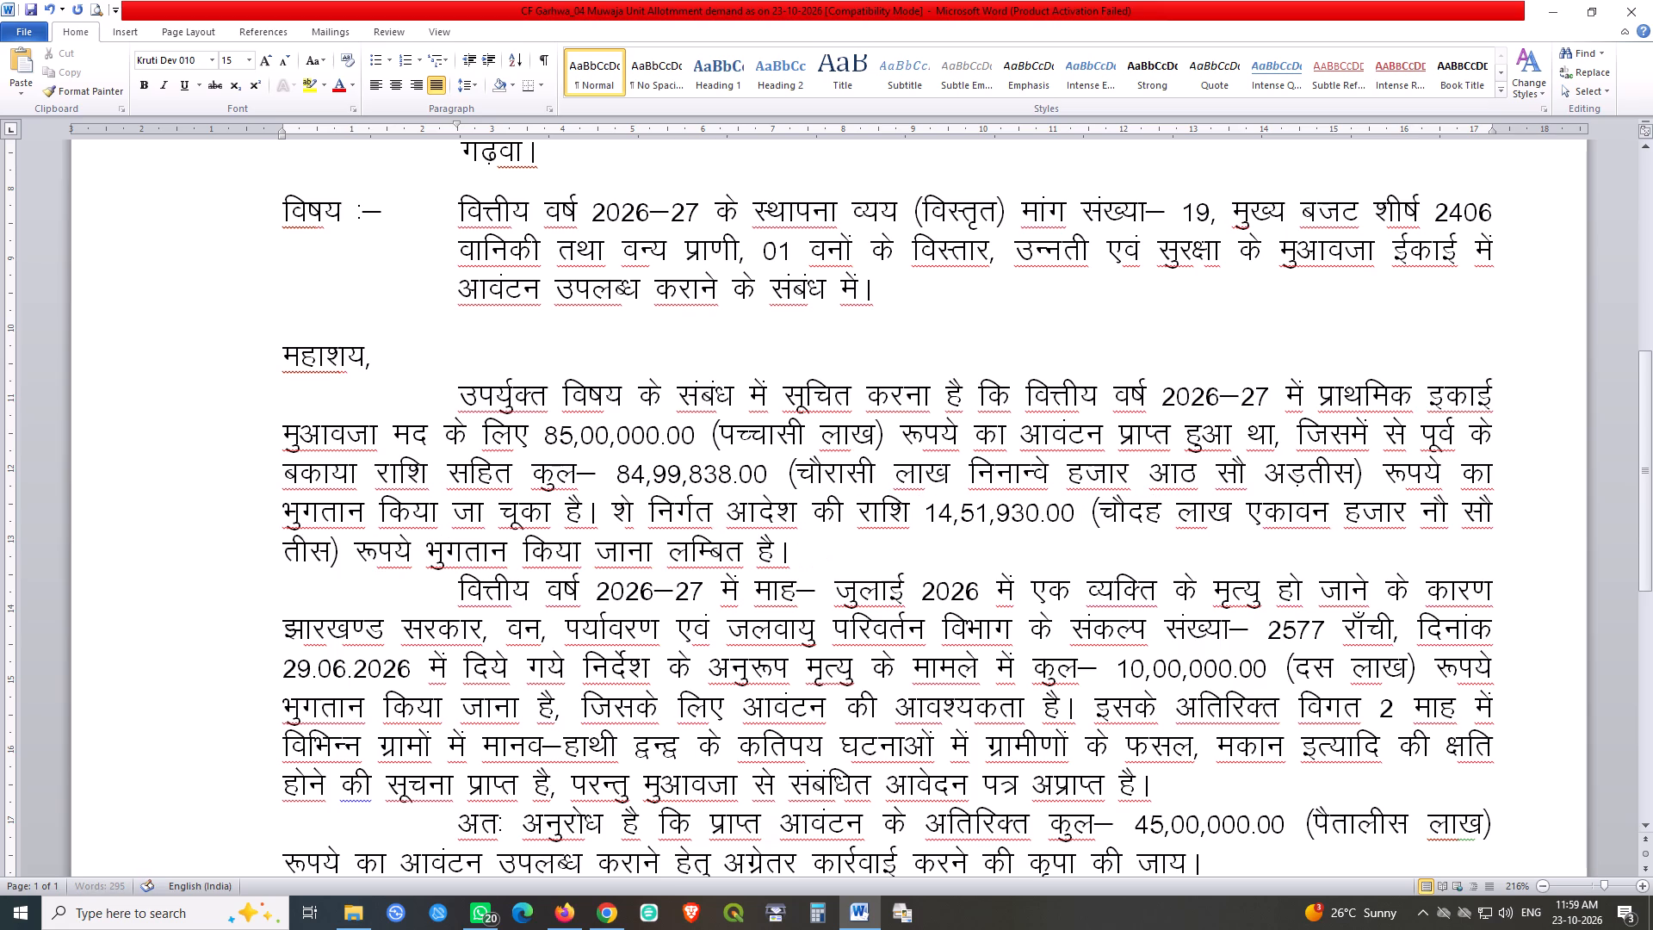
key("BackSpace")
key("BackSpace")
key("BackSpace")
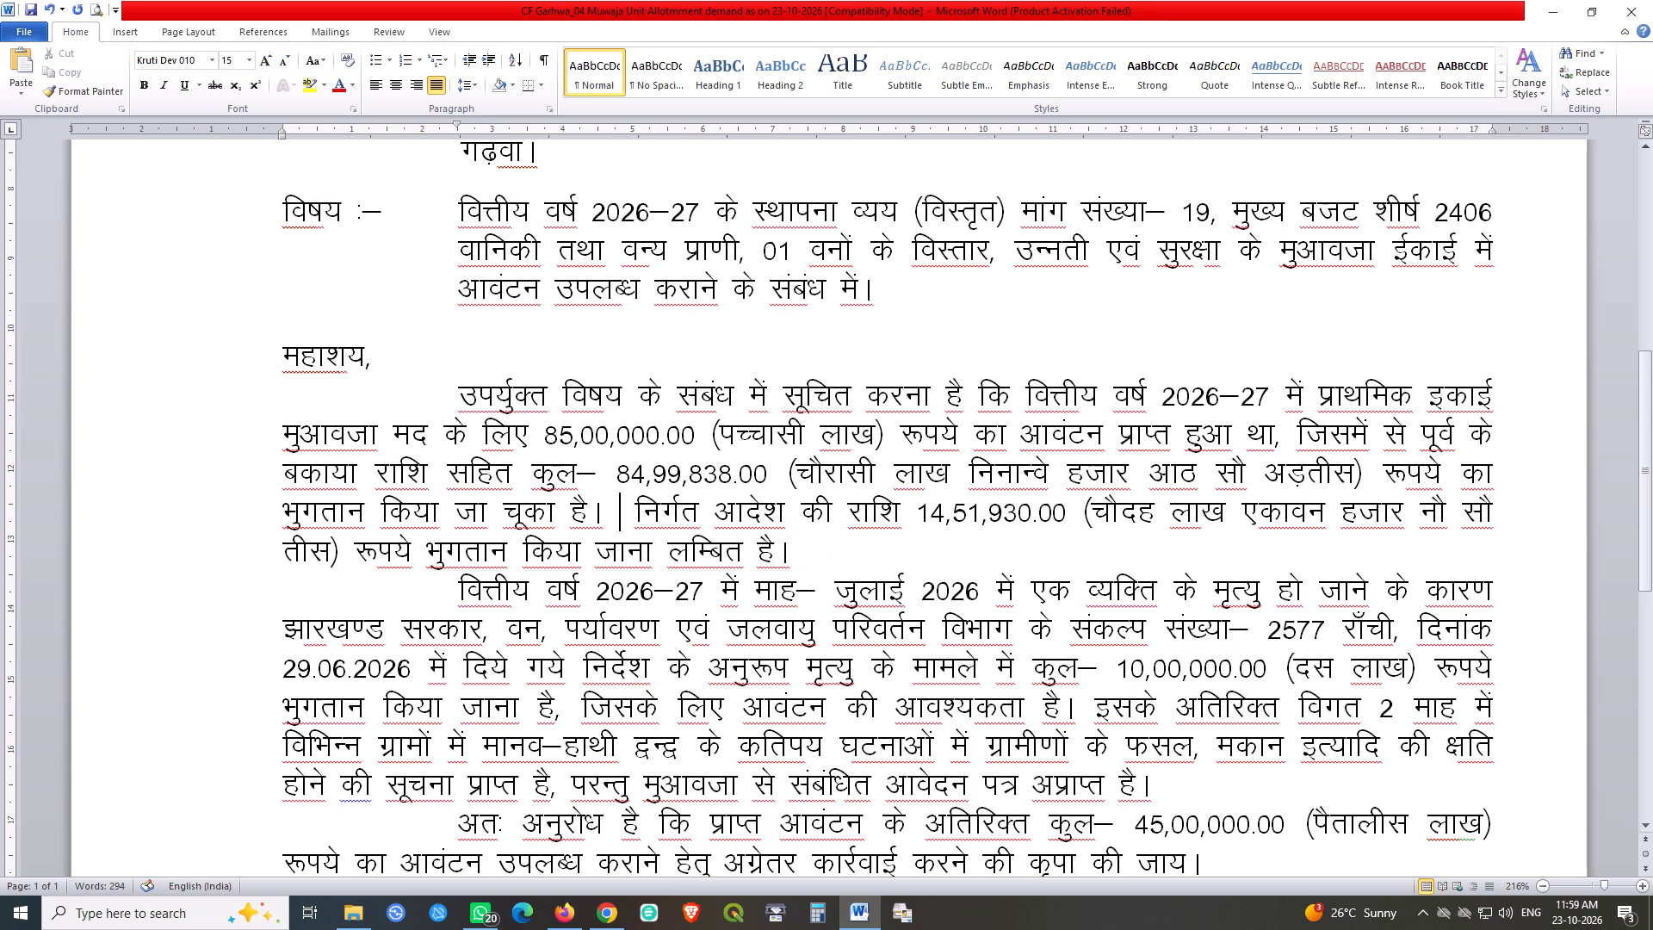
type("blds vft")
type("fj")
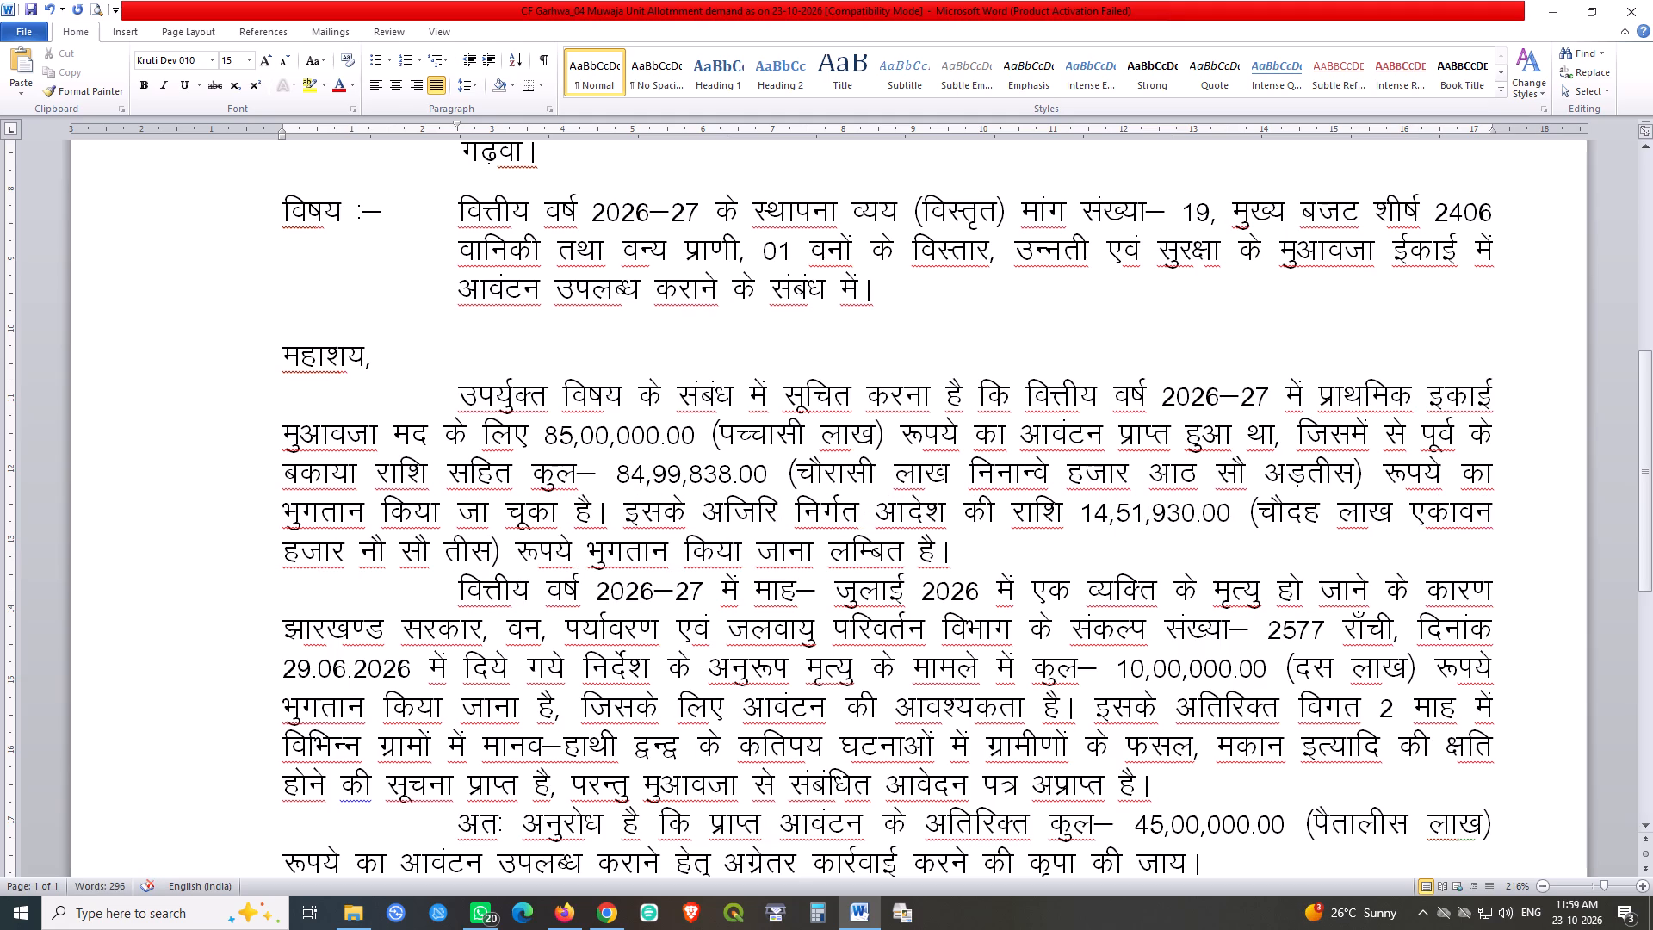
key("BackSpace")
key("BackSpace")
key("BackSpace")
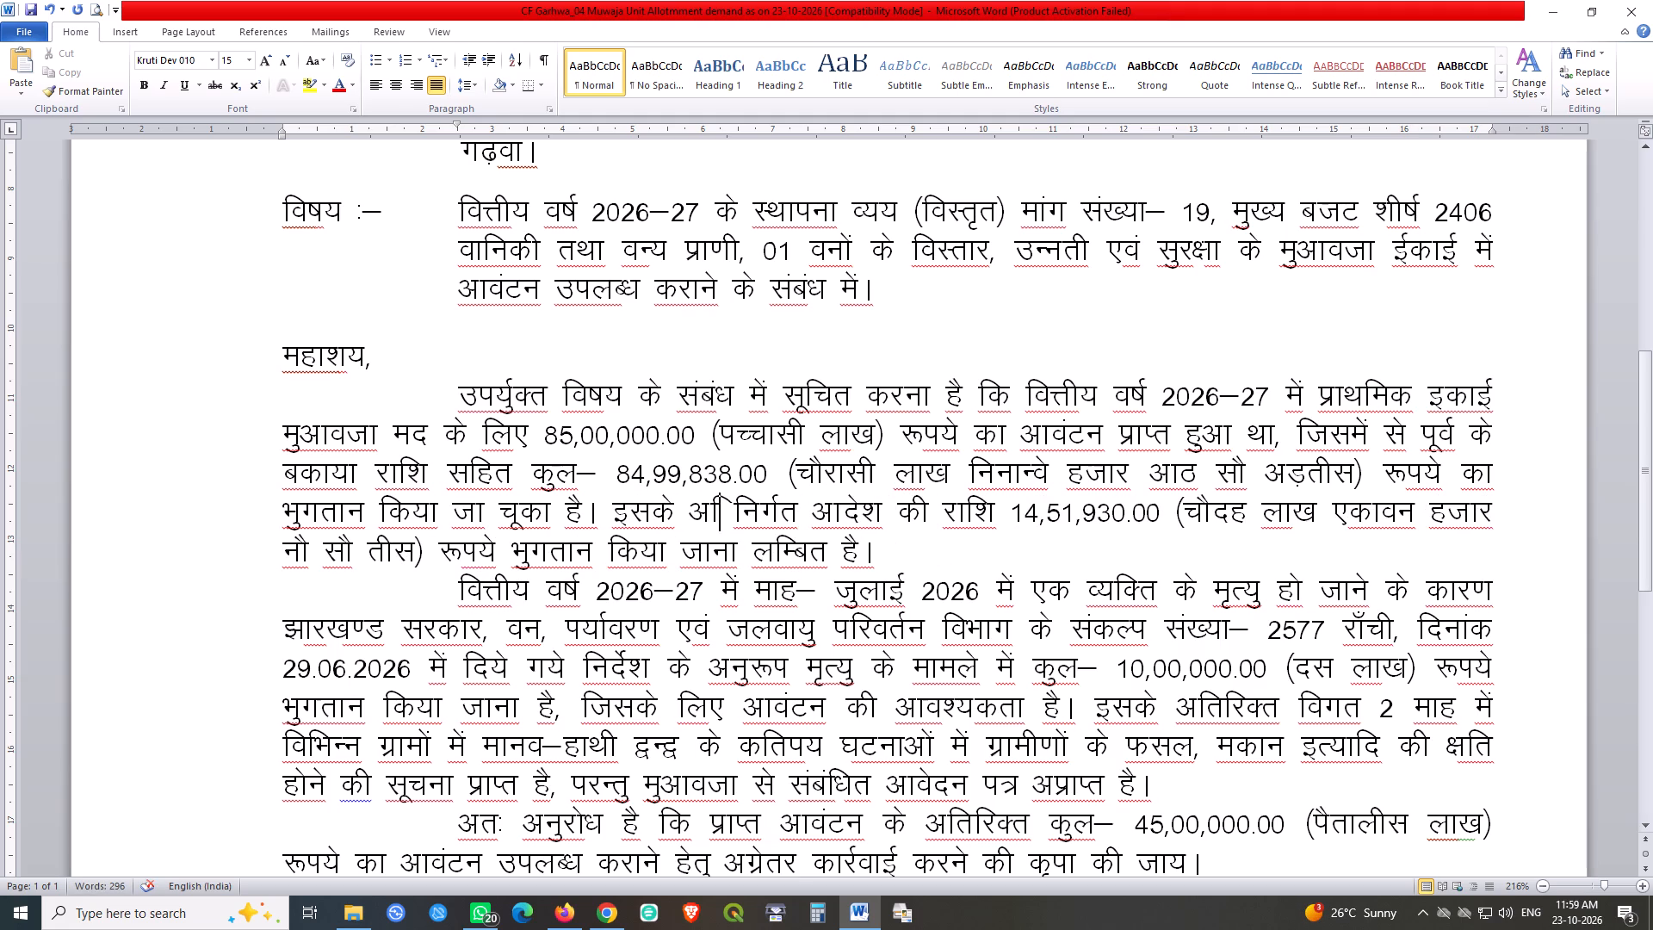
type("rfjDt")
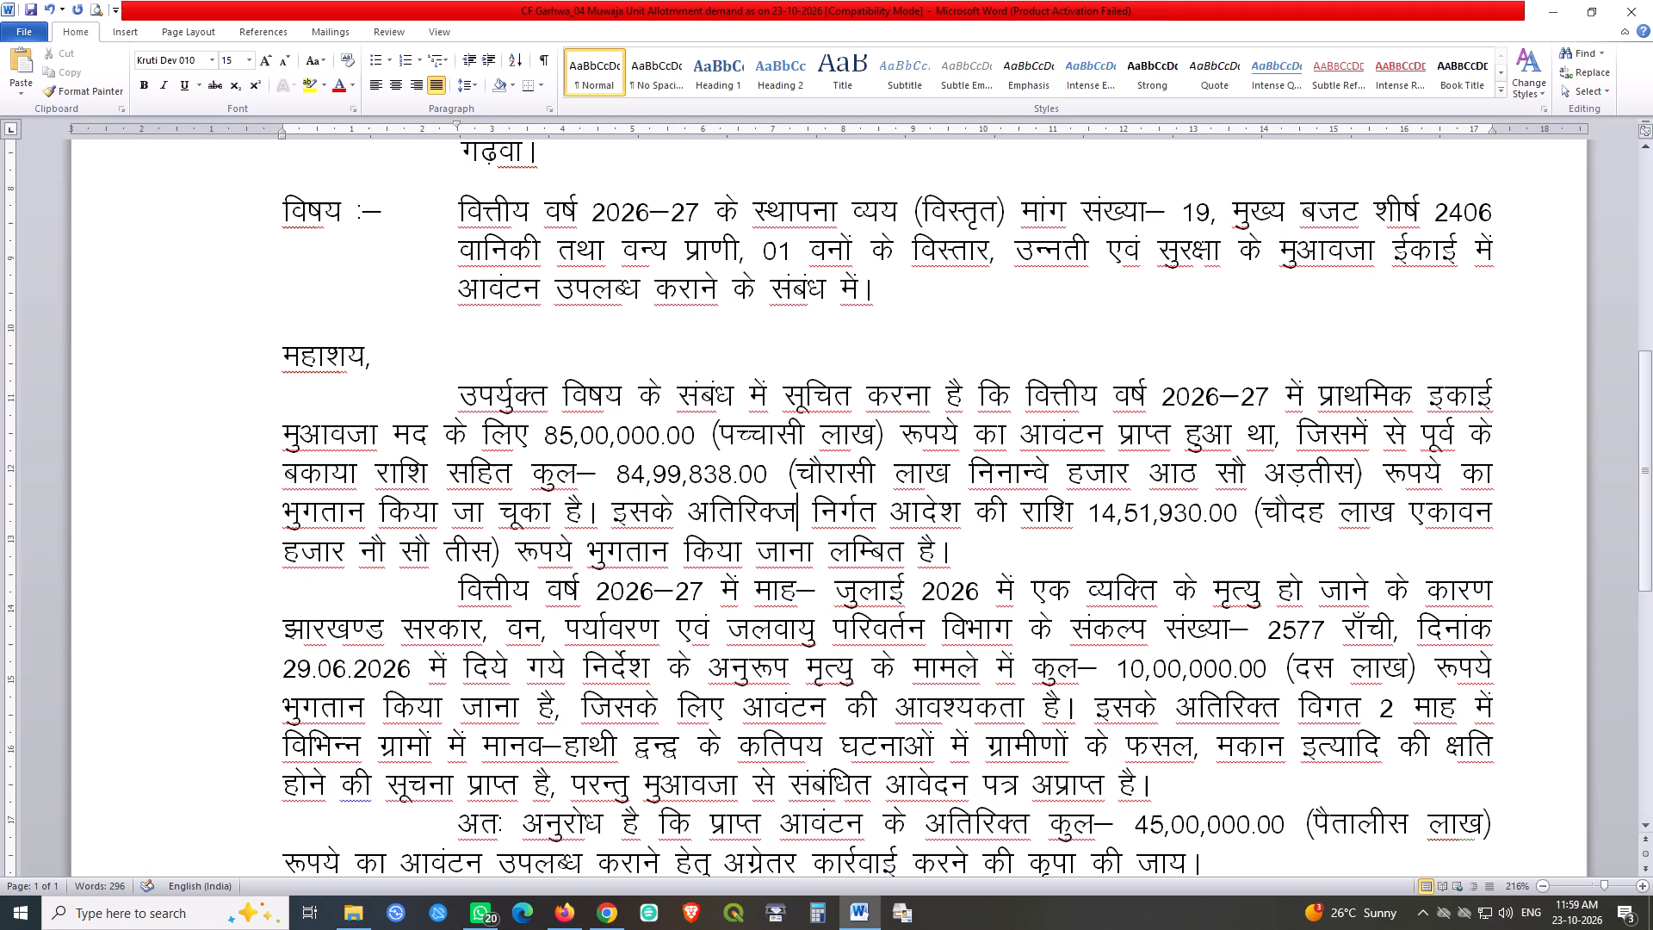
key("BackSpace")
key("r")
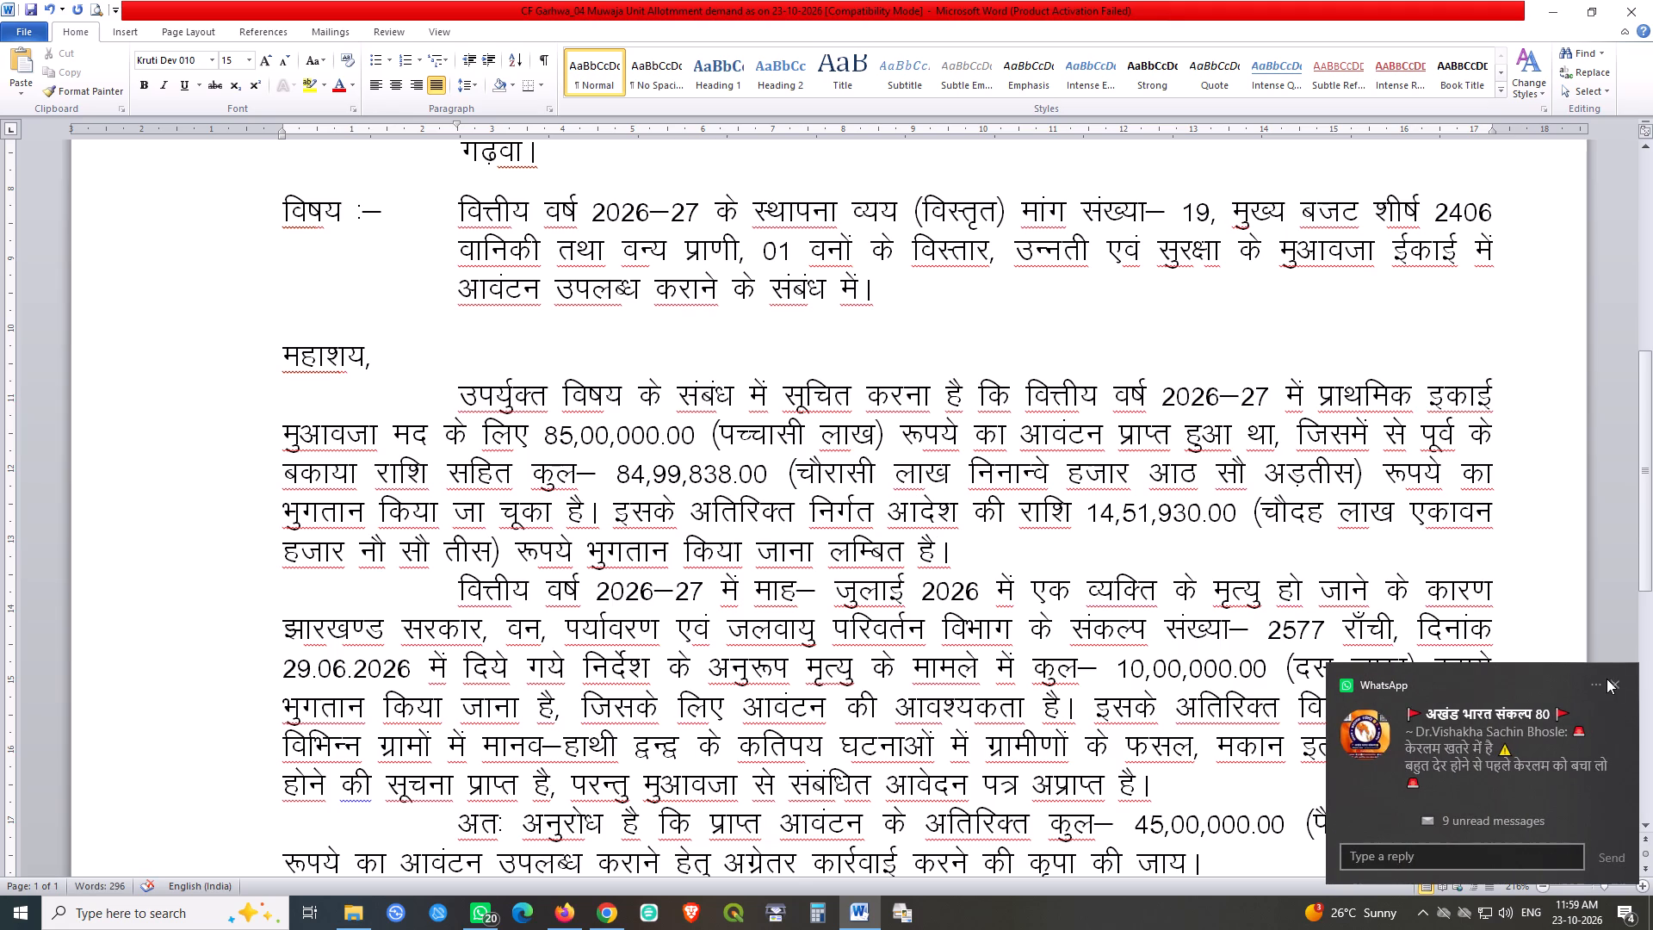
Dismiss the WhatsApp message notification covering the letter.
left_click(1607, 681)
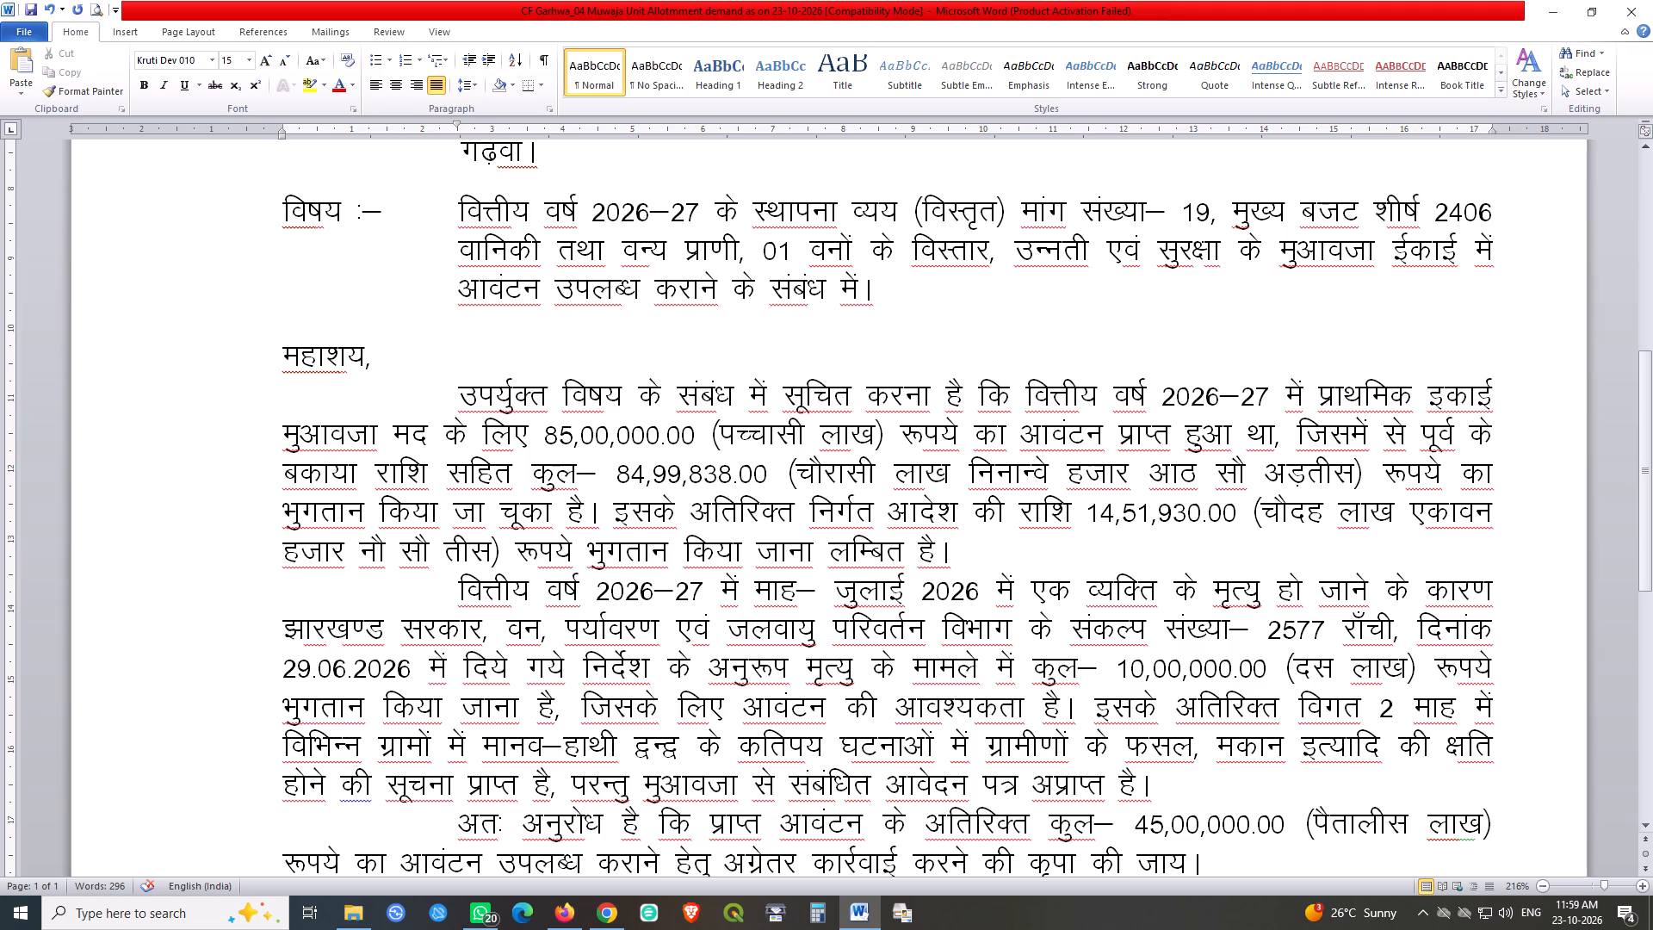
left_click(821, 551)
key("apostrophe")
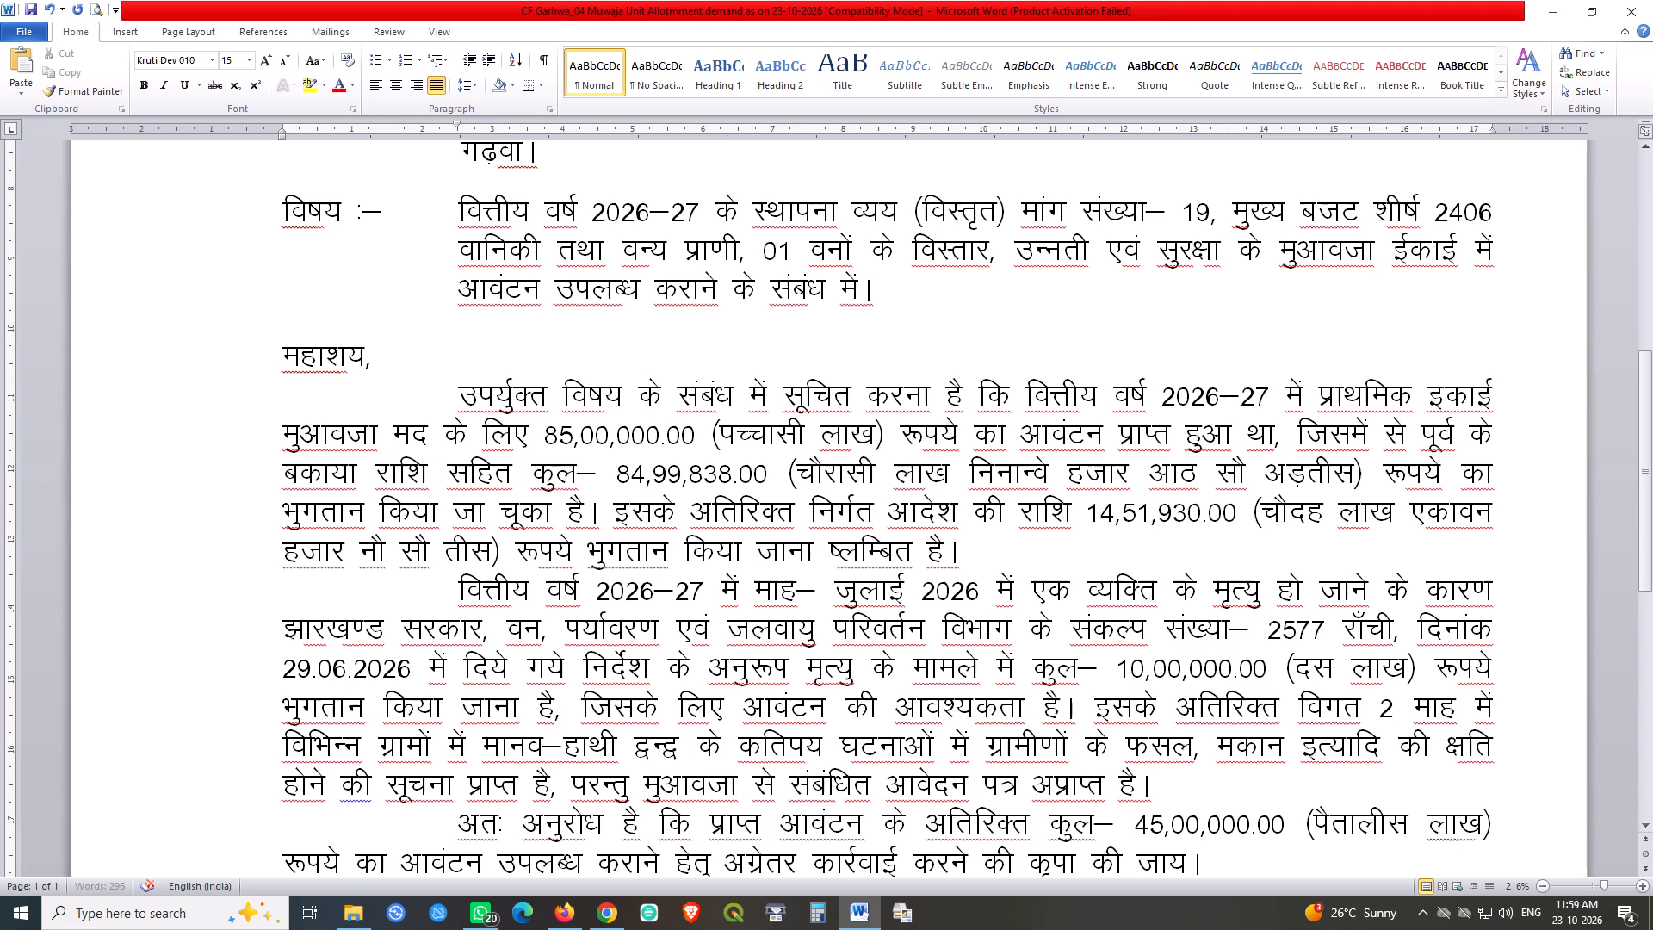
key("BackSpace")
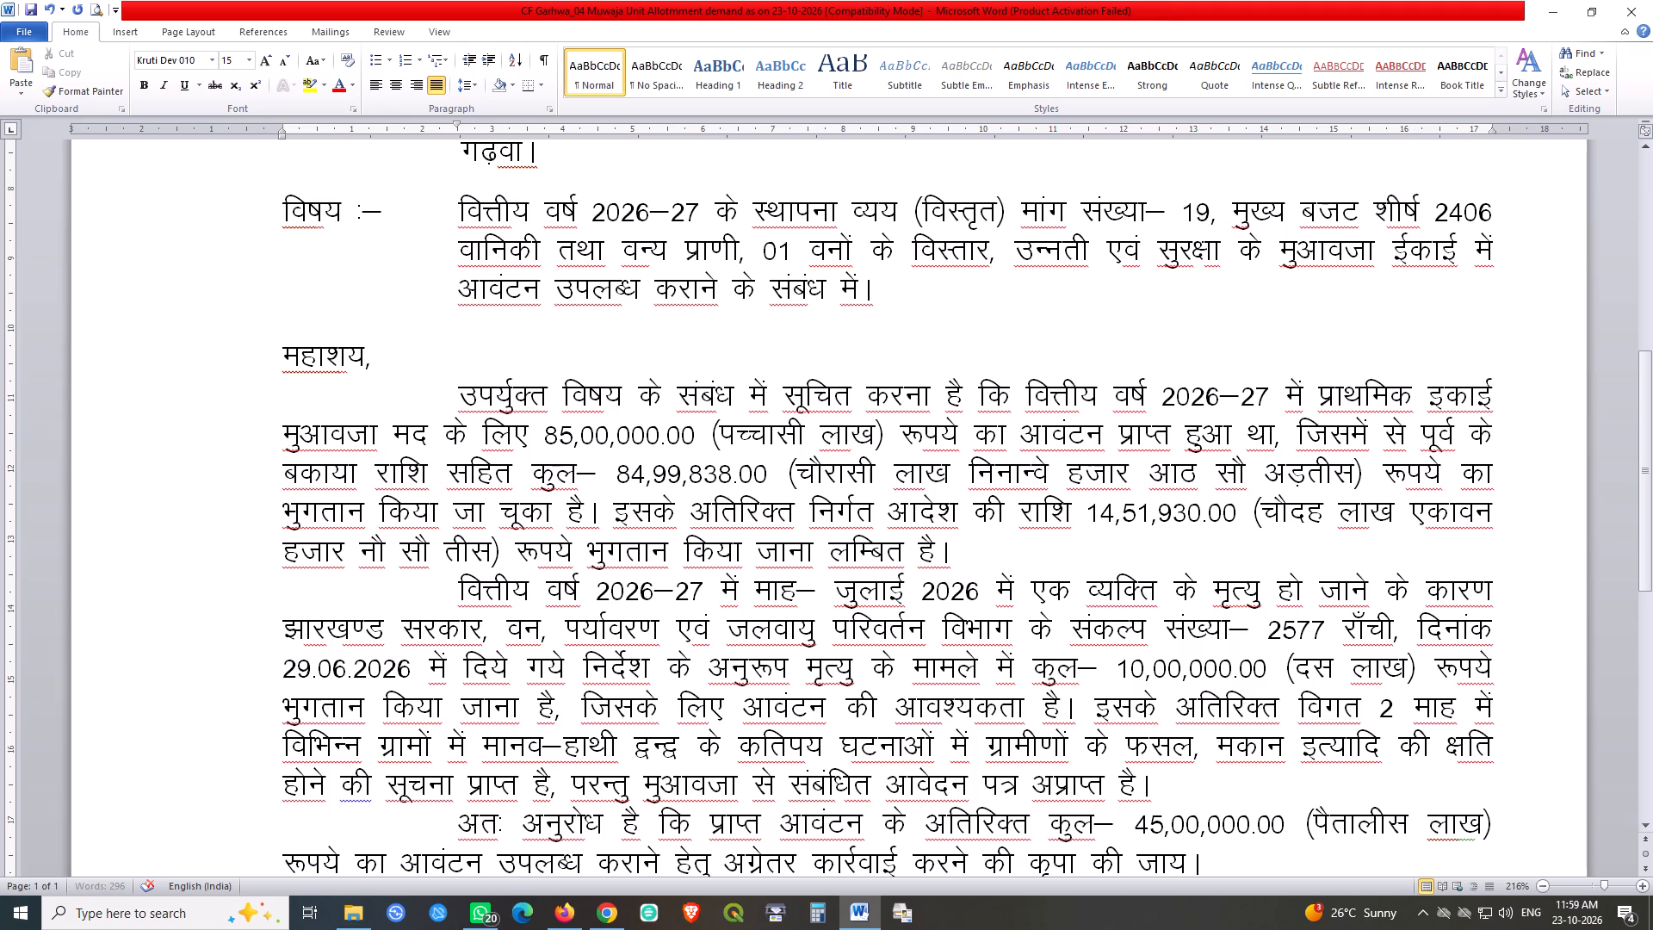
Save the letter.
key("ctrl+s")
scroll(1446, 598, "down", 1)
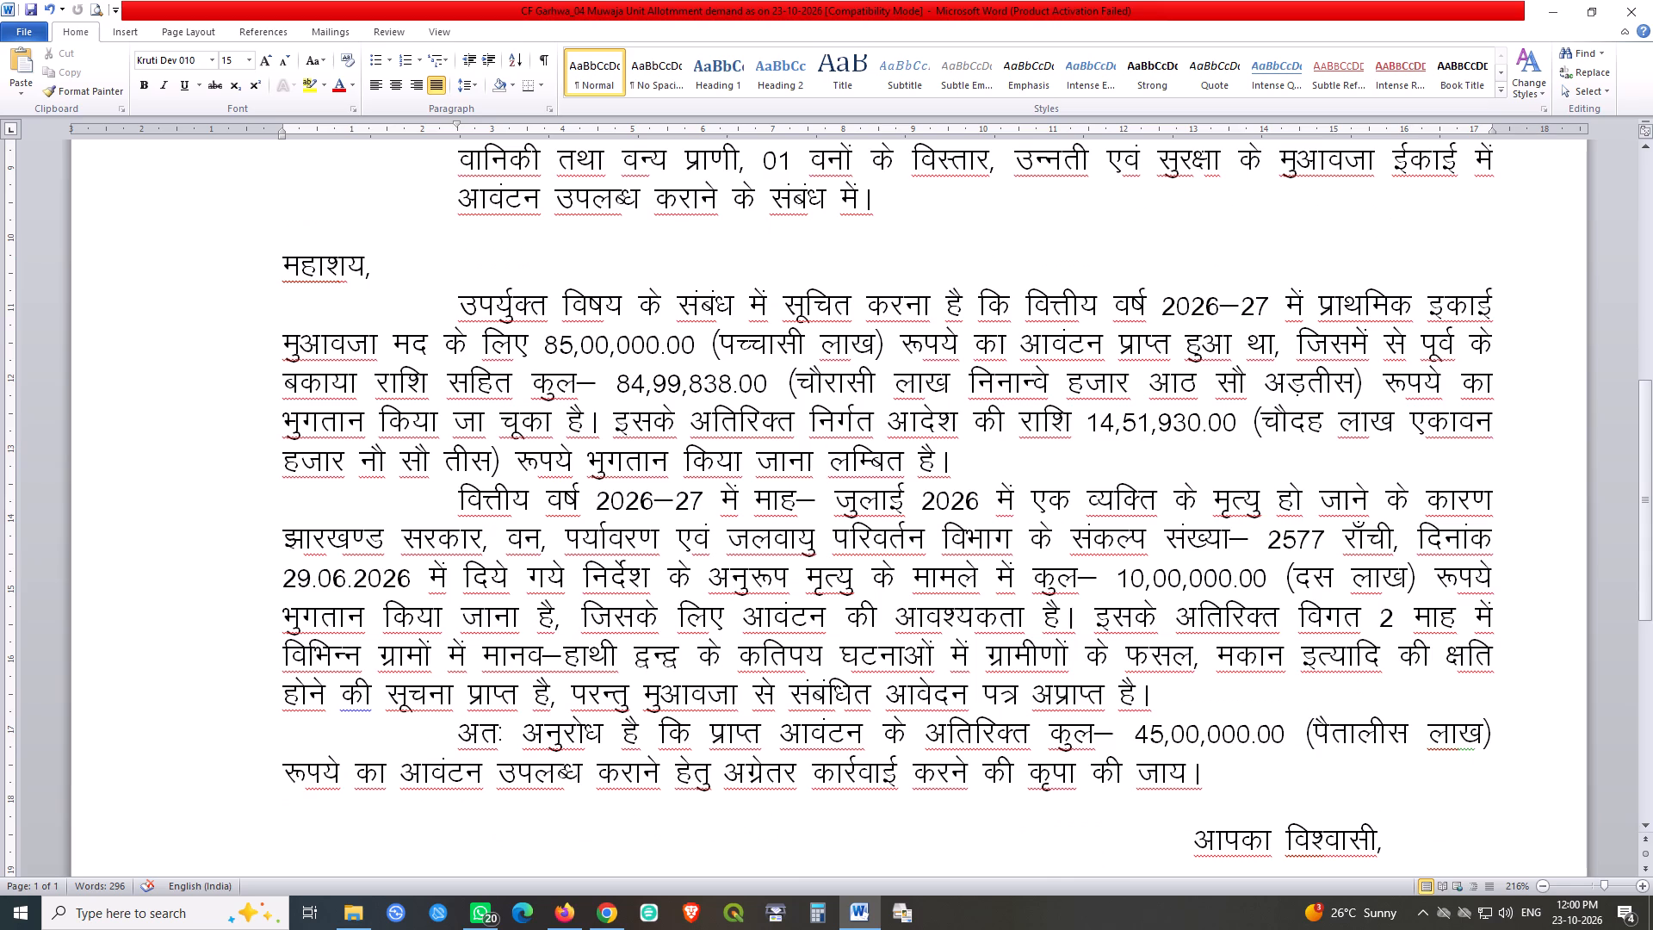
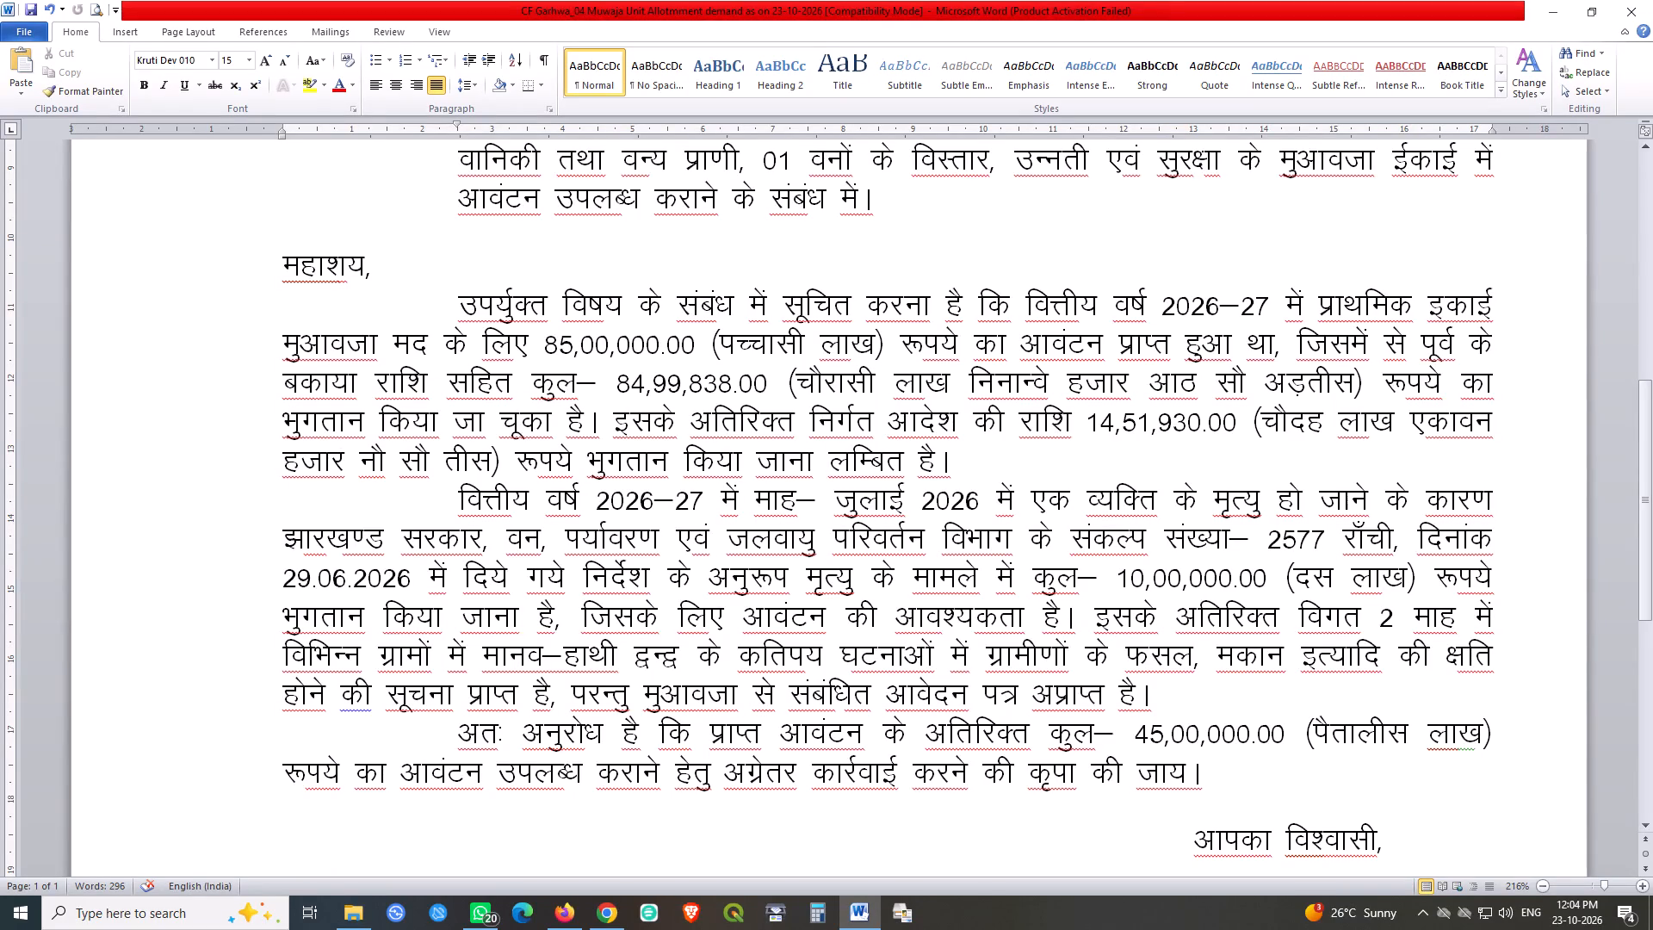
Delete the passage from माह– जुलाई 2026 through आवंटन की आवश्यकता है। in the paragraph beginning वित्तीय वर्ष 2026–27.
left_click(756, 503)
left_click_drag(754, 500, 958, 514)
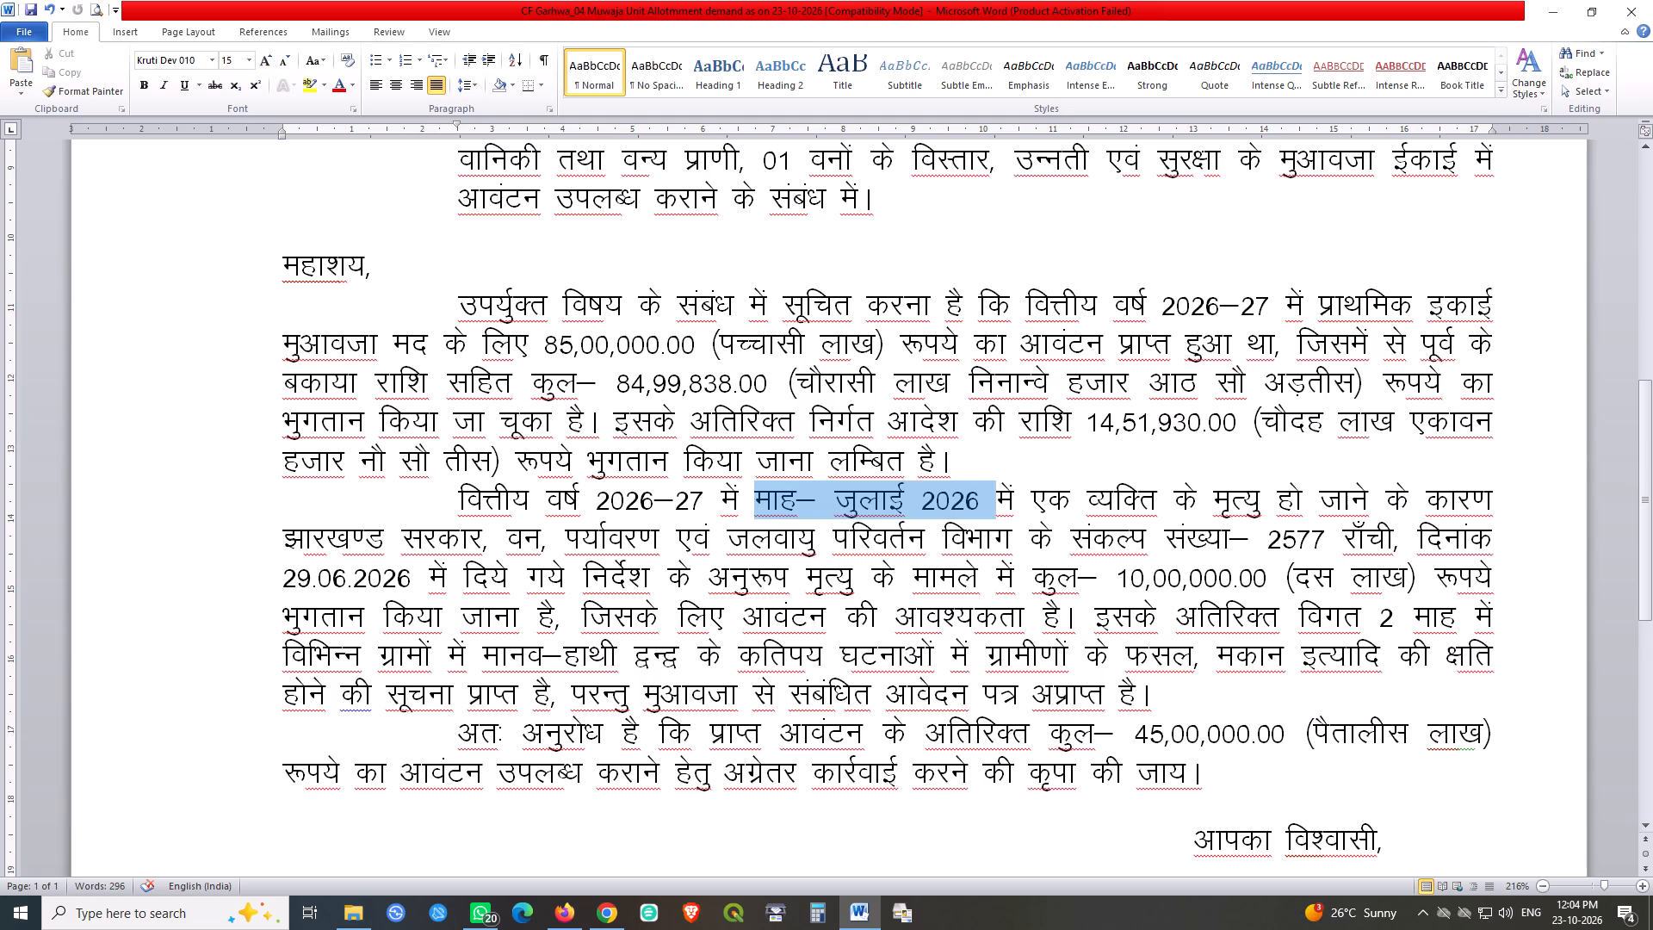
left_click_drag(958, 514, 1020, 507)
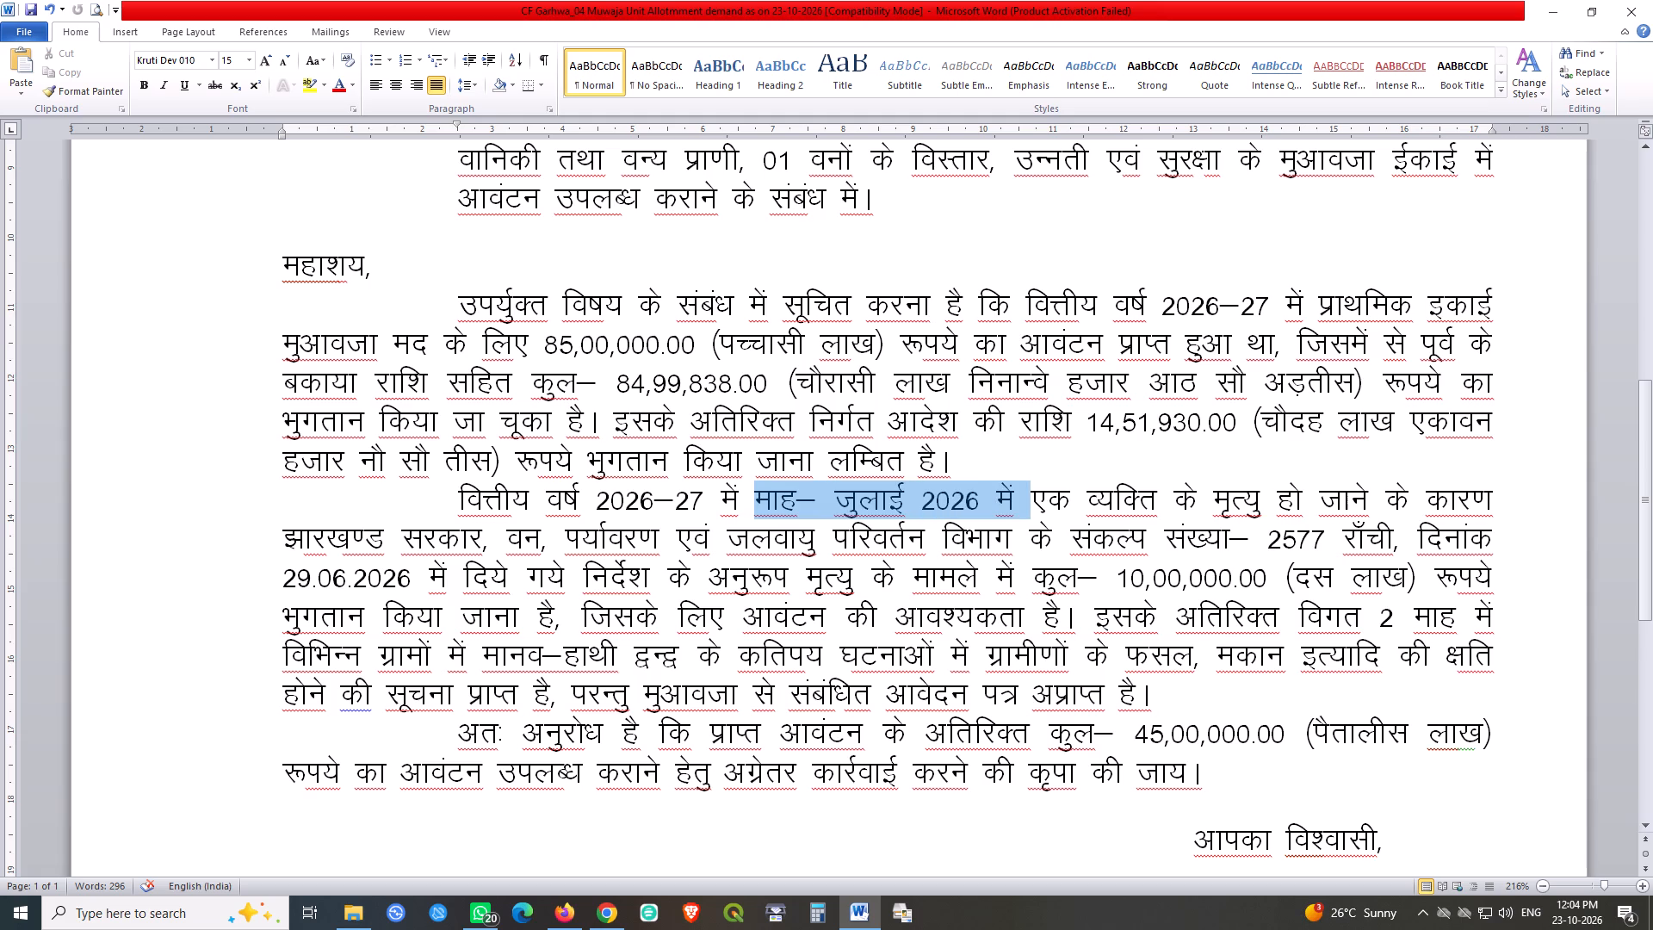
left_click_drag(1020, 507, 1337, 523)
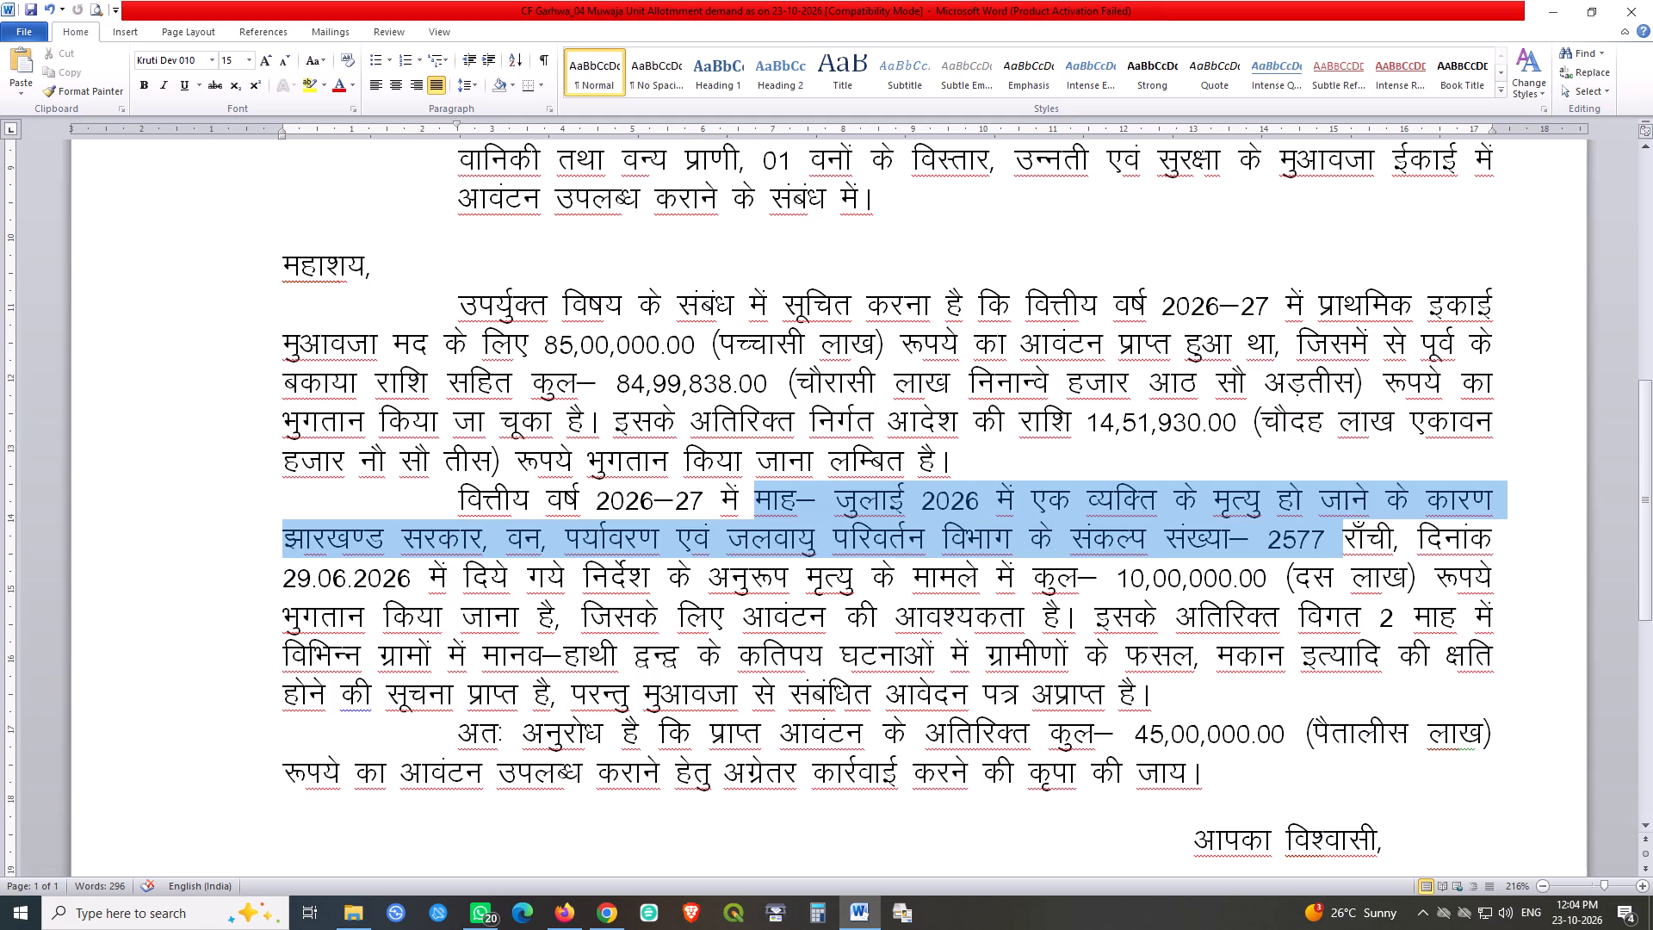
left_click_drag(1337, 523, 1486, 494)
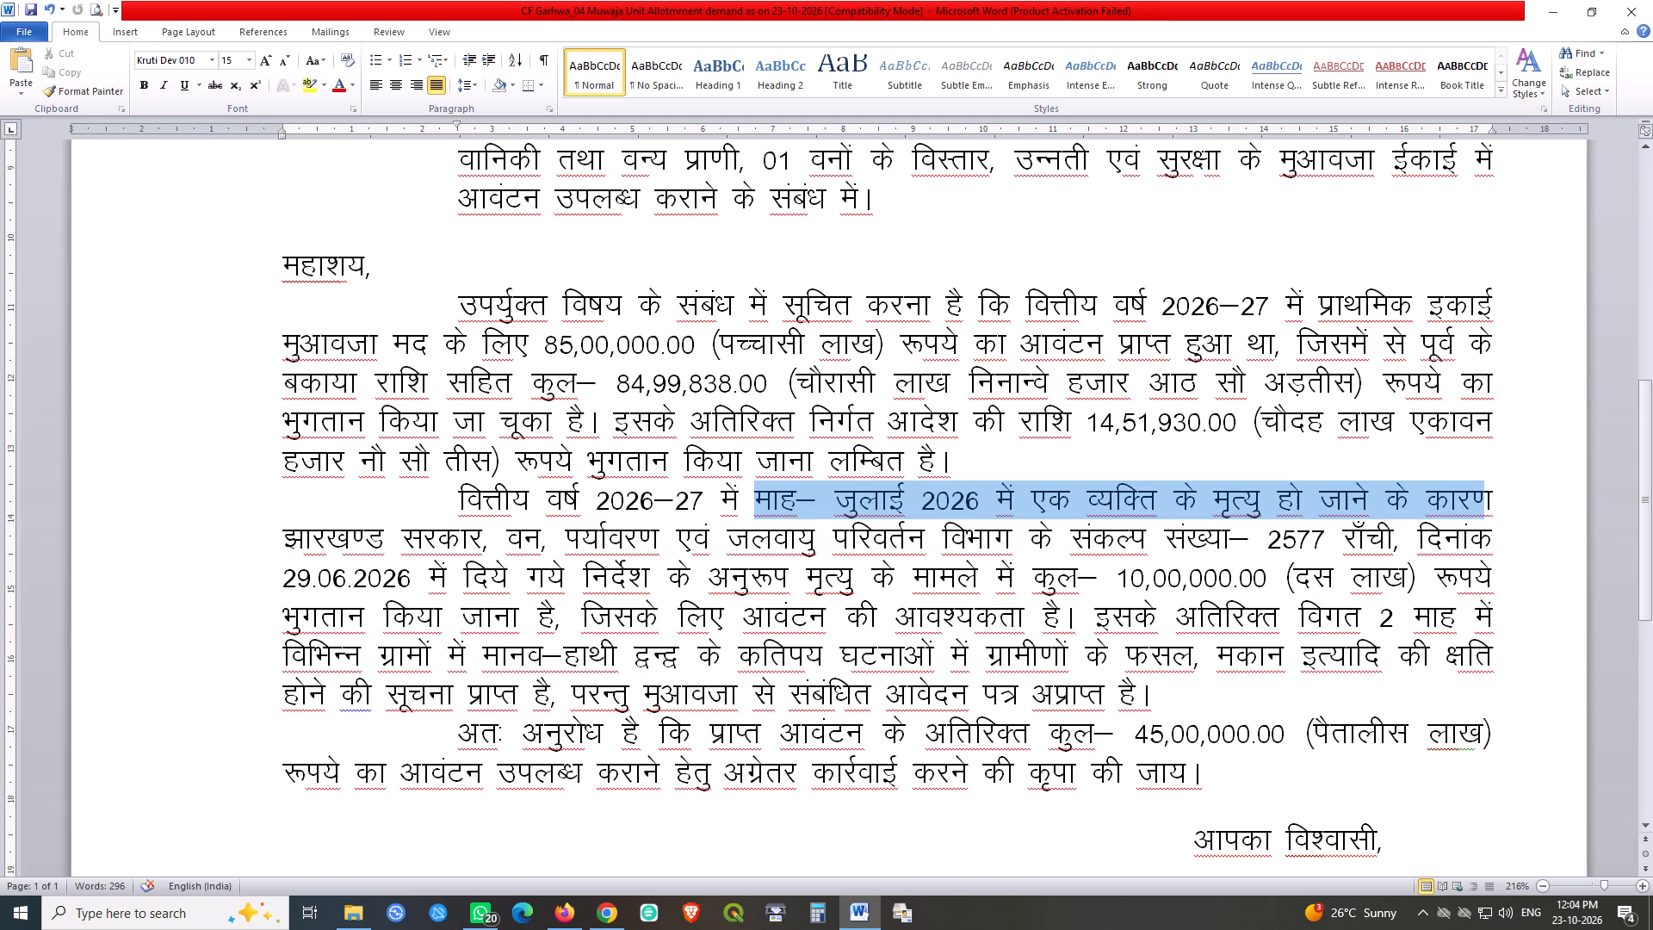
left_click_drag(1486, 494, 477, 543)
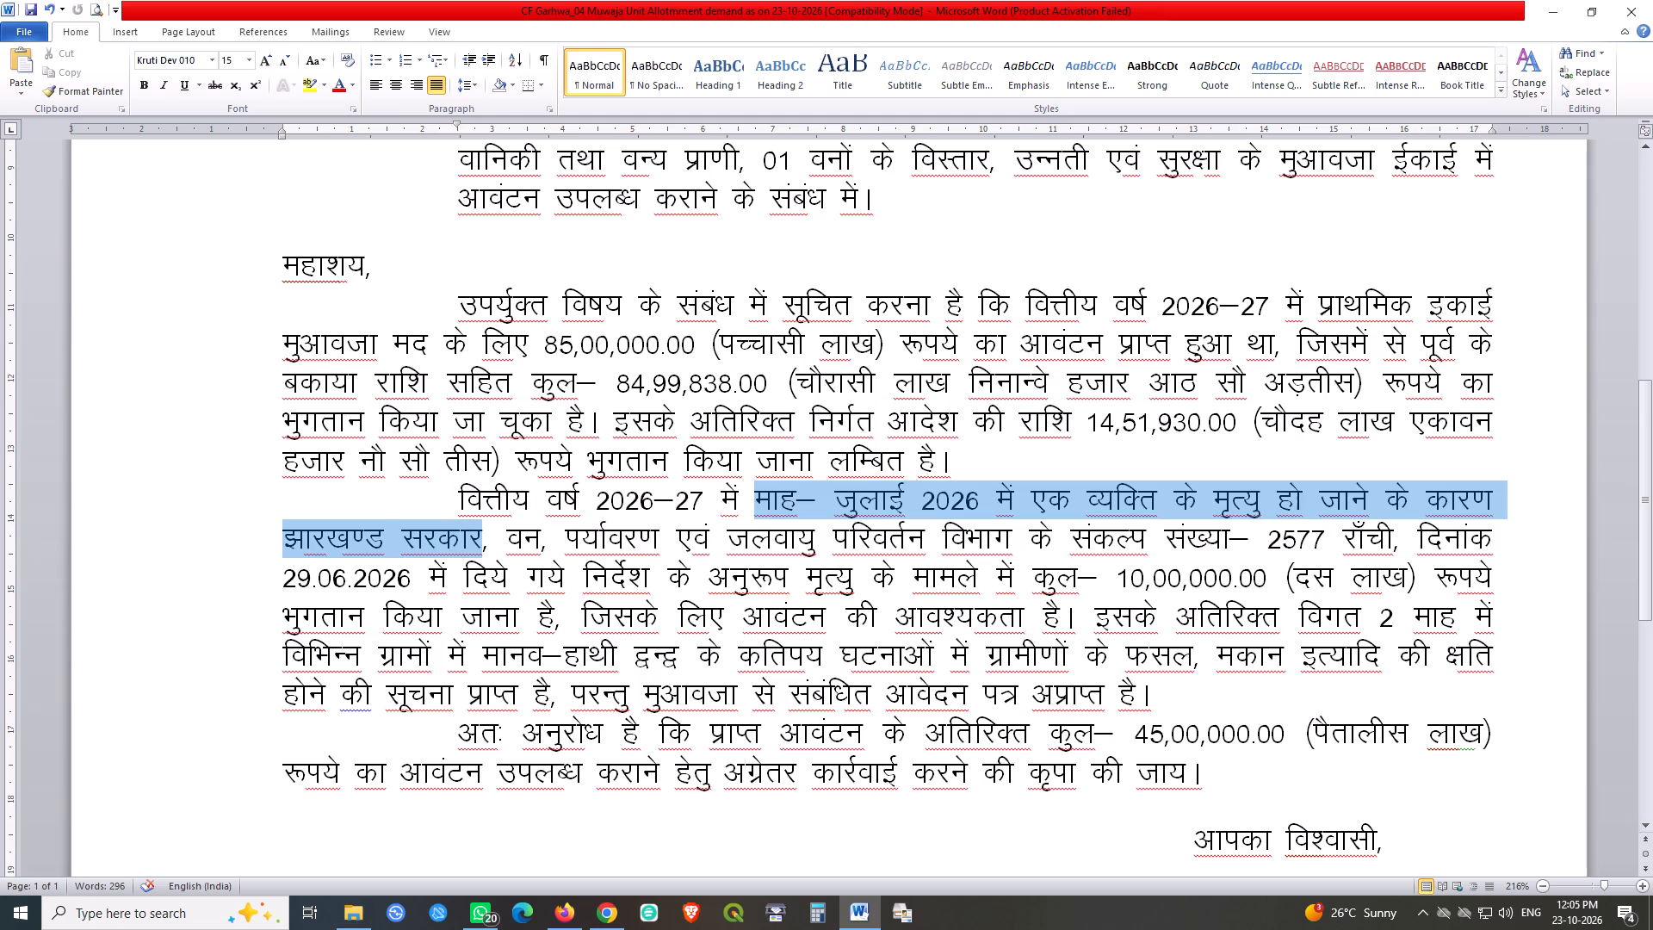
left_click_drag(477, 543, 659, 542)
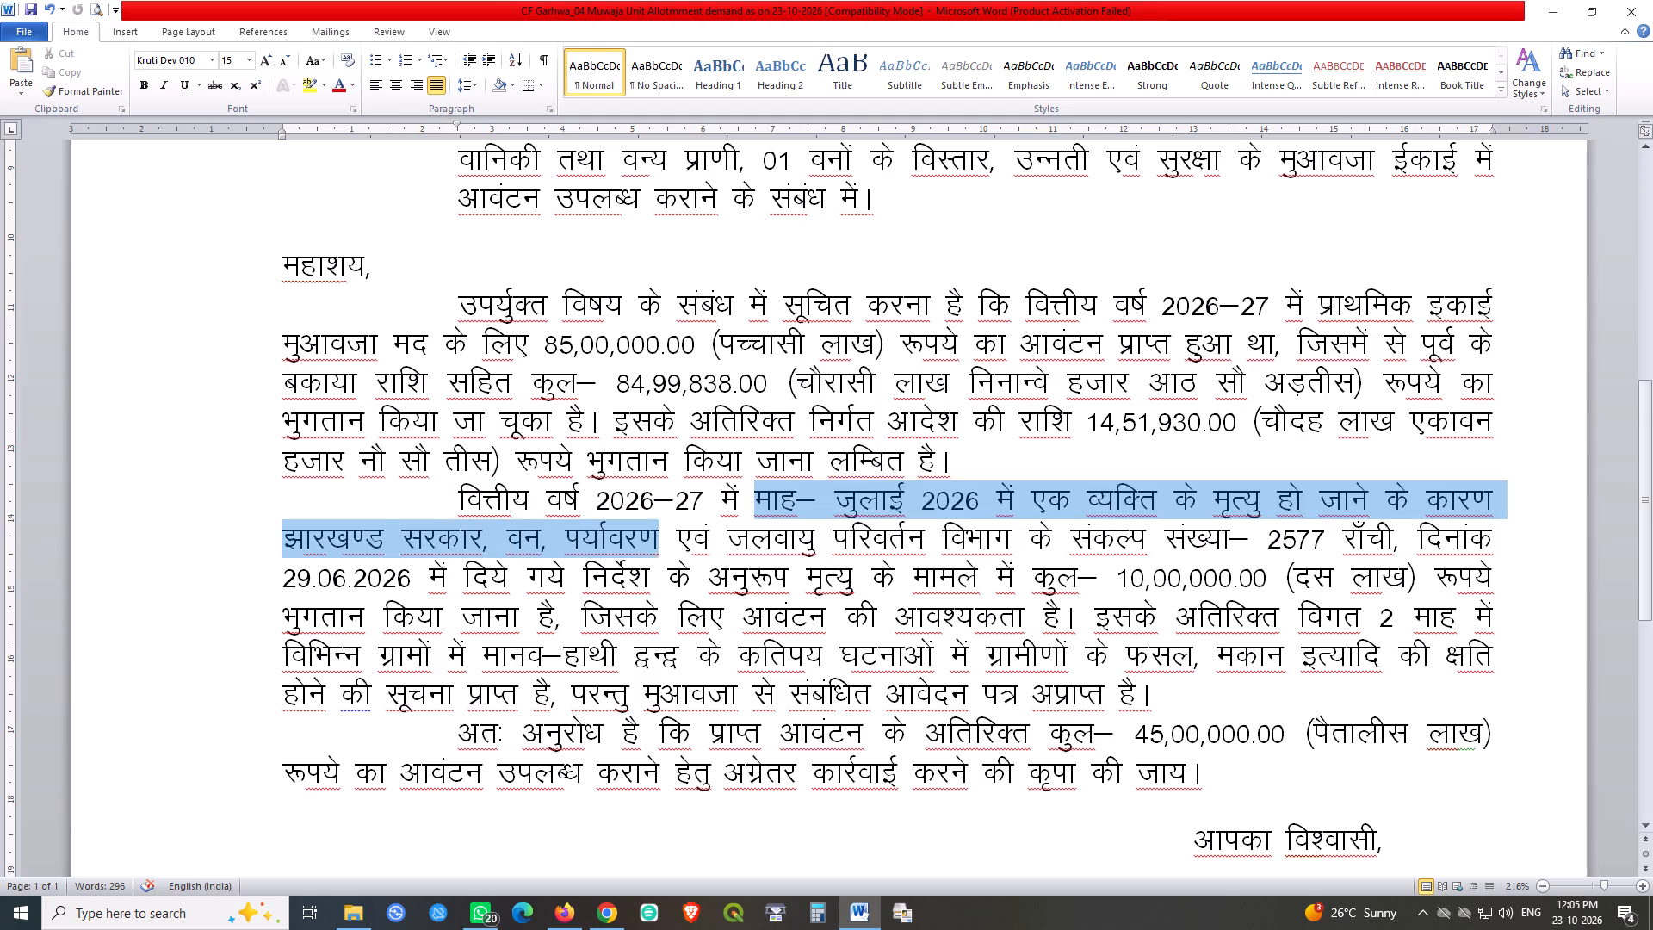
left_click_drag(659, 542, 1229, 536)
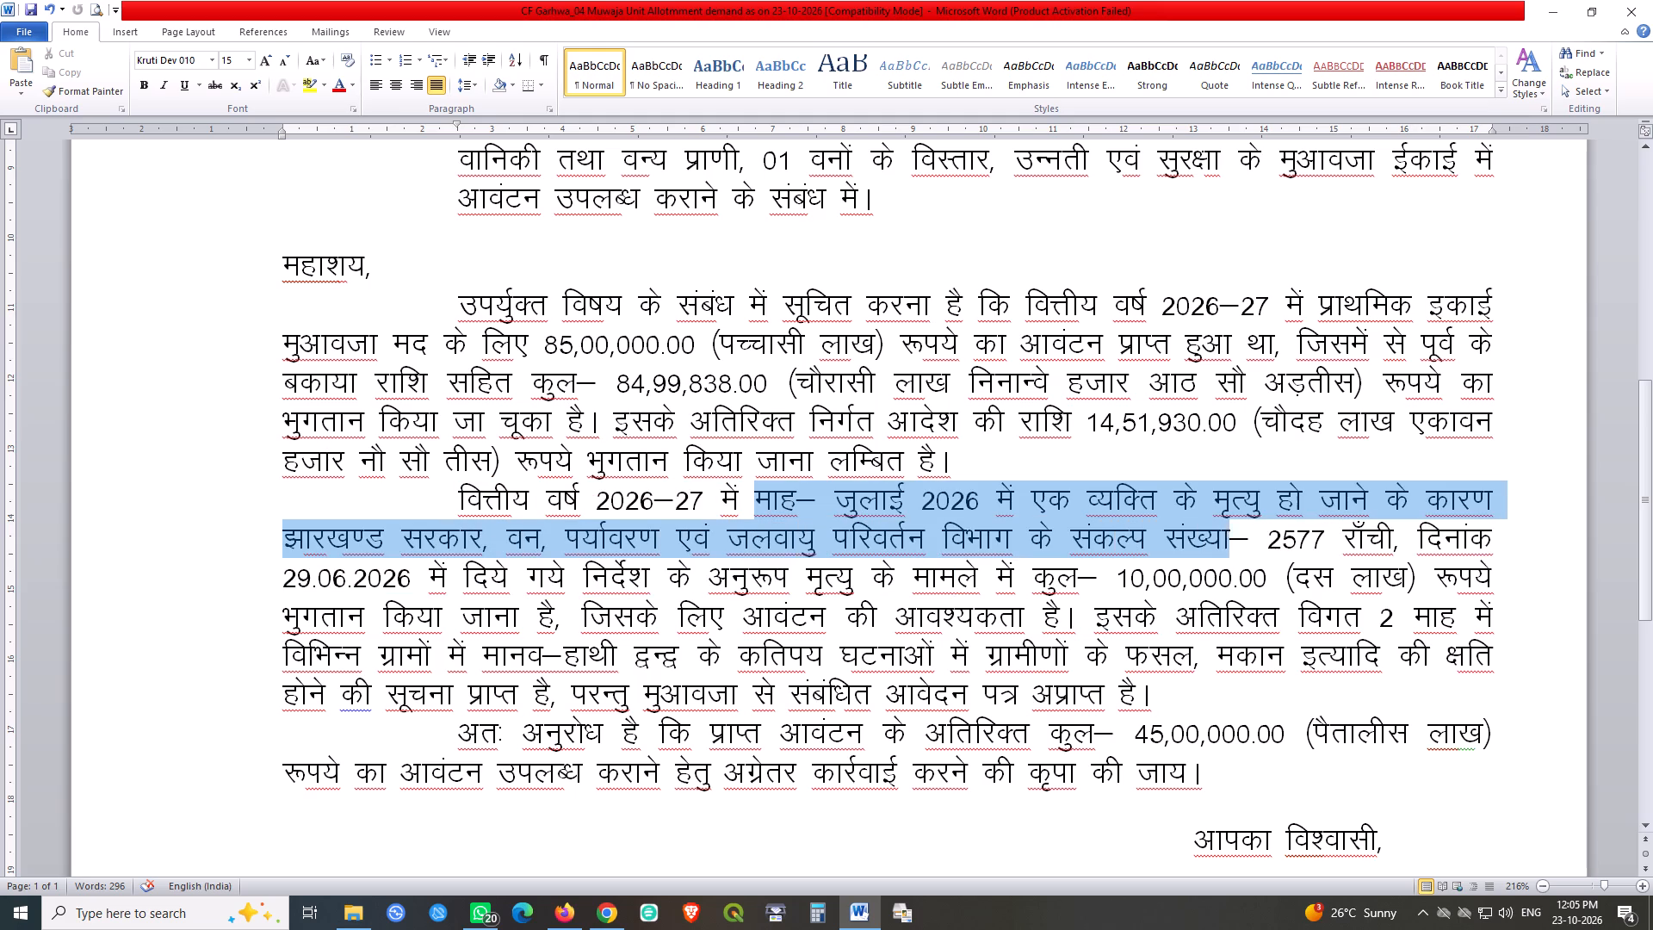
left_click_drag(1229, 536, 1478, 542)
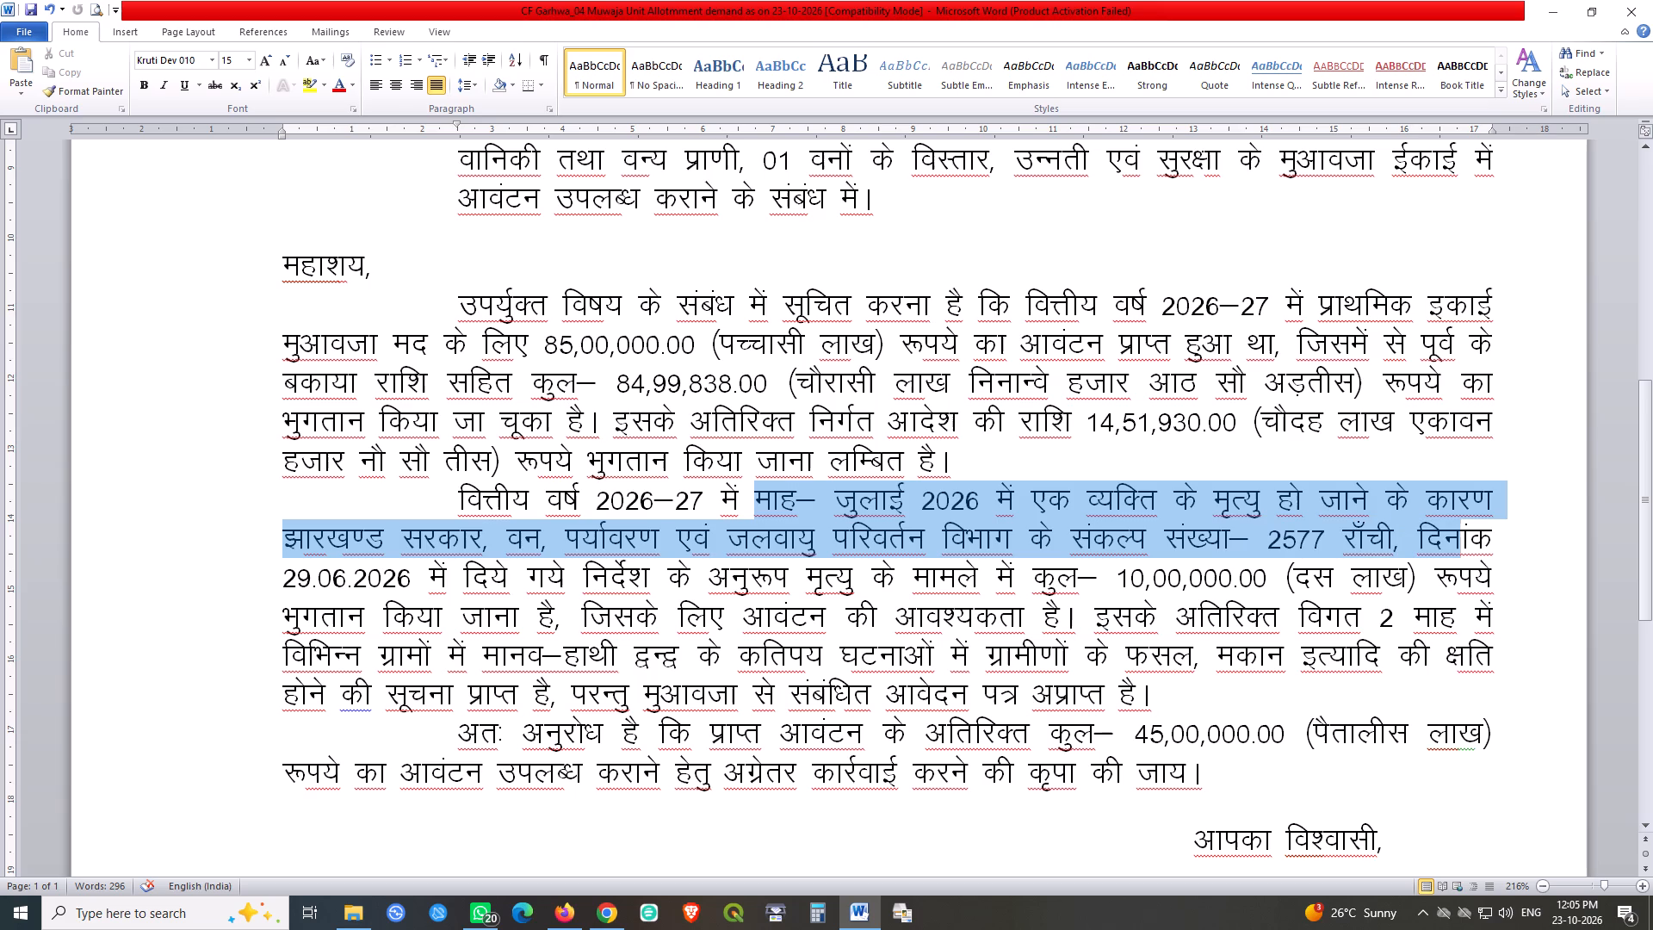
left_click_drag(1478, 542, 1329, 604)
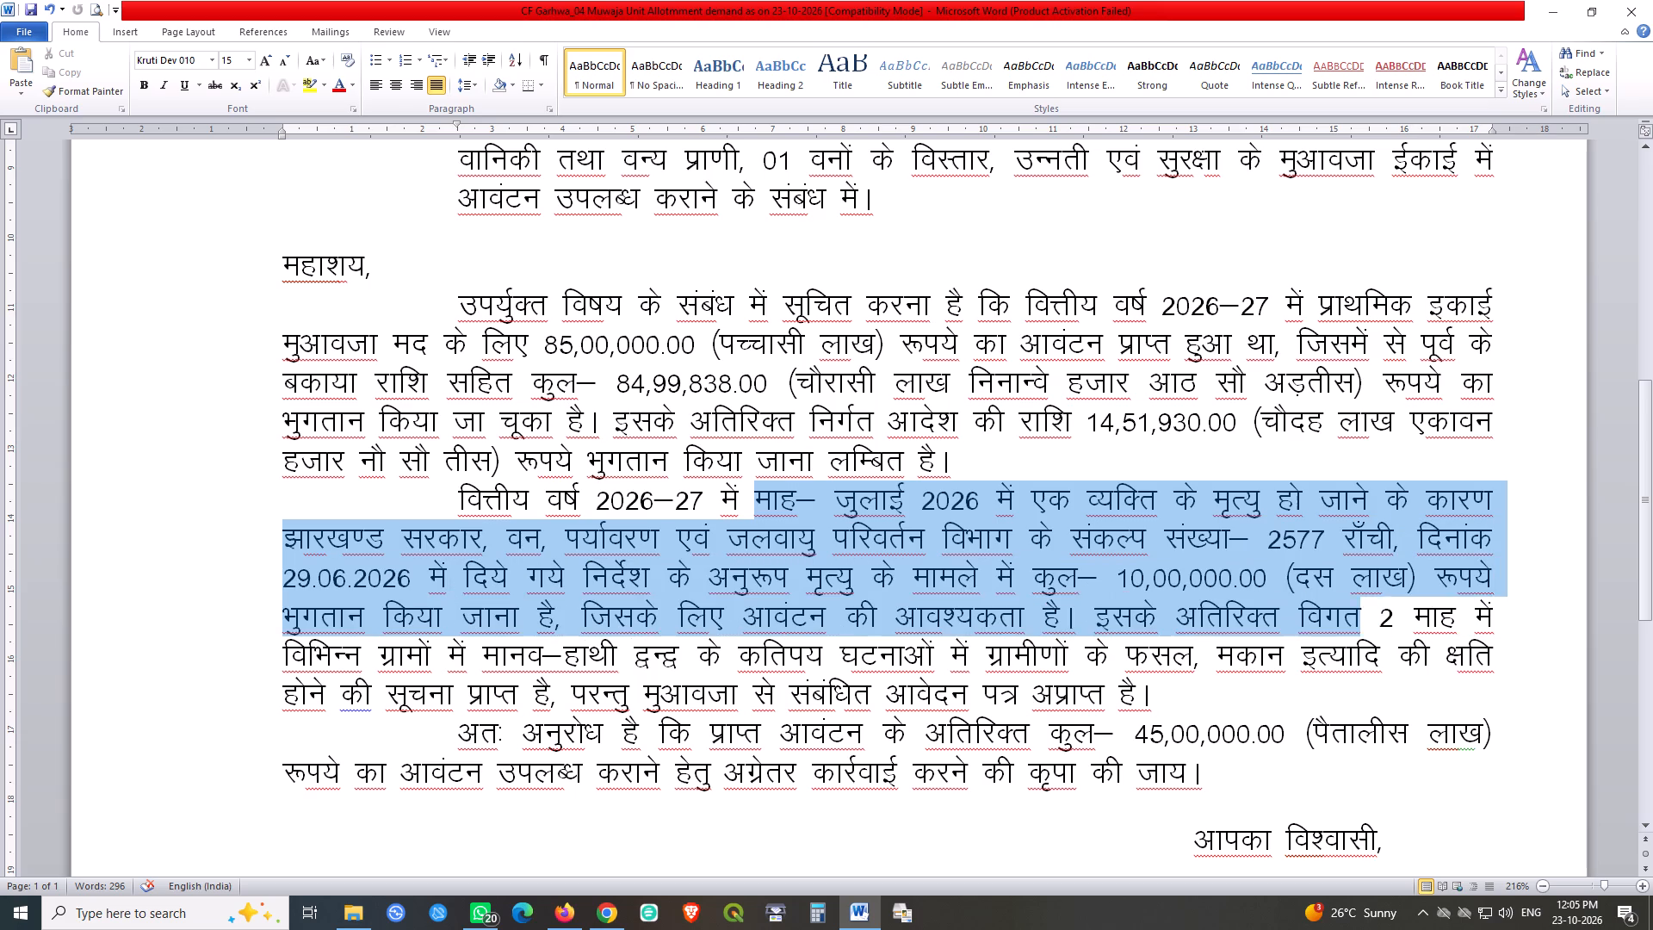
left_click_drag(1329, 604, 879, 572)
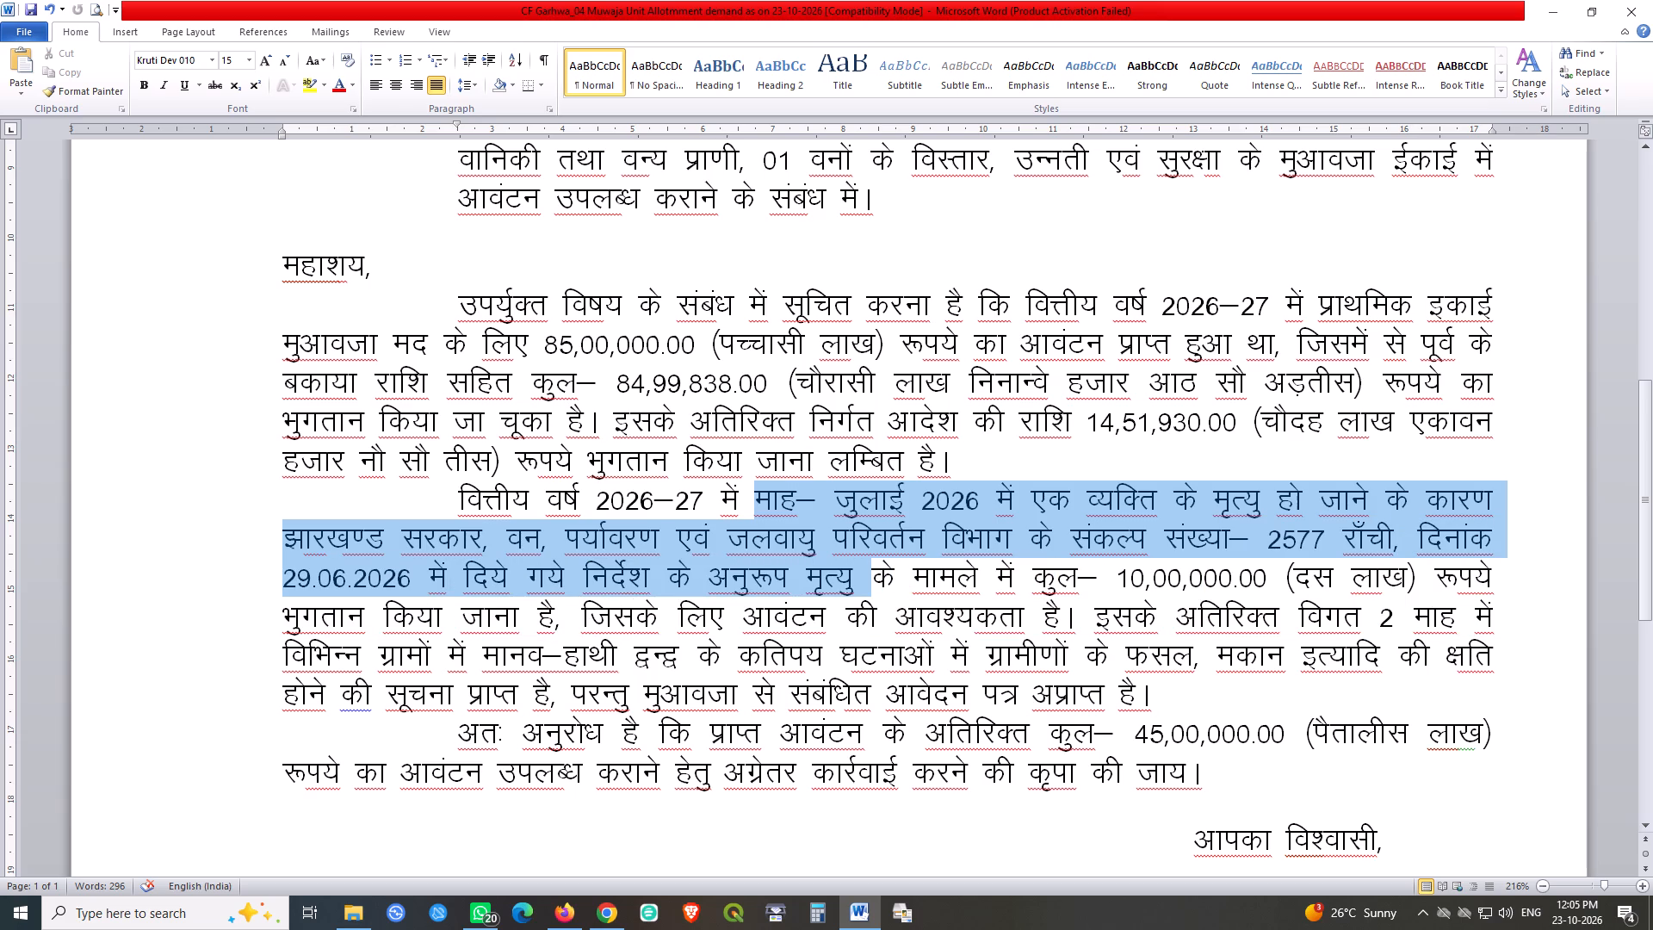
left_click_drag(879, 572, 991, 625)
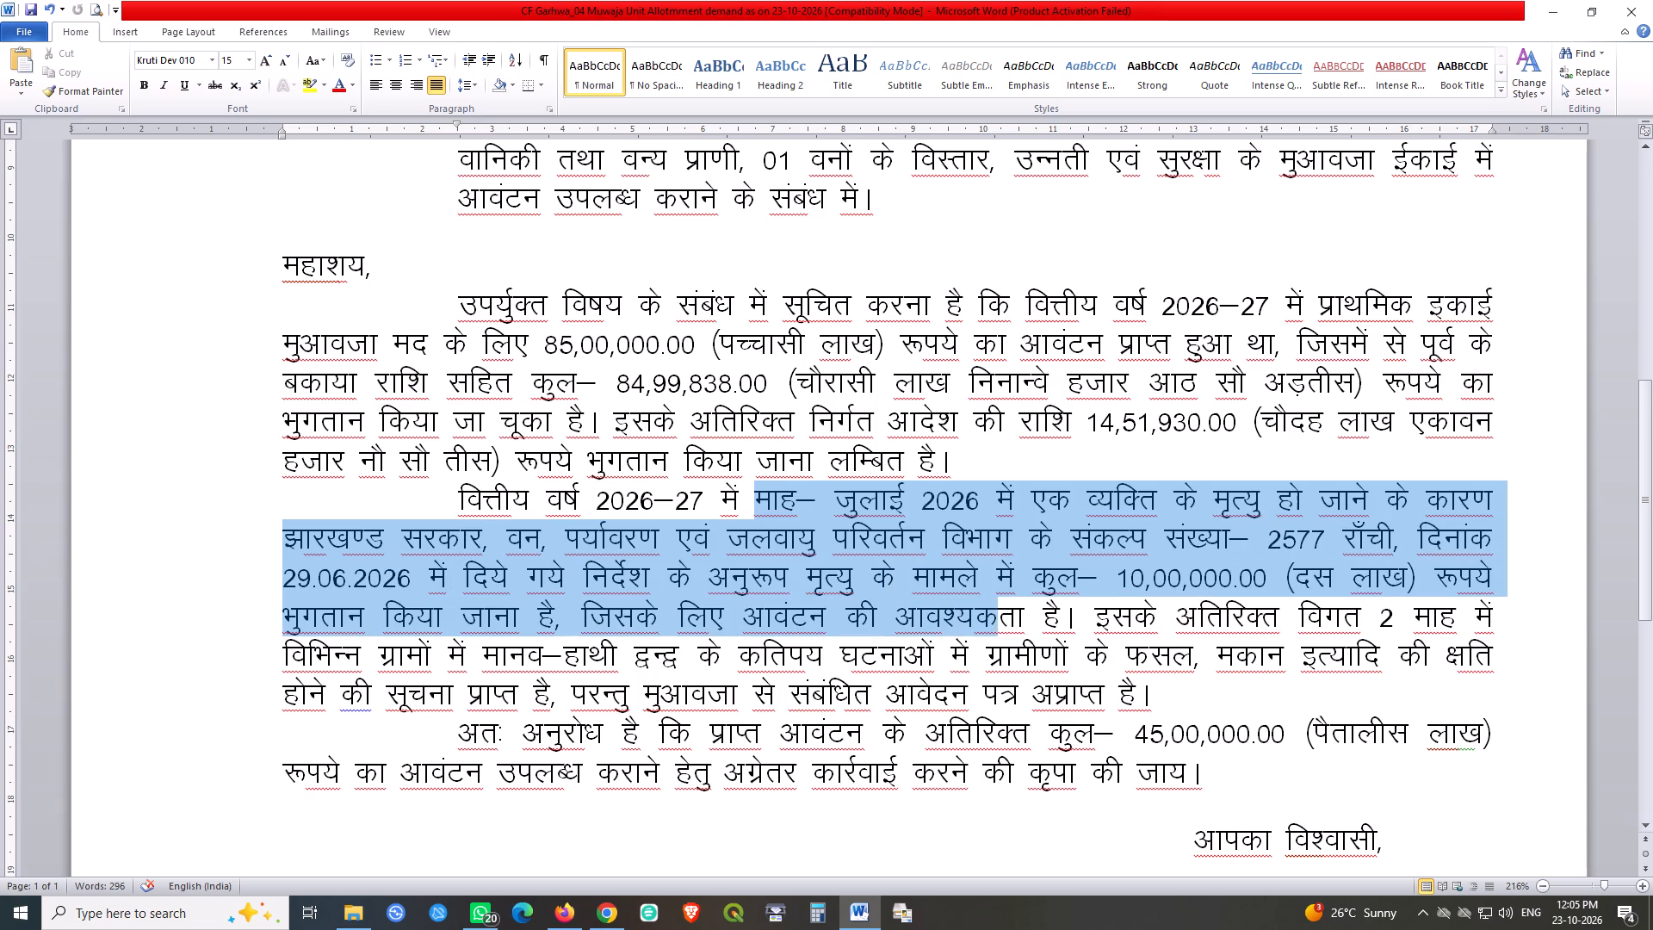
left_click_drag(991, 625, 1061, 630)
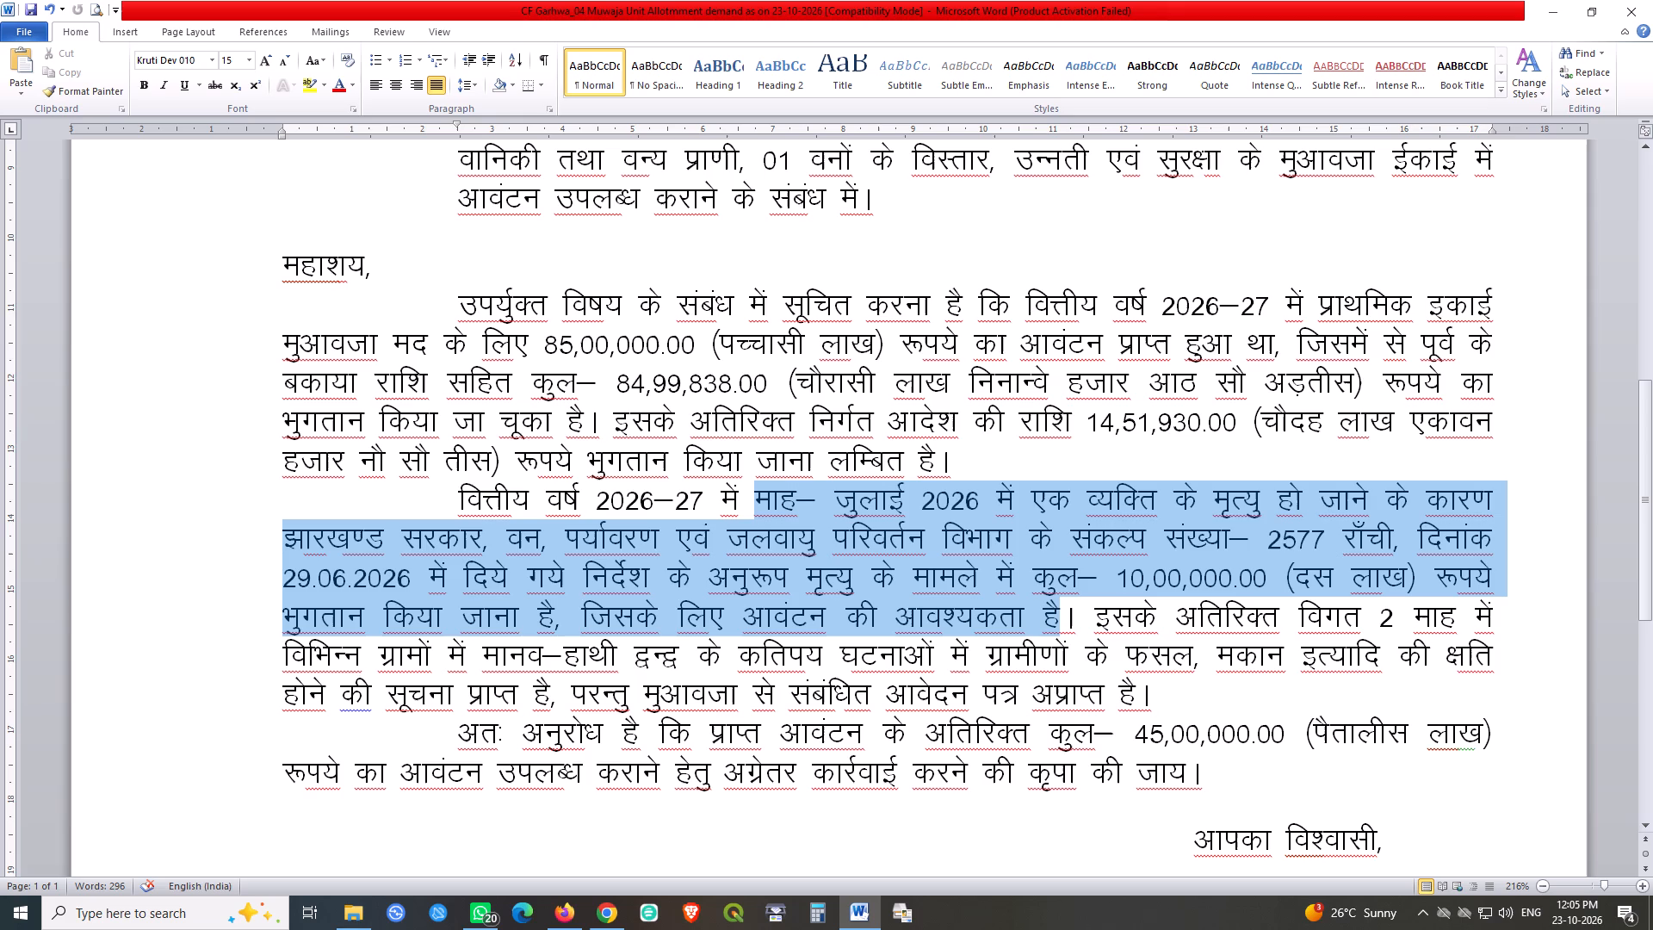
left_click_drag(1061, 630, 1076, 629)
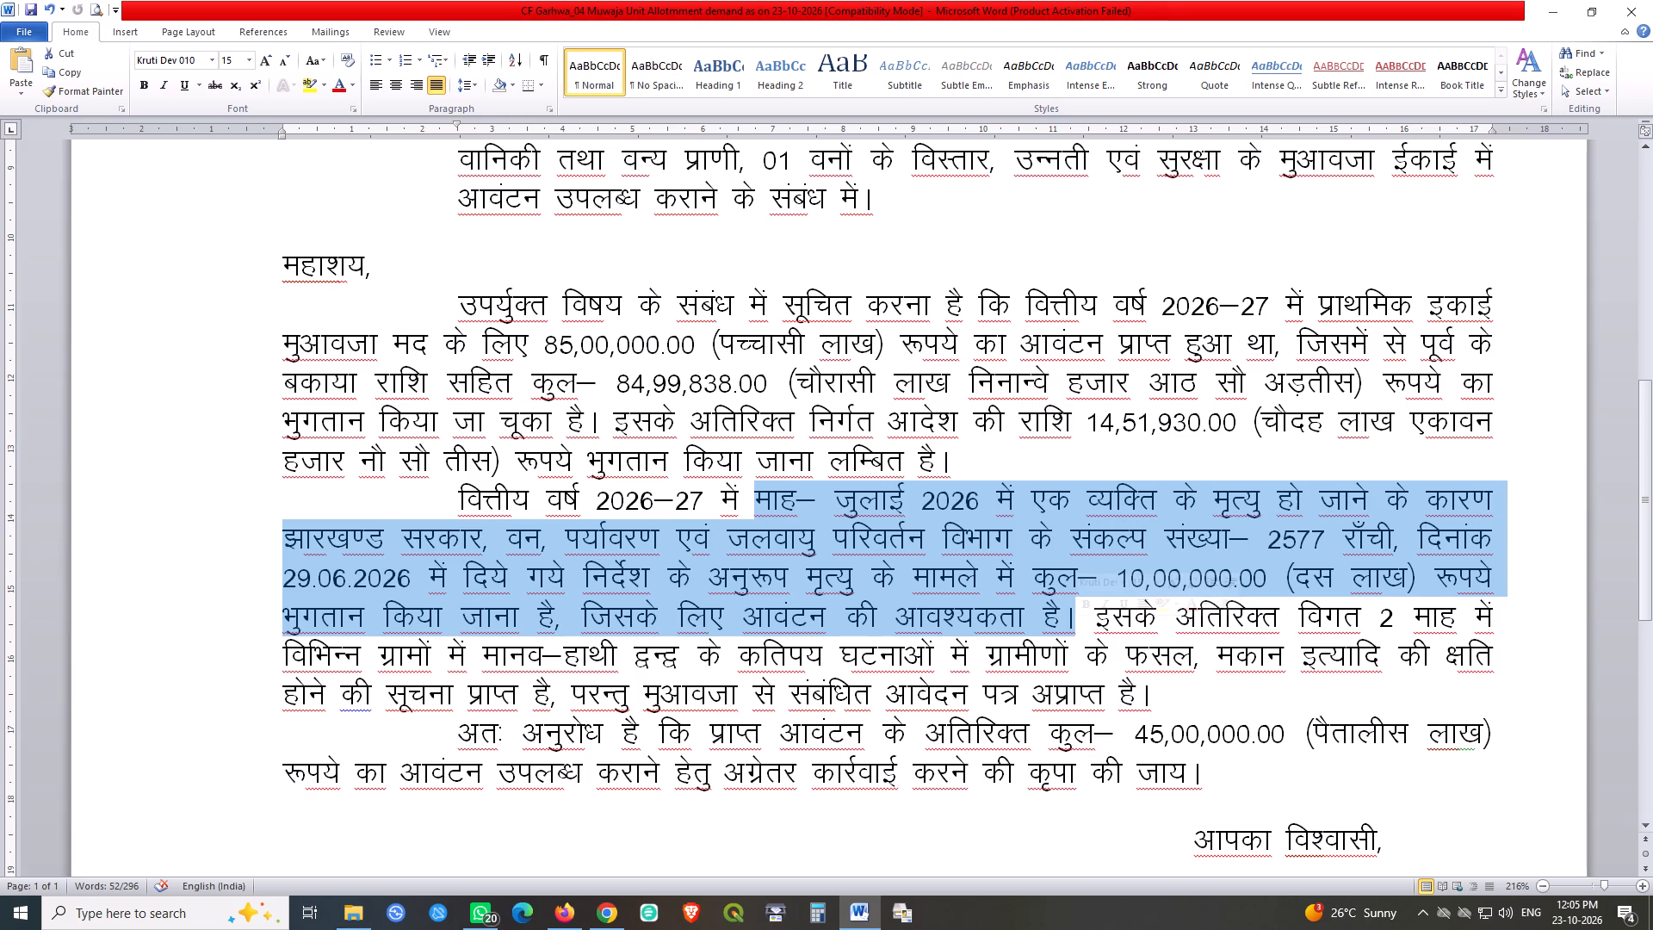
key("Delete")
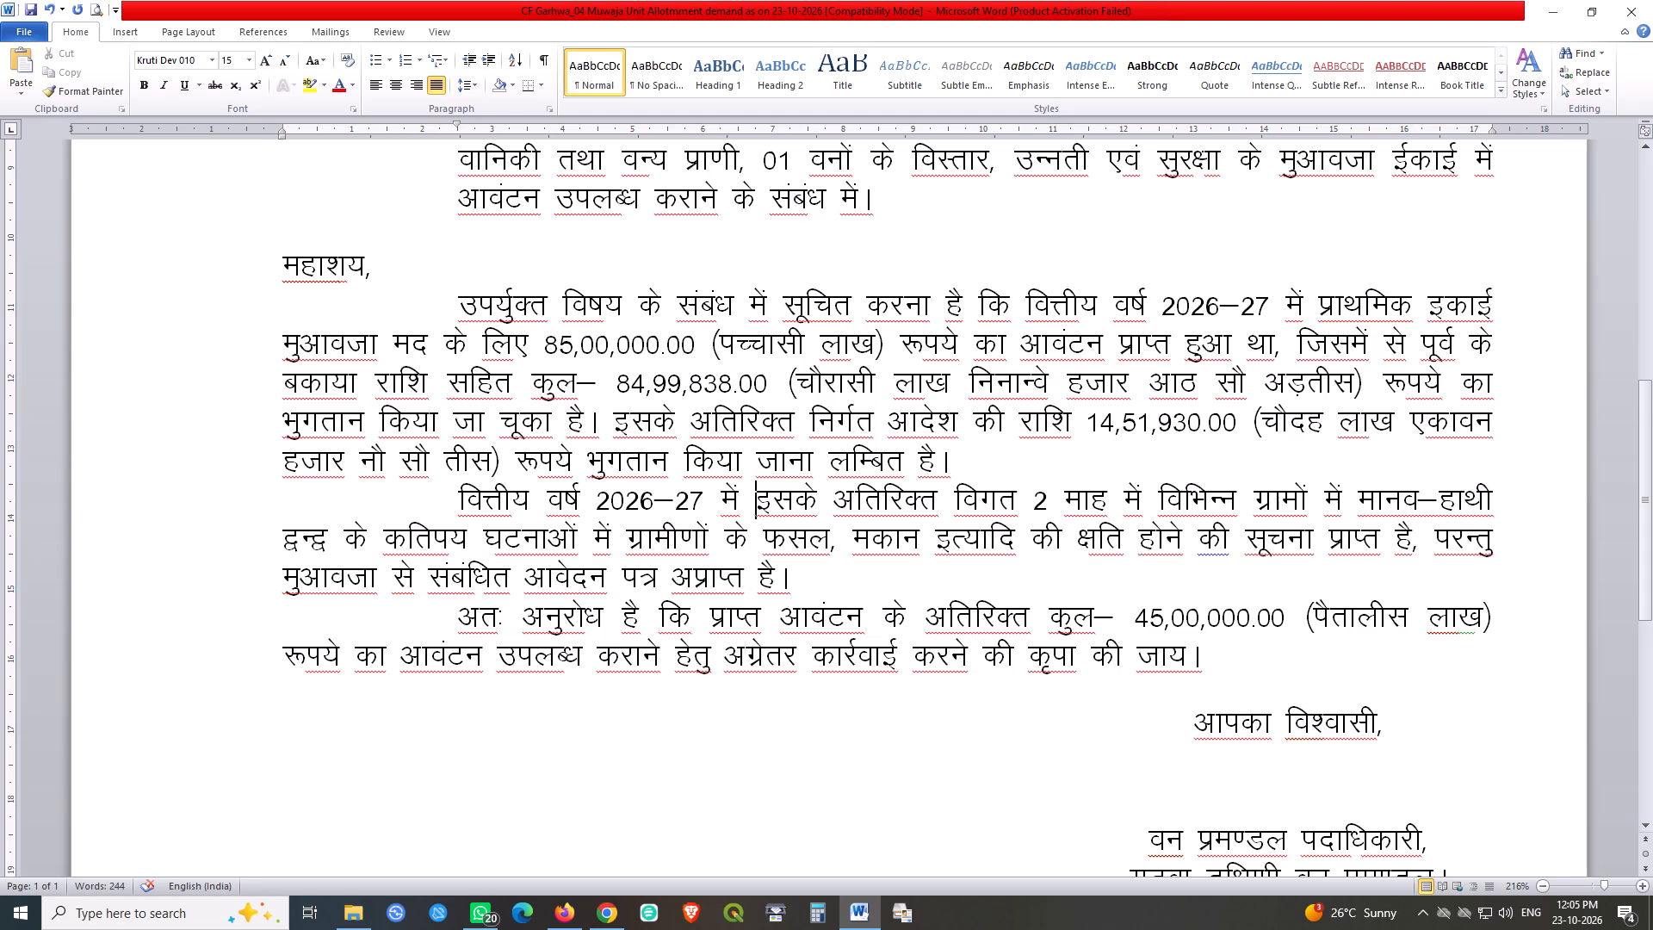
Remove the words इसके अतिरिक्त विगत 2 माह में before विभिन्न ग्रामों in the second body paragraph.
left_click_drag(952, 493, 963, 493)
left_click_drag(963, 493, 1103, 512)
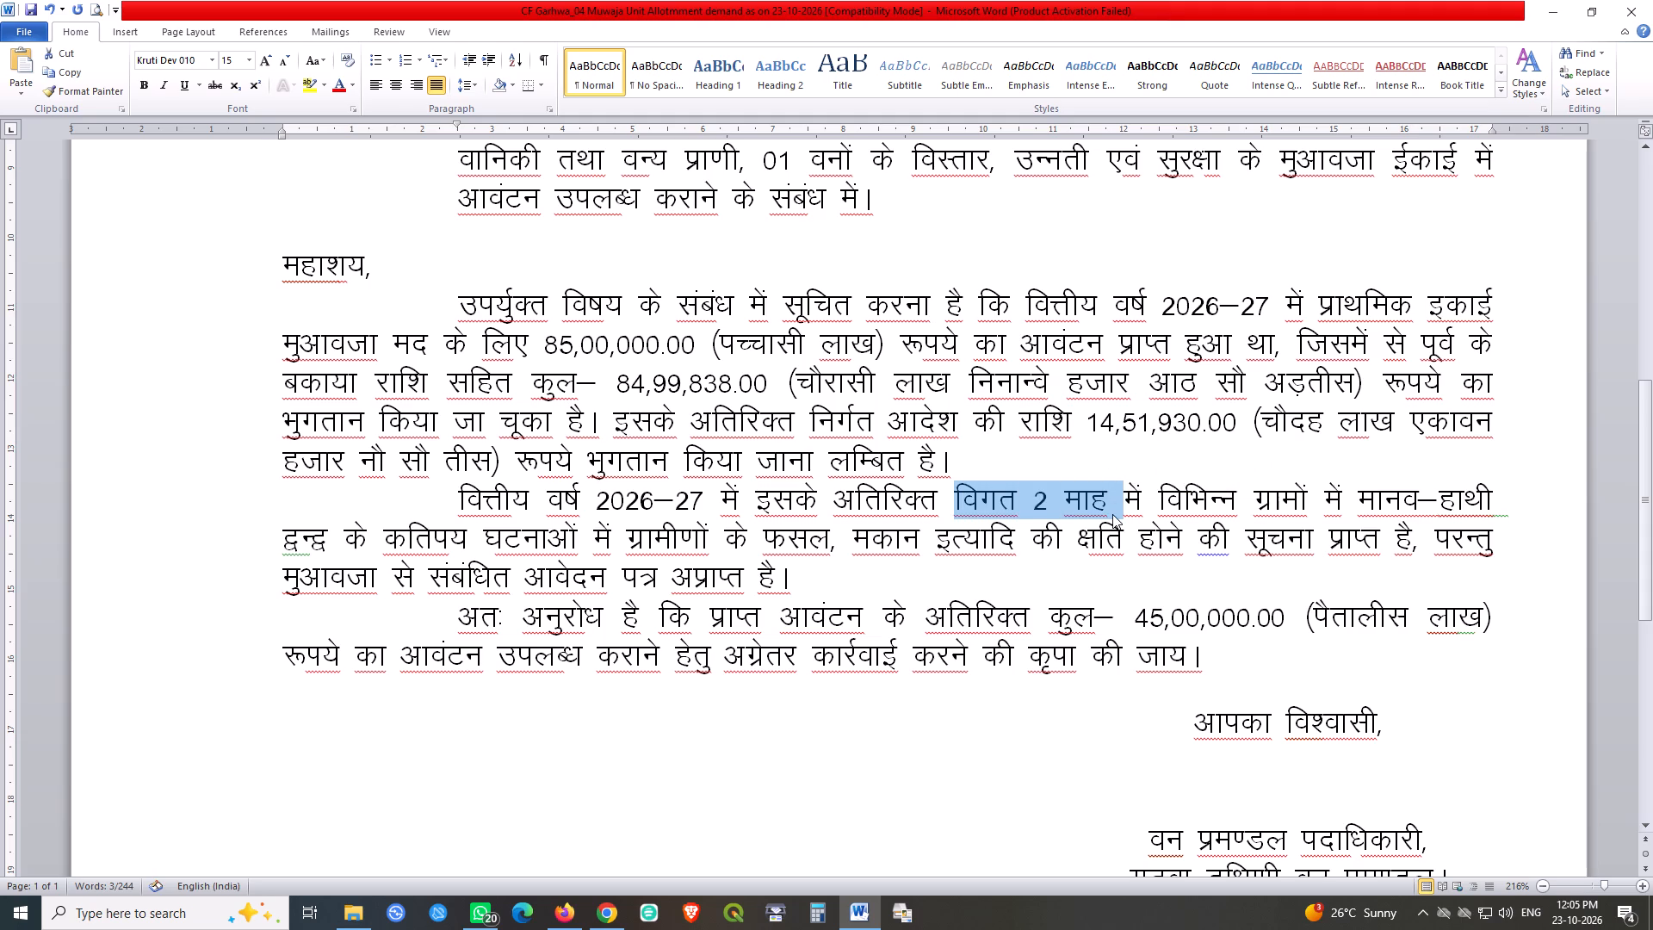
key("Delete")
left_click(981, 501)
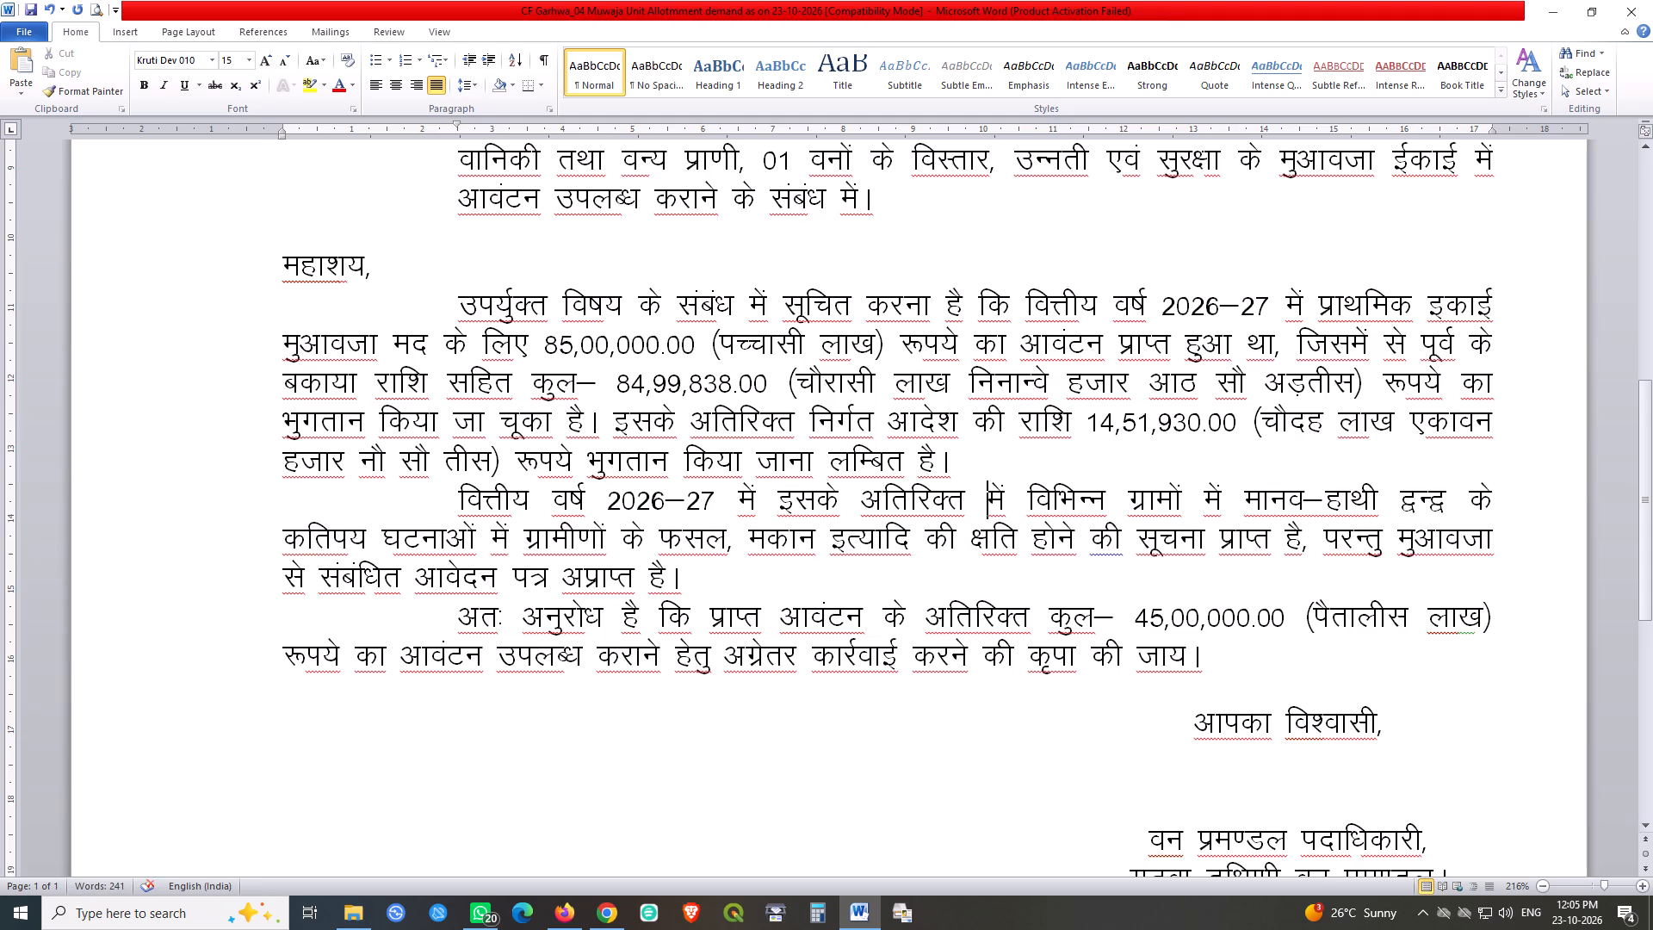
left_click(975, 497)
left_click_drag(973, 500, 802, 500)
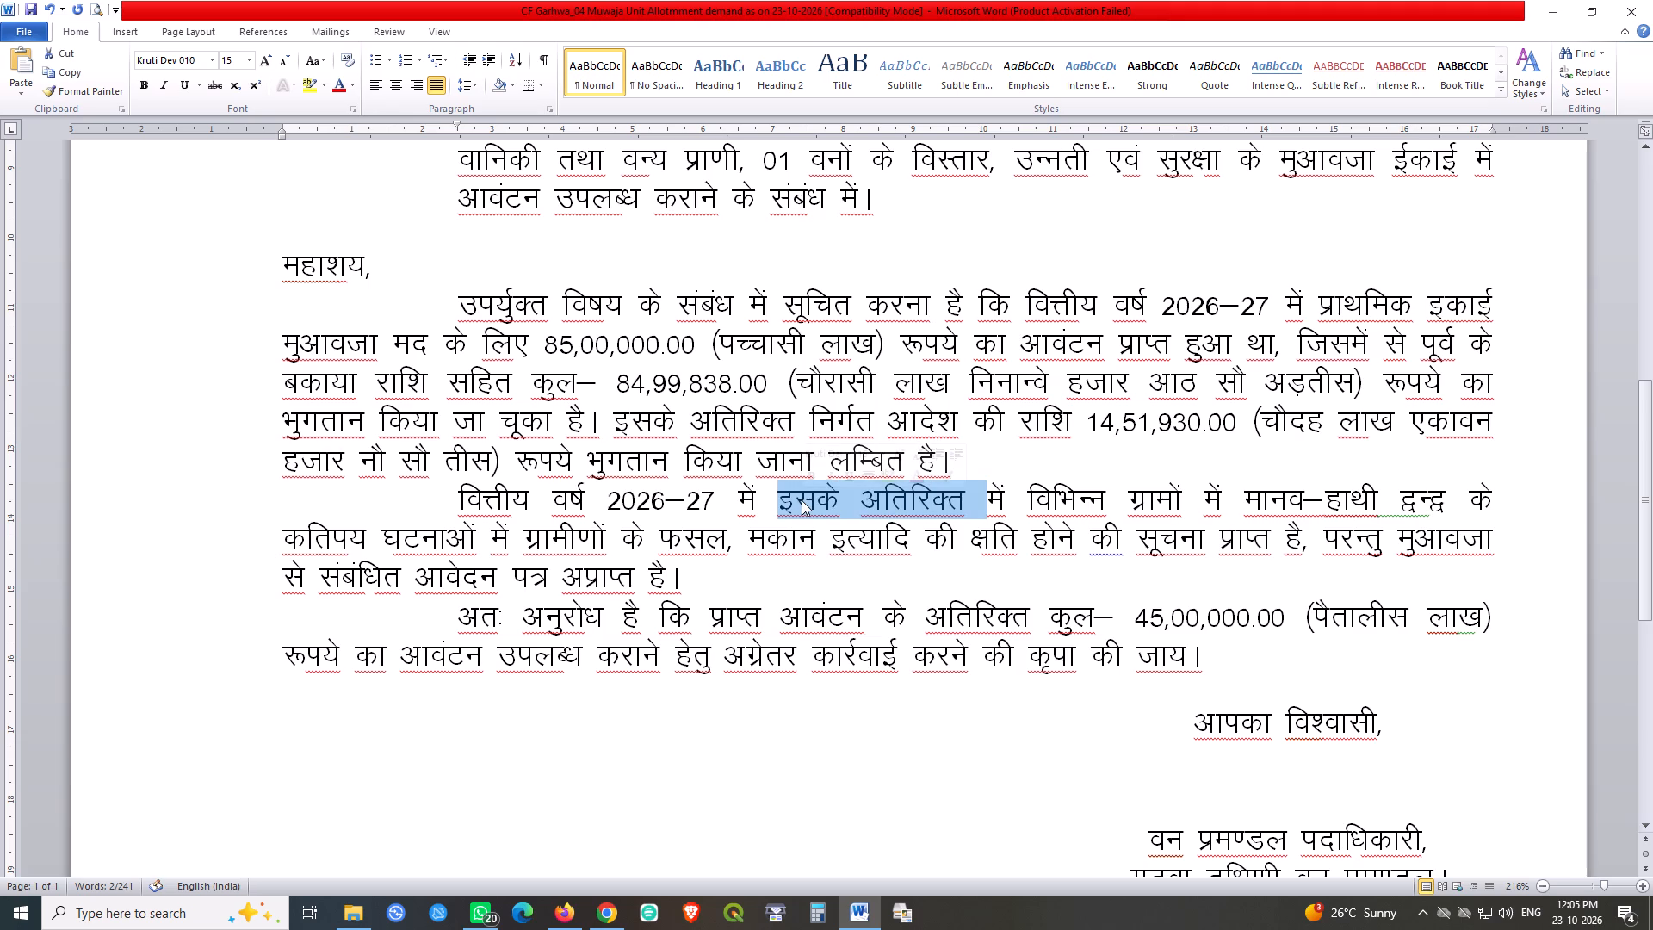
key("Delete")
key("Delete")
key("Delete")
key("Delete")
key("Delete")
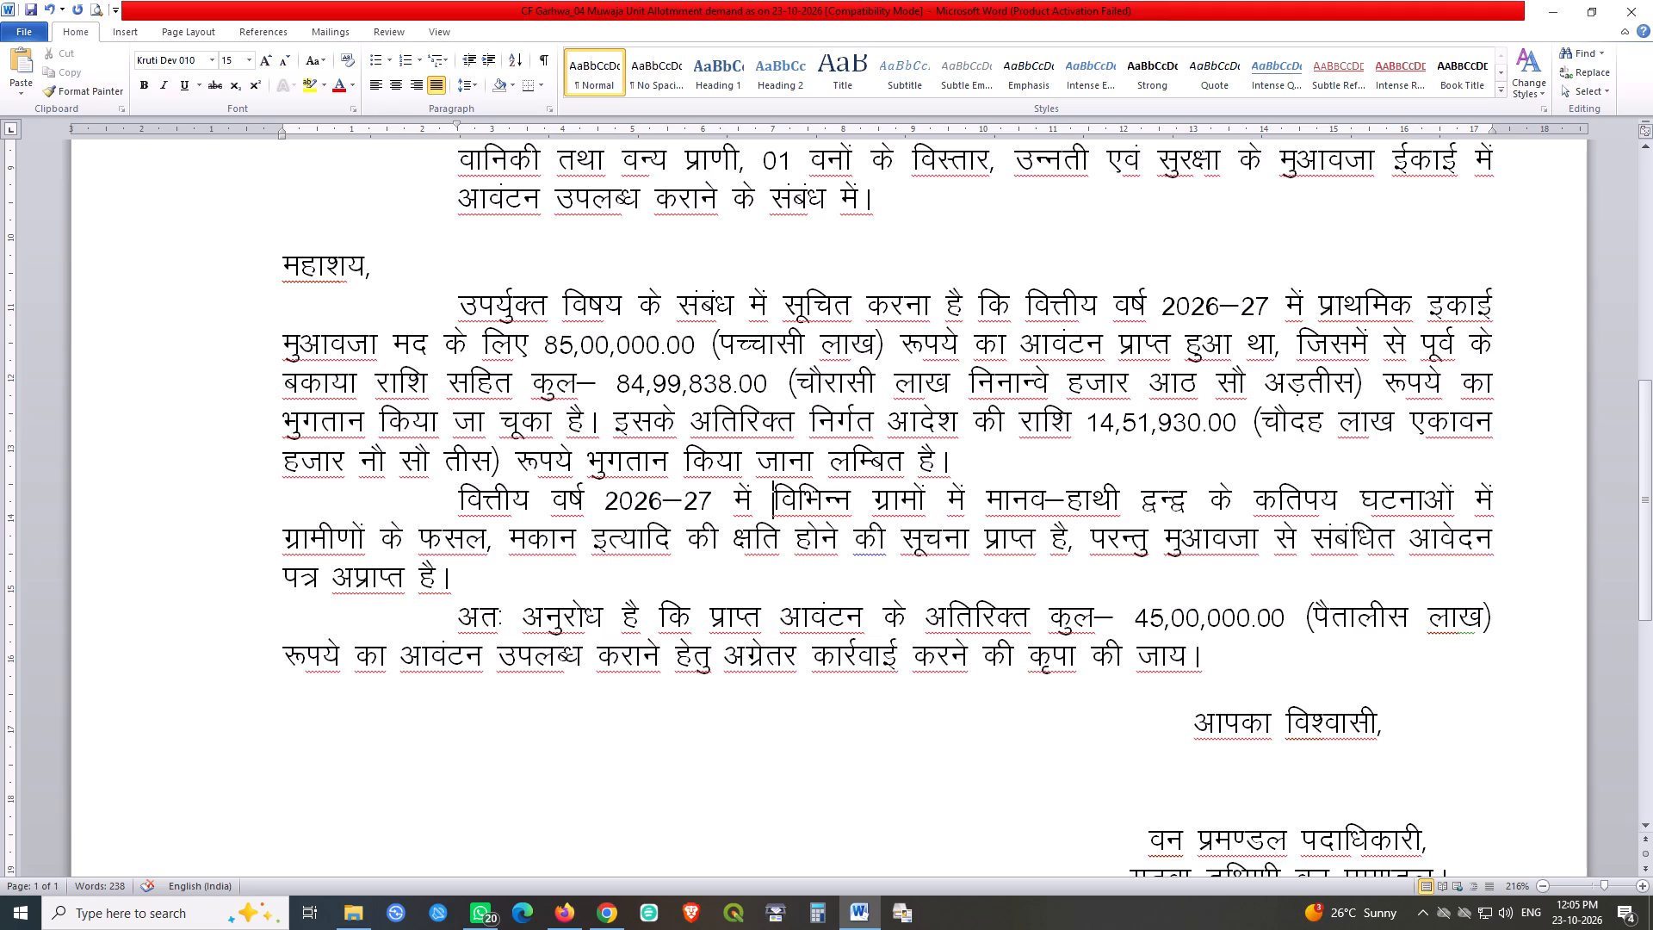
Replace में with से after कतिपय घटनाओं in the second body paragraph.
left_click(1453, 503)
left_click(1468, 499)
left_click_drag(1472, 501, 1508, 499)
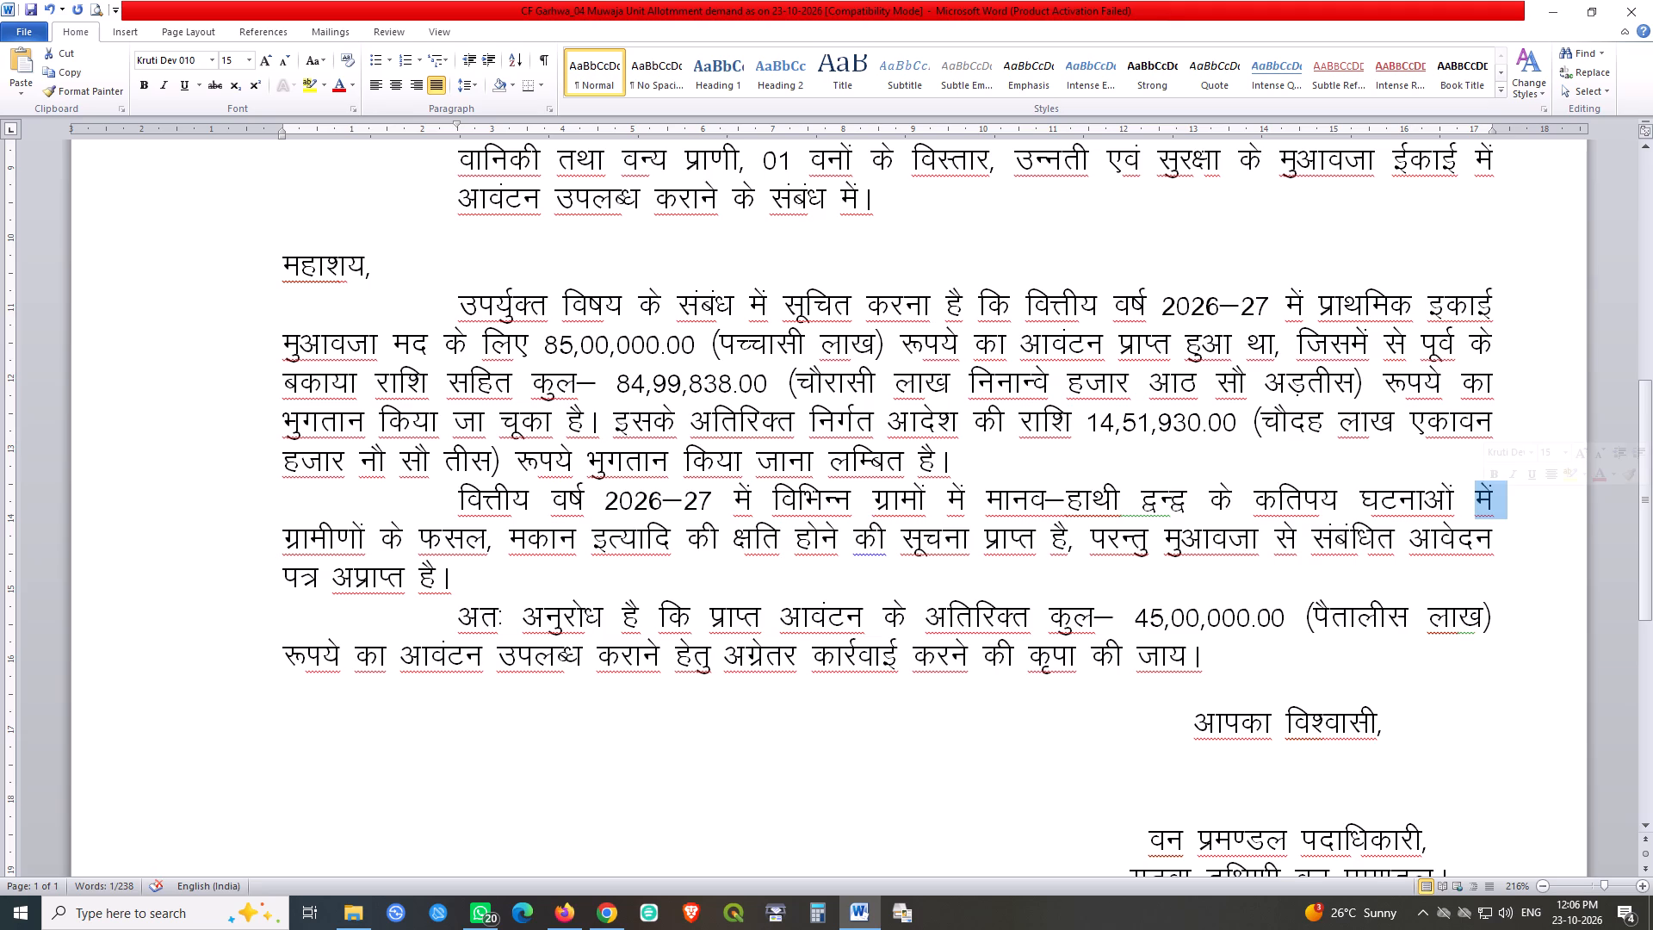
type("ls")
key("space")
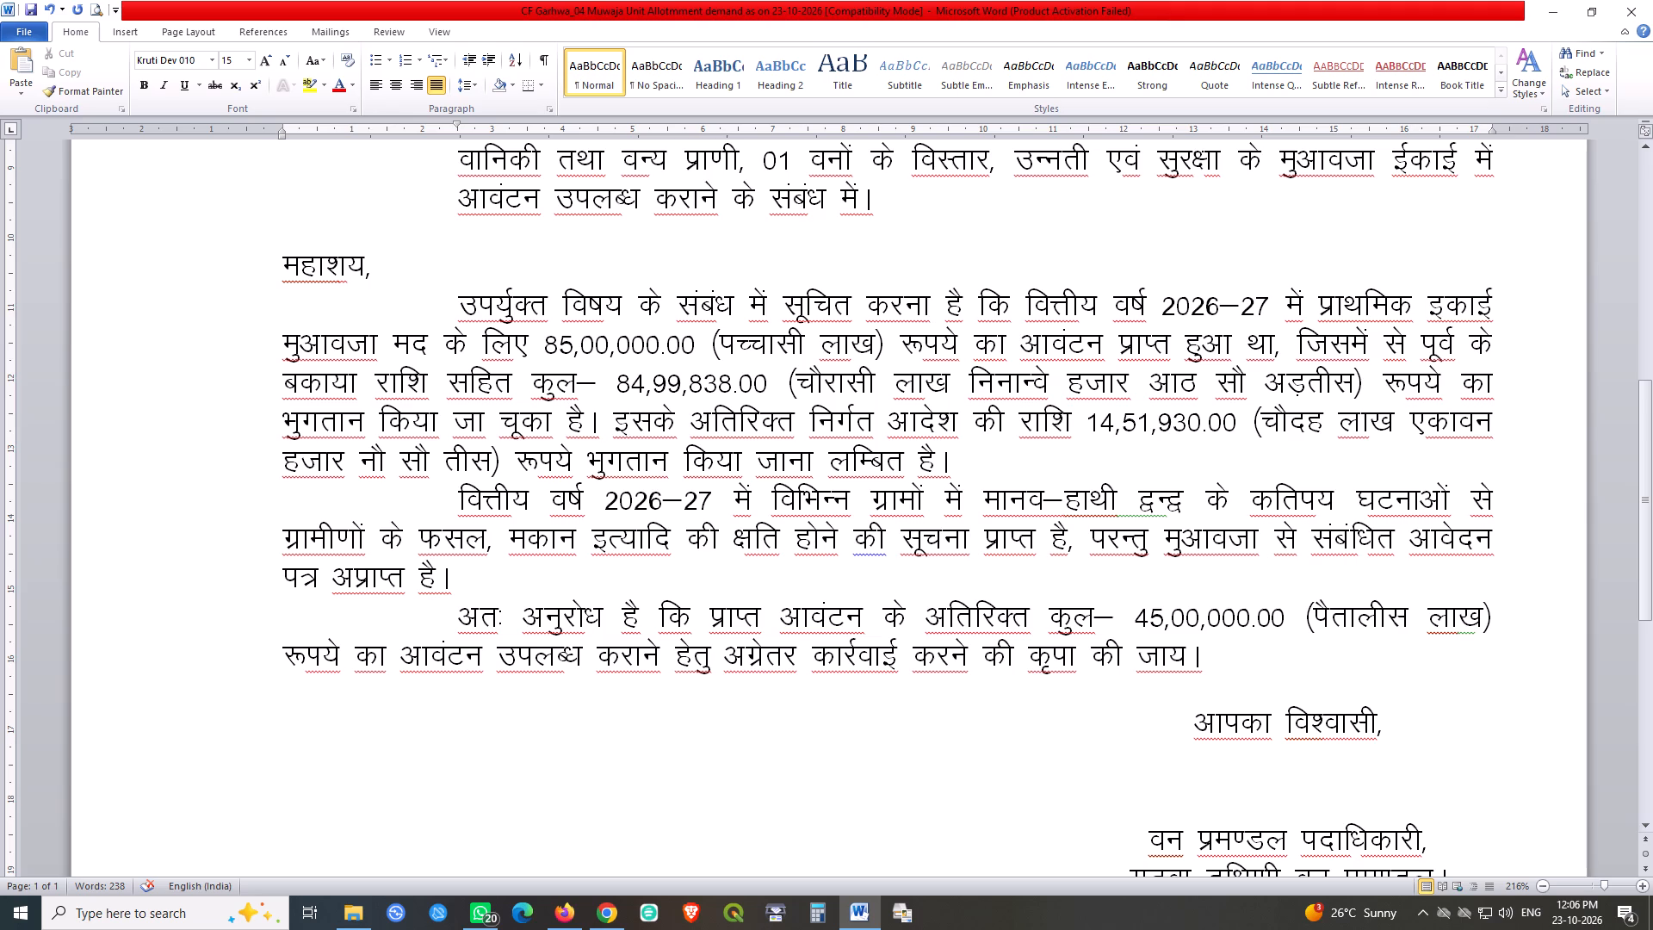
Change the requested amount in the अतः अनुरोध paragraph to 40,00,000.00 and its bracketed words to चालीस लाख.
left_click_drag(1130, 617, 1188, 623)
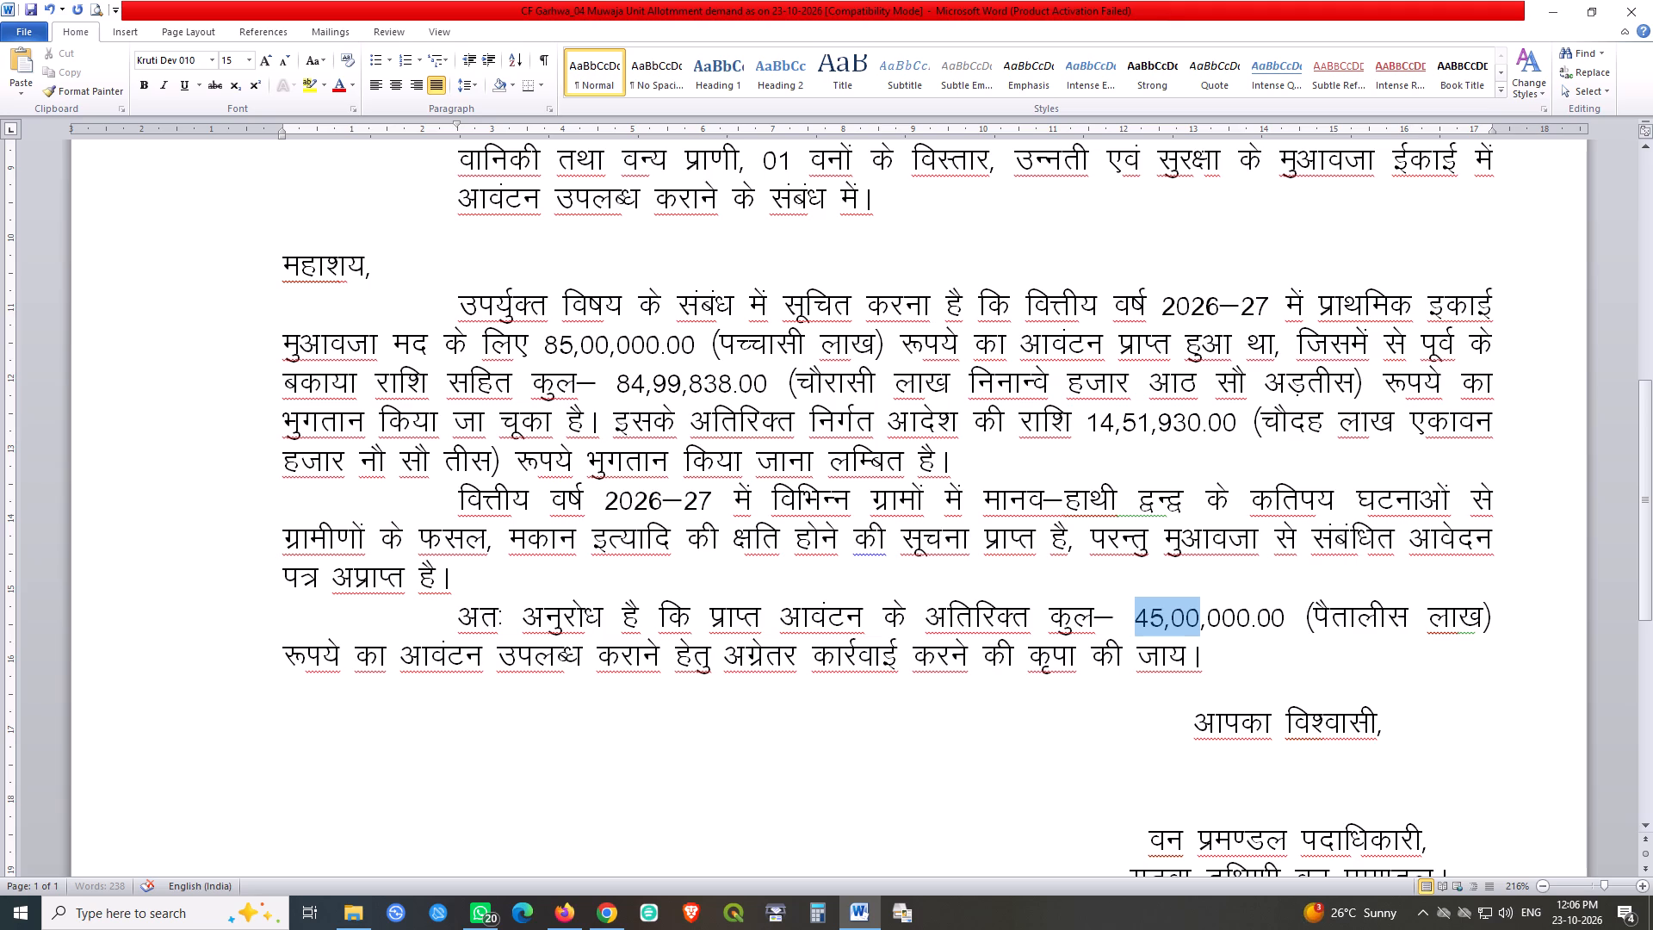
left_click_drag(1188, 623, 1167, 624)
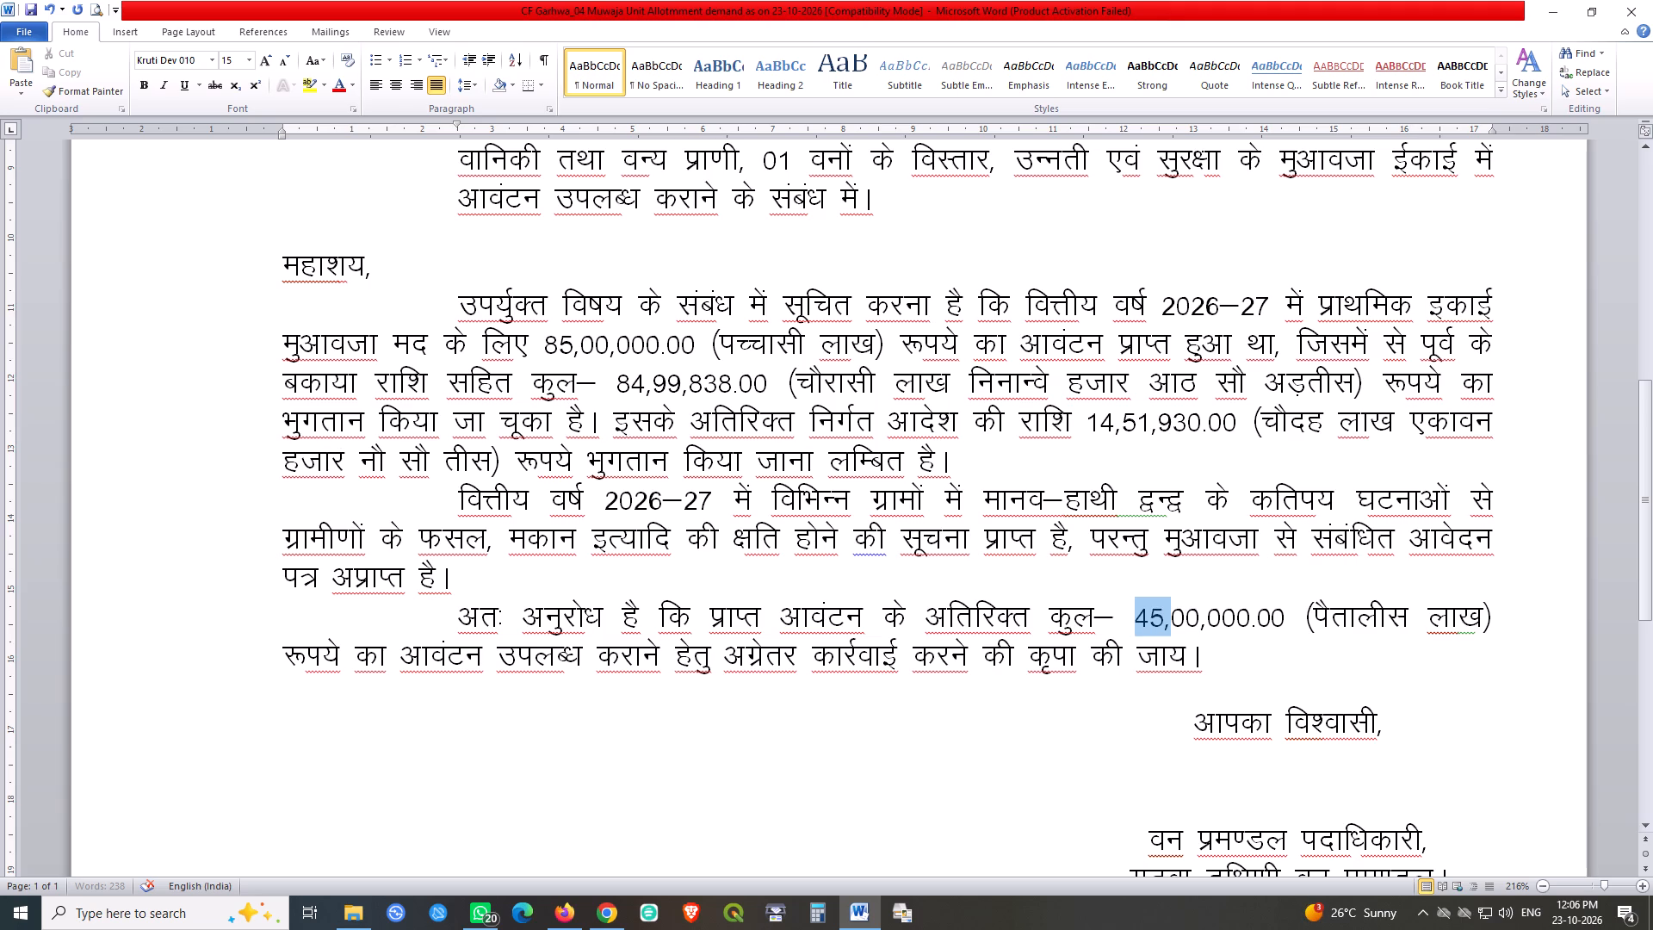
left_click_drag(1167, 624, 1159, 625)
type("40")
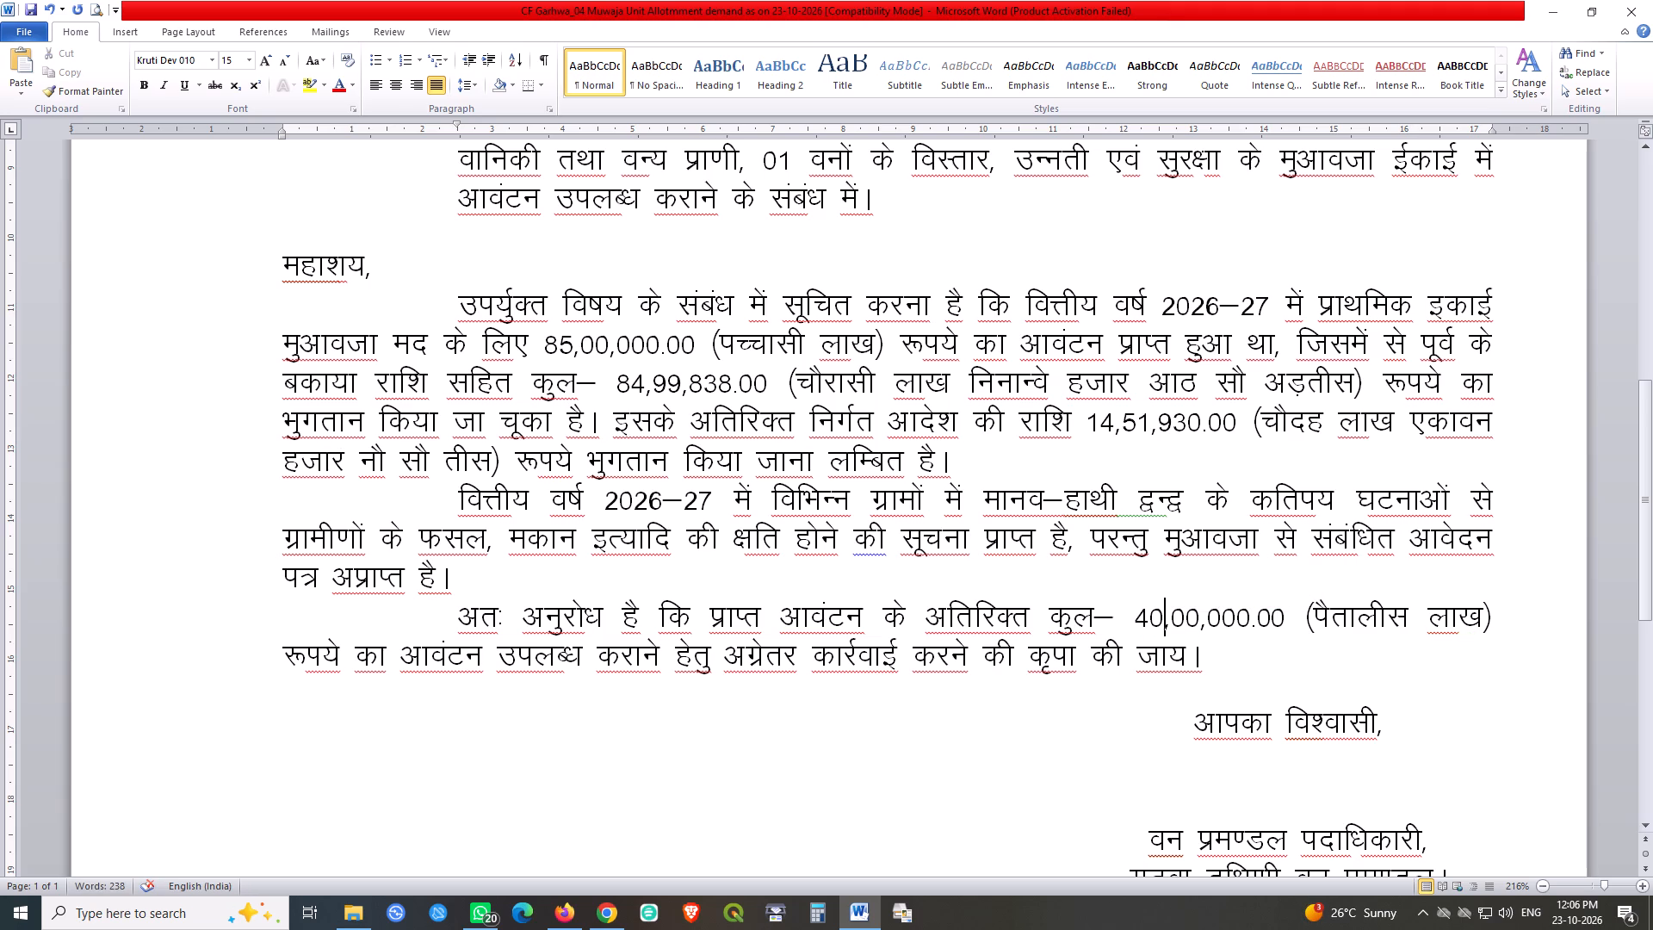
left_click_drag(1354, 618, 1331, 618)
left_click_drag(1331, 618, 1317, 615)
type("pk")
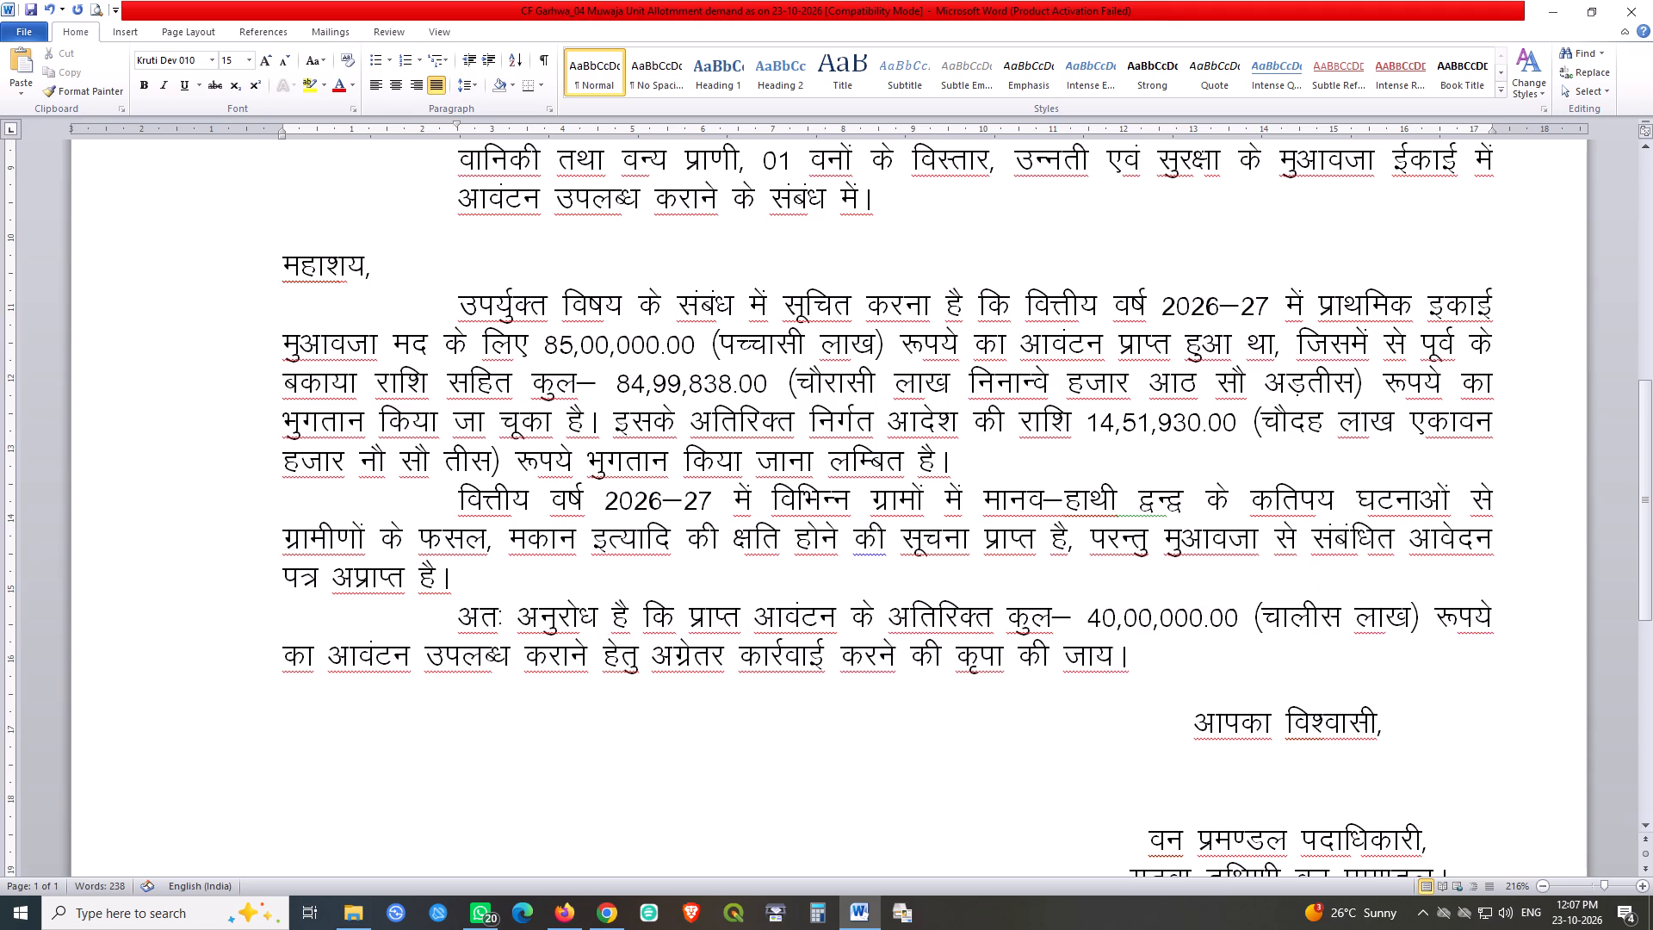
Save the letter.
key("ctrl+s")
key("ctrl+s")
key("ctrl+s")
key("ctrl+s")
Change the amount in the प्रतिलिपि paragraph to 40,00,000.00 and its bracketed words to चालीस लाख.
scroll(659, 702, "down", 3)
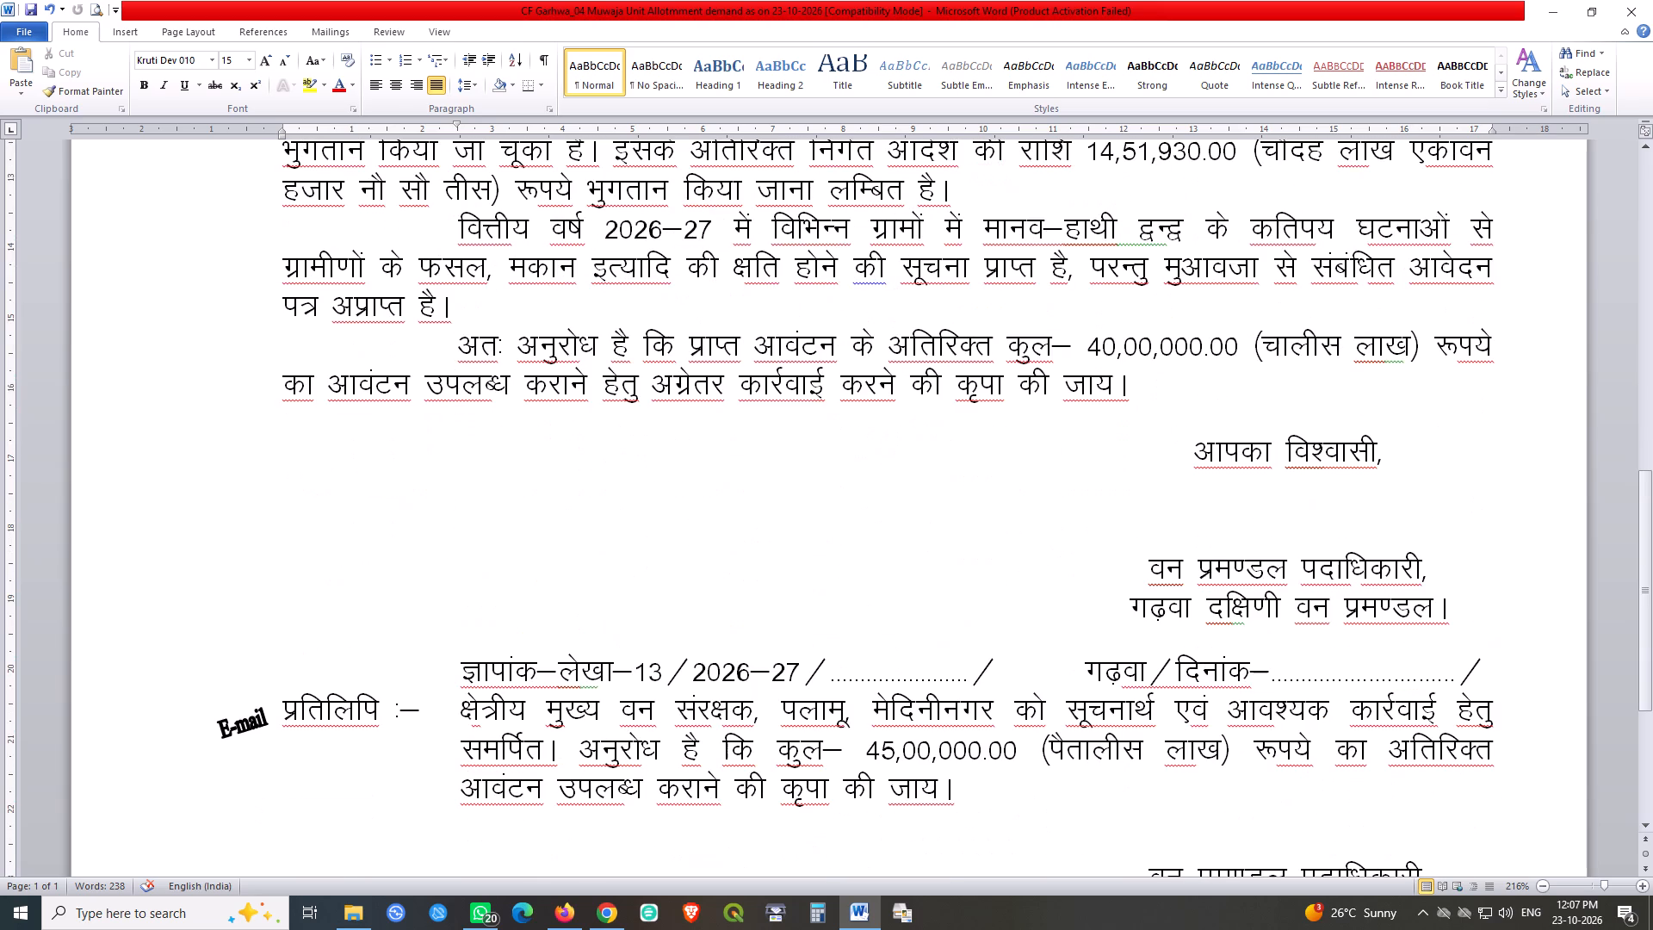
left_click(883, 753)
key("Delete")
key("4")
key("BackSpace")
key("0")
left_click_drag(1047, 752, 1068, 748)
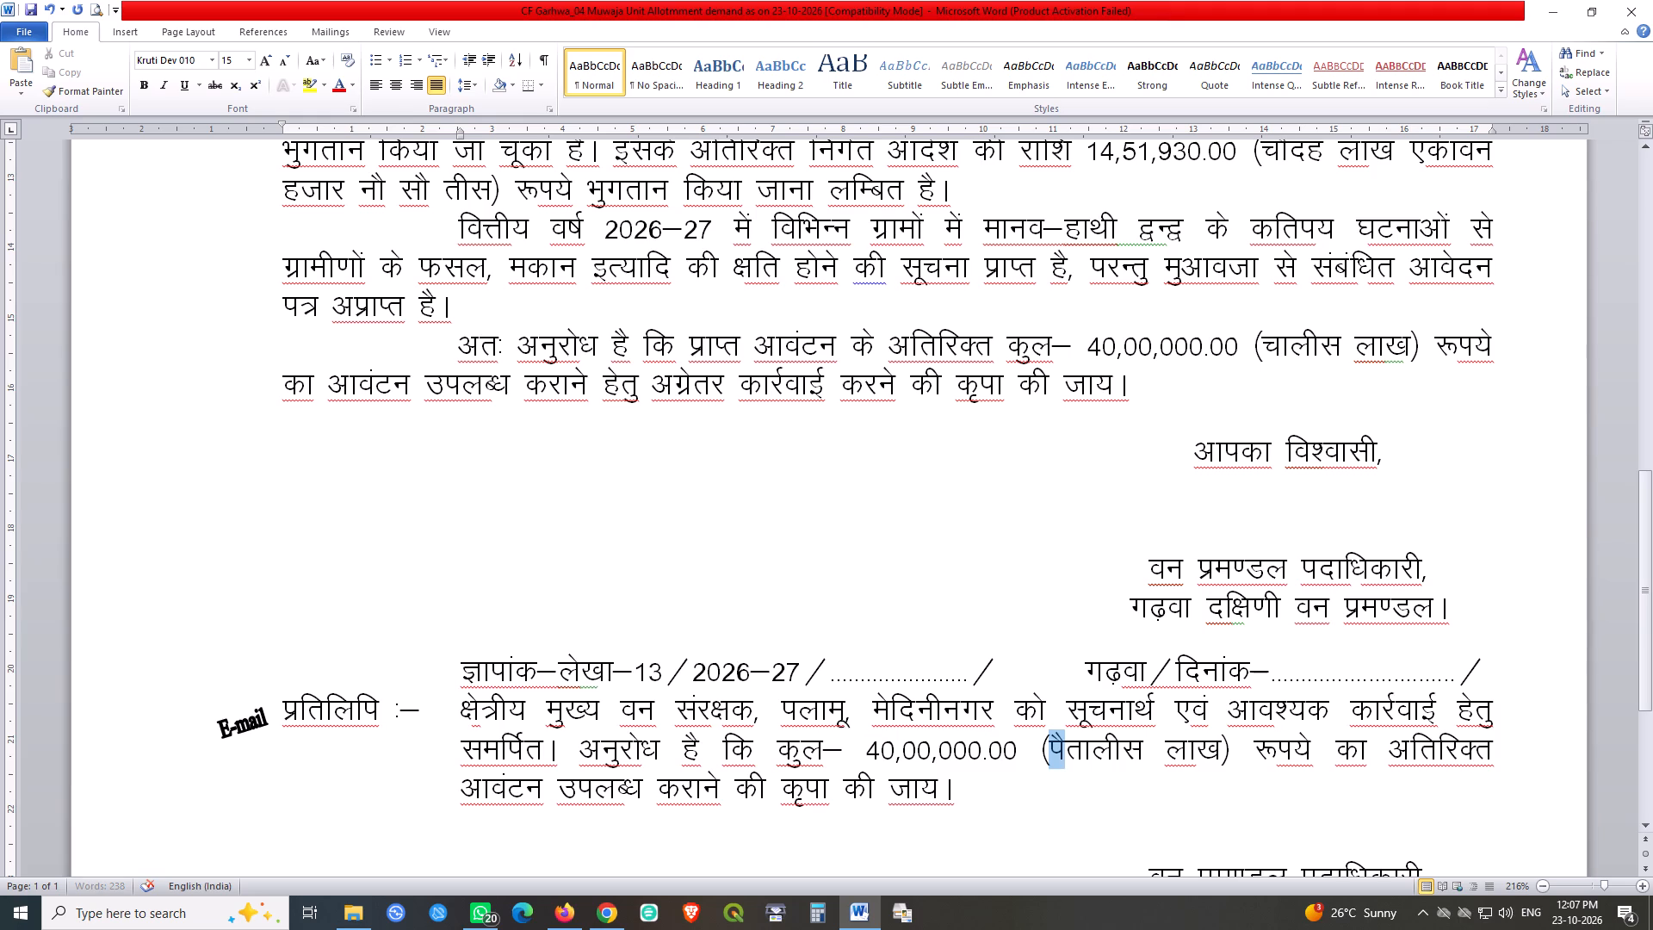
left_click_drag(1068, 748, 1090, 753)
type("pk")
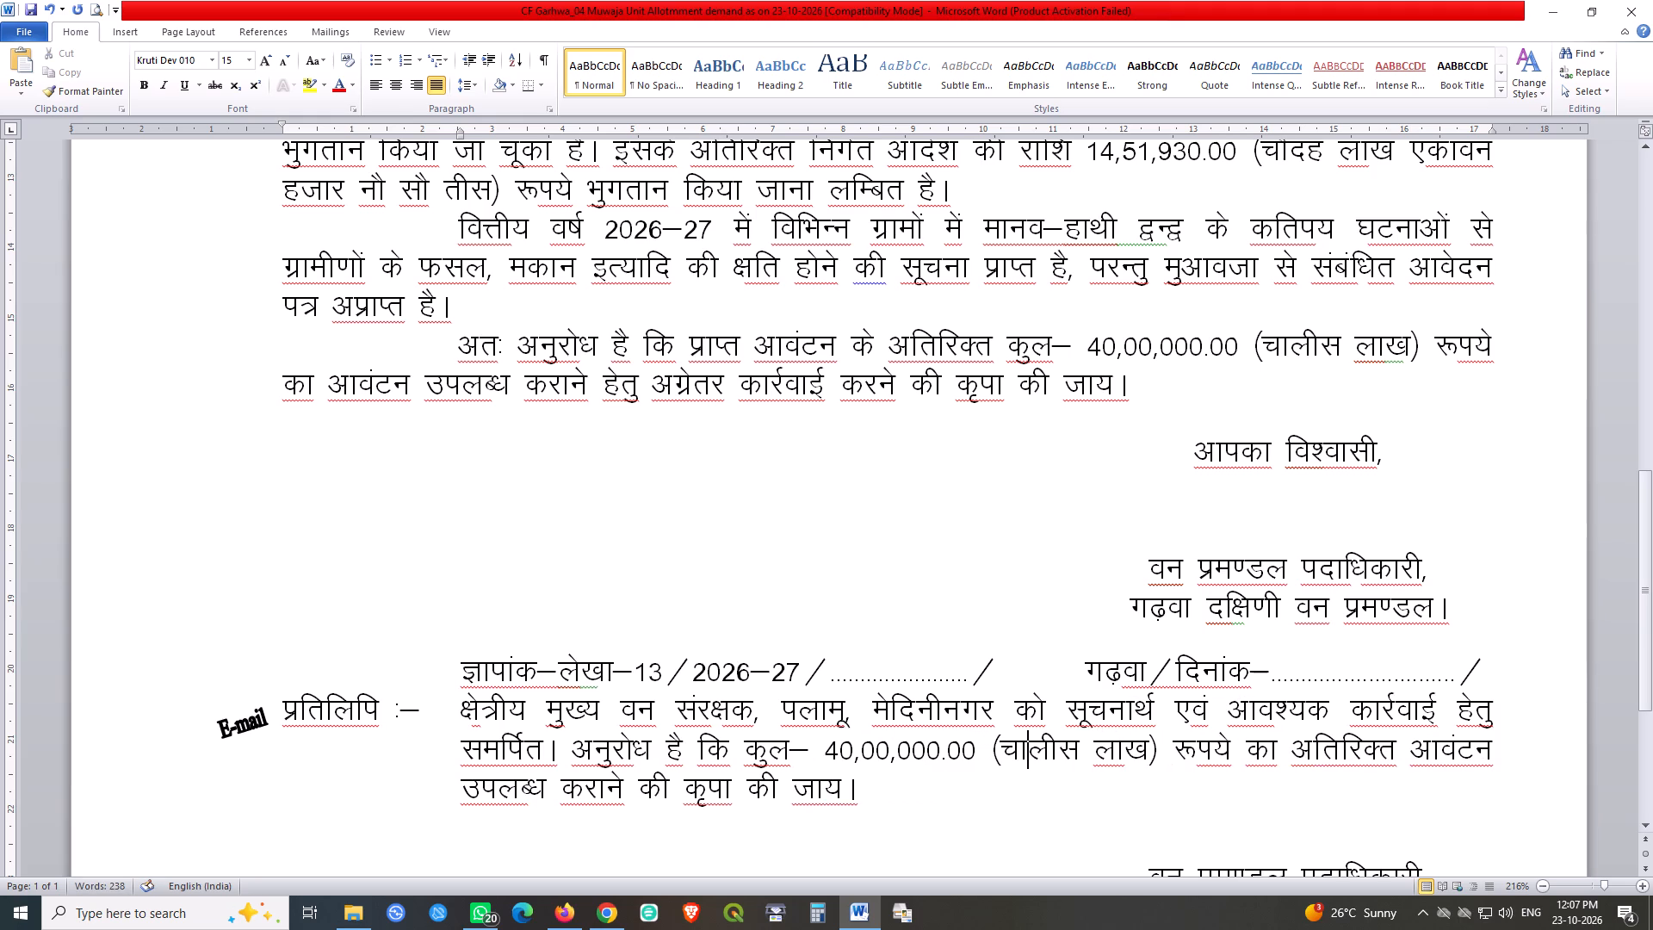
Save the letter and review it from the addressee block through the प्रतिलिपि paragraph.
key("ctrl+s")
scroll(632, 630, "down", 5)
scroll(632, 630, "up", 4)
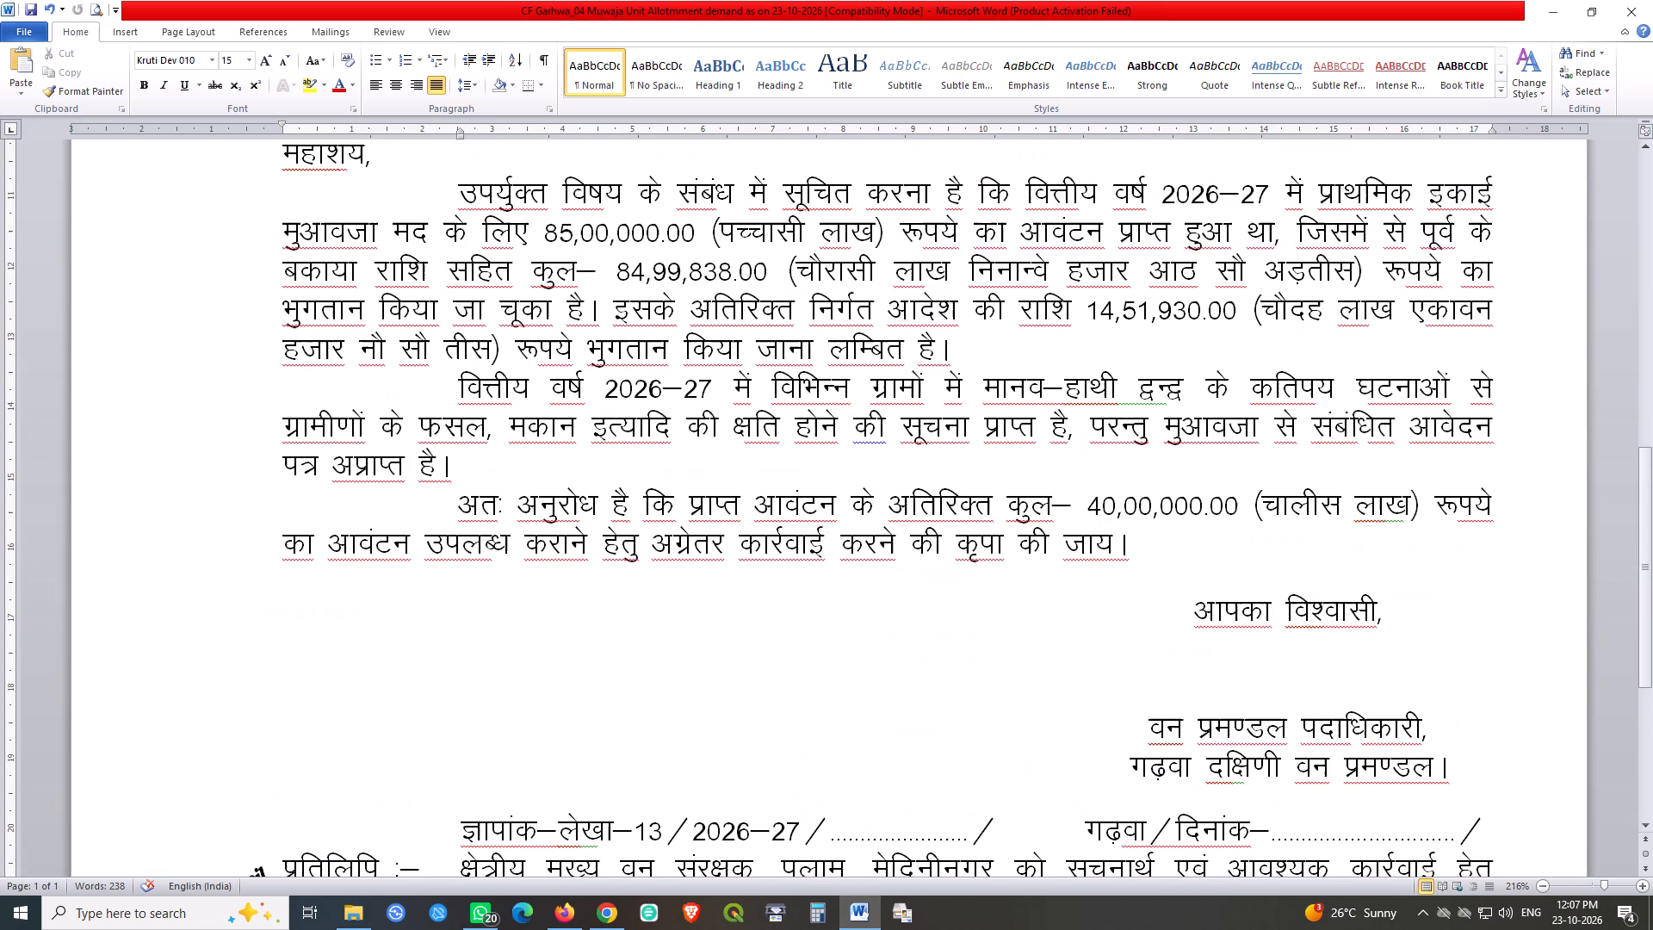
scroll(632, 630, "up", 1)
key("ctrl+s")
key("ctrl+s")
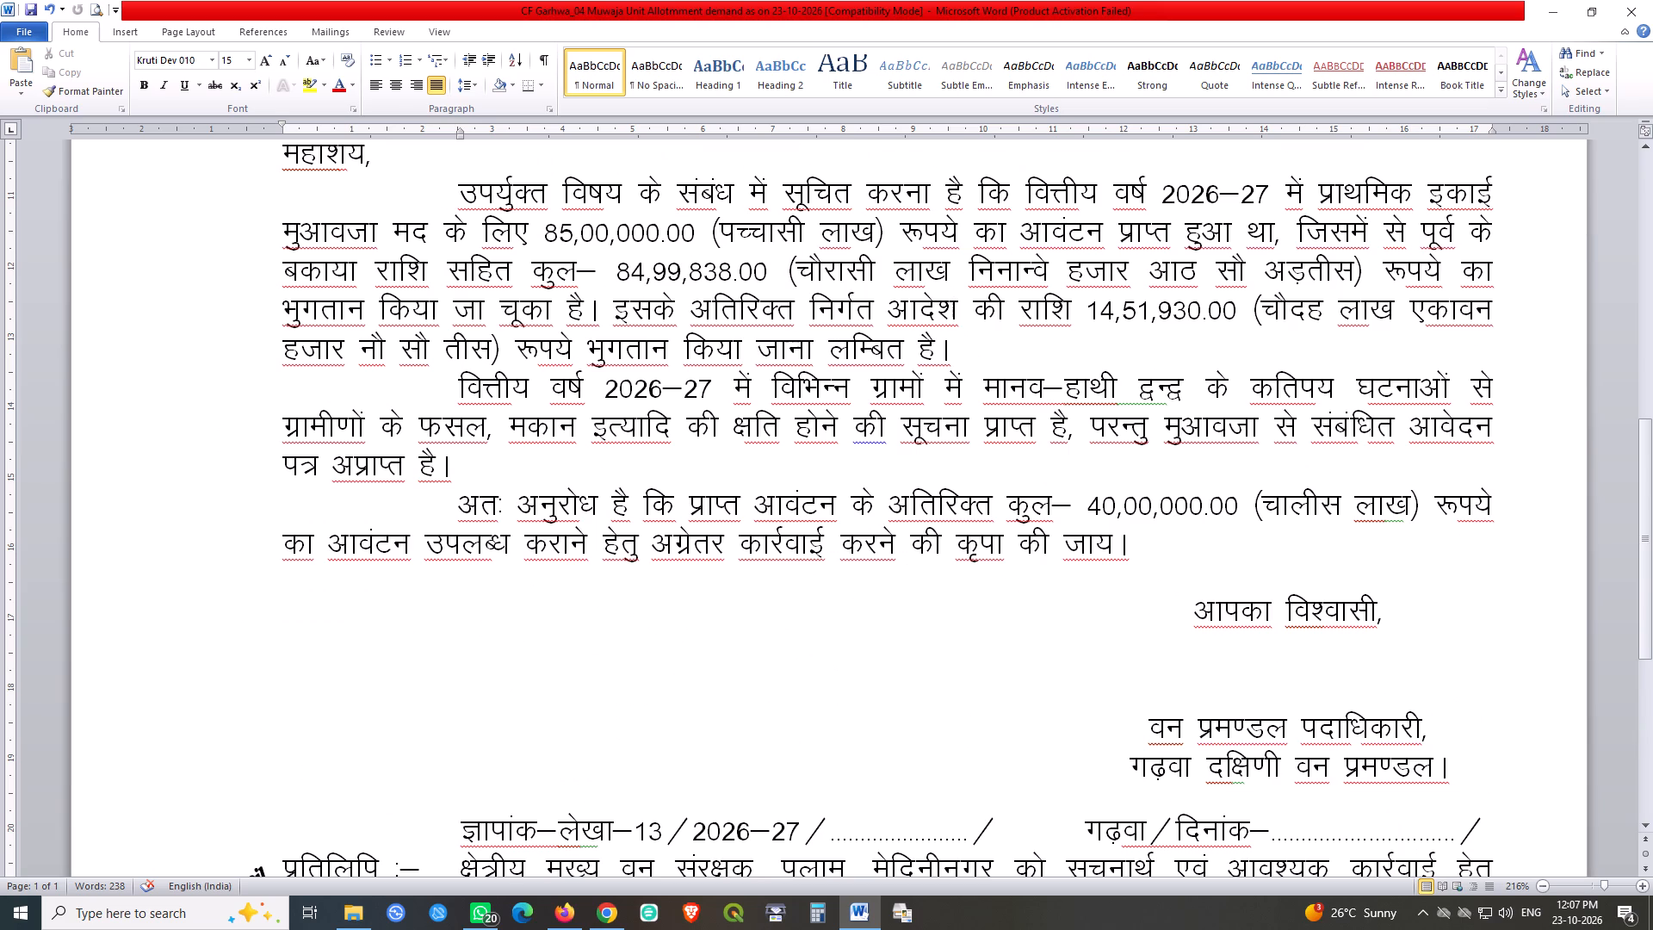
scroll(633, 630, "down", 2)
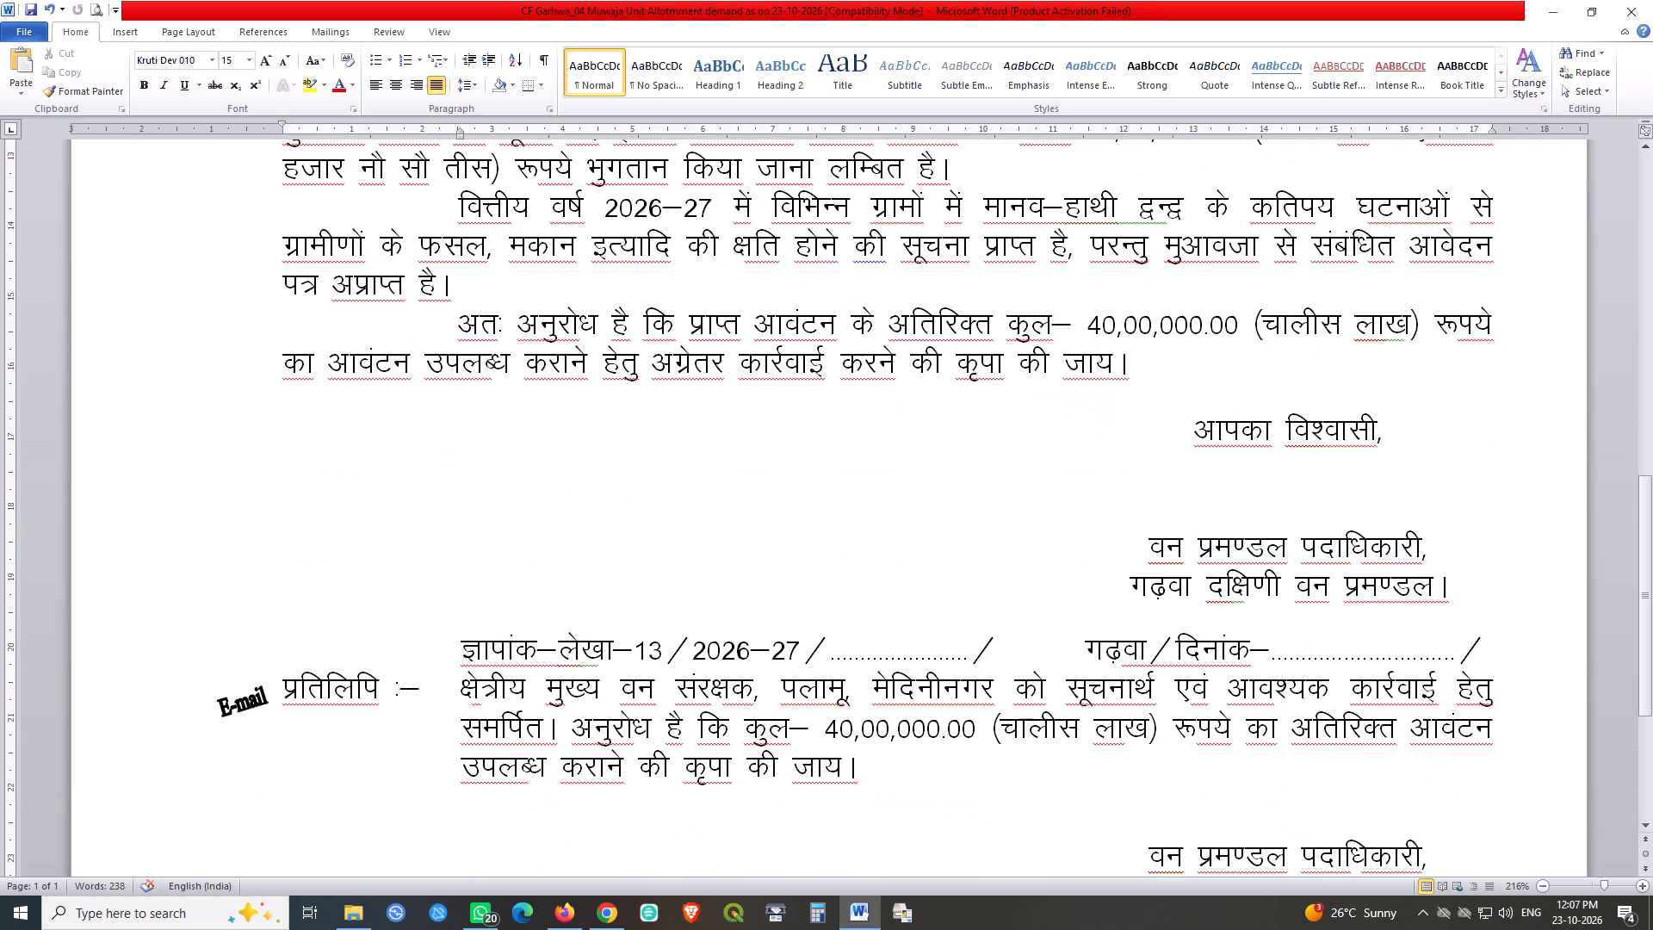
scroll(633, 630, "up", 6)
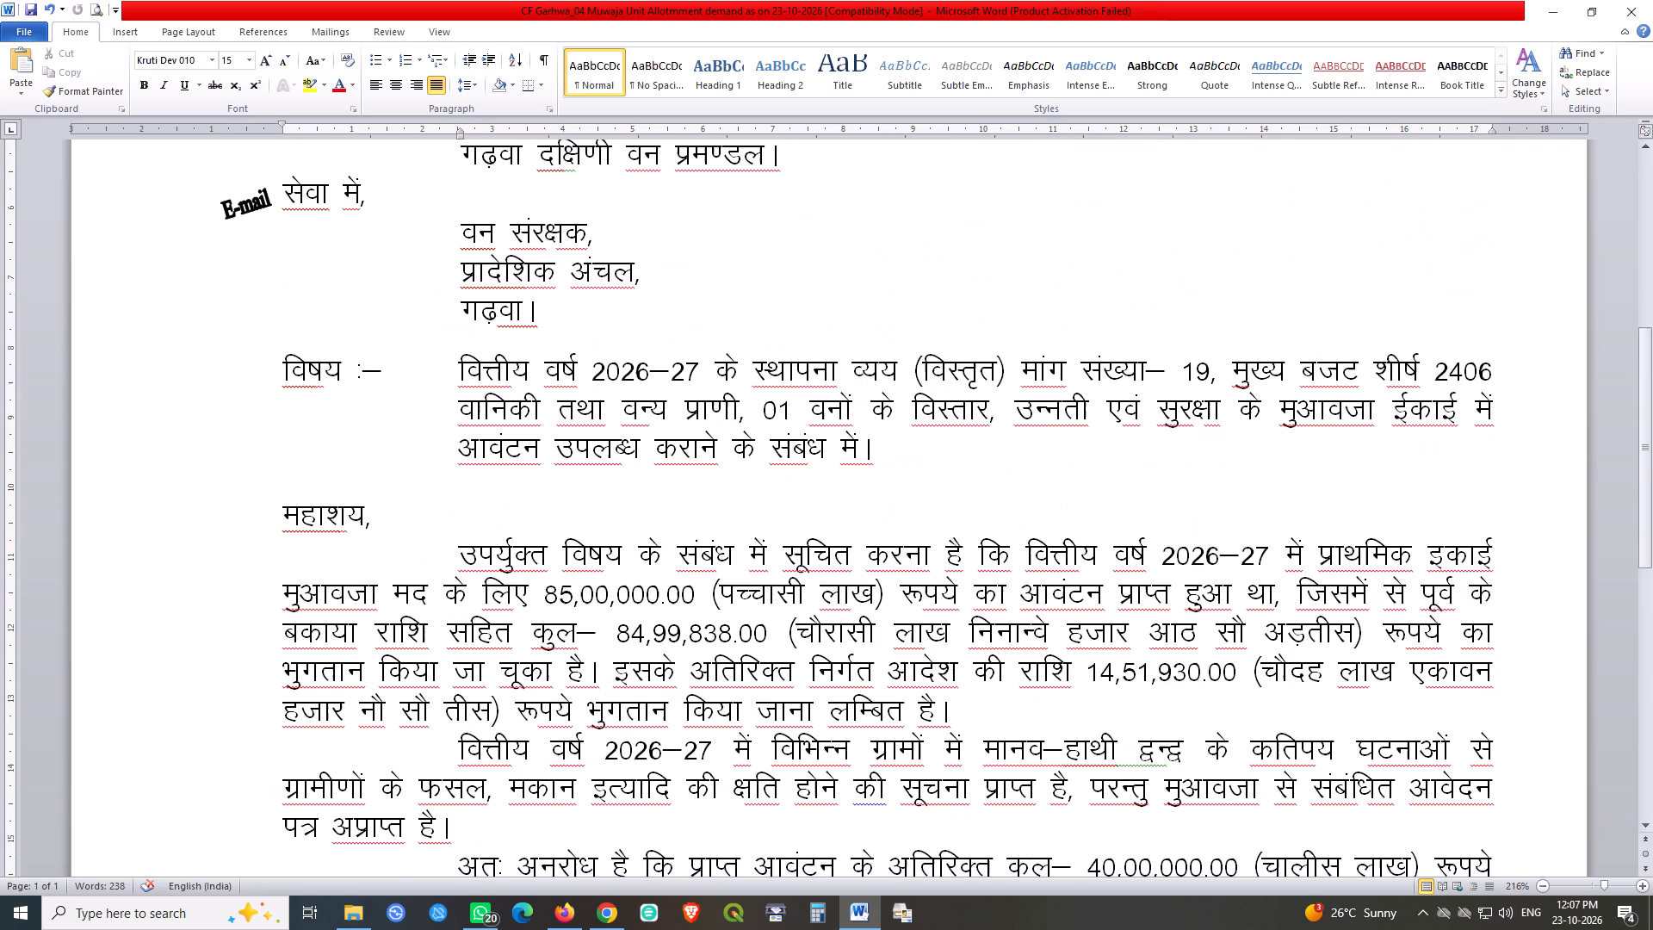
scroll(633, 630, "up", 1)
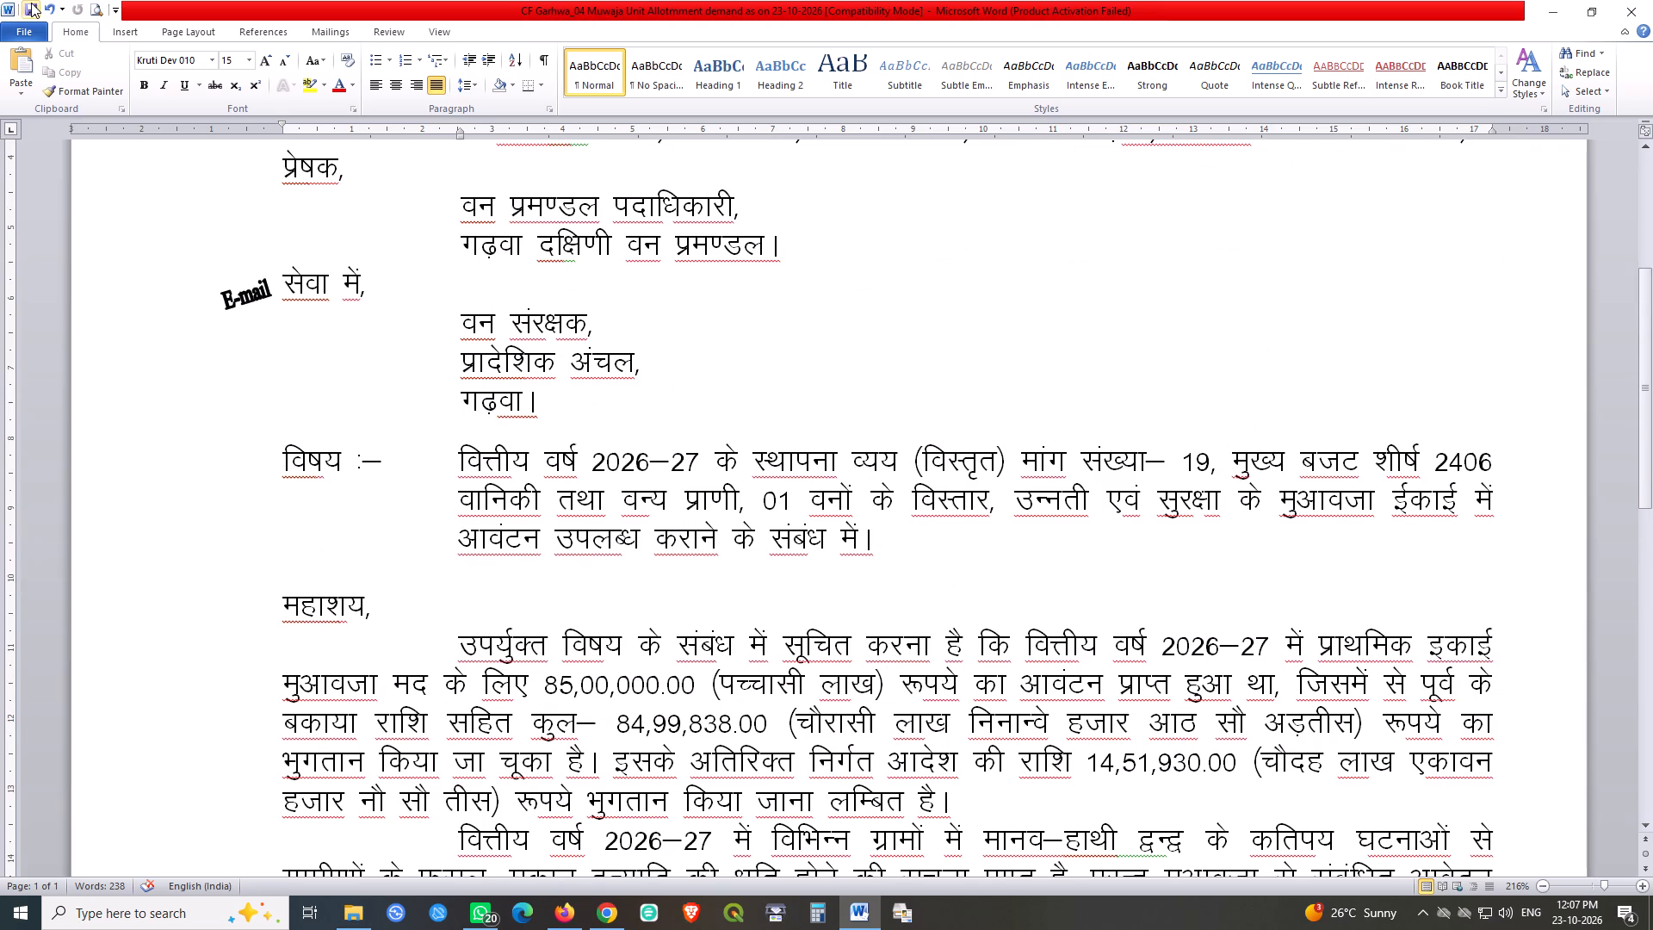
triple_click(31, 3)
Preview the letter, check the printer properties and page setup, and print one copy on the Brother DCP-L5510DN.
left_click(95, 10)
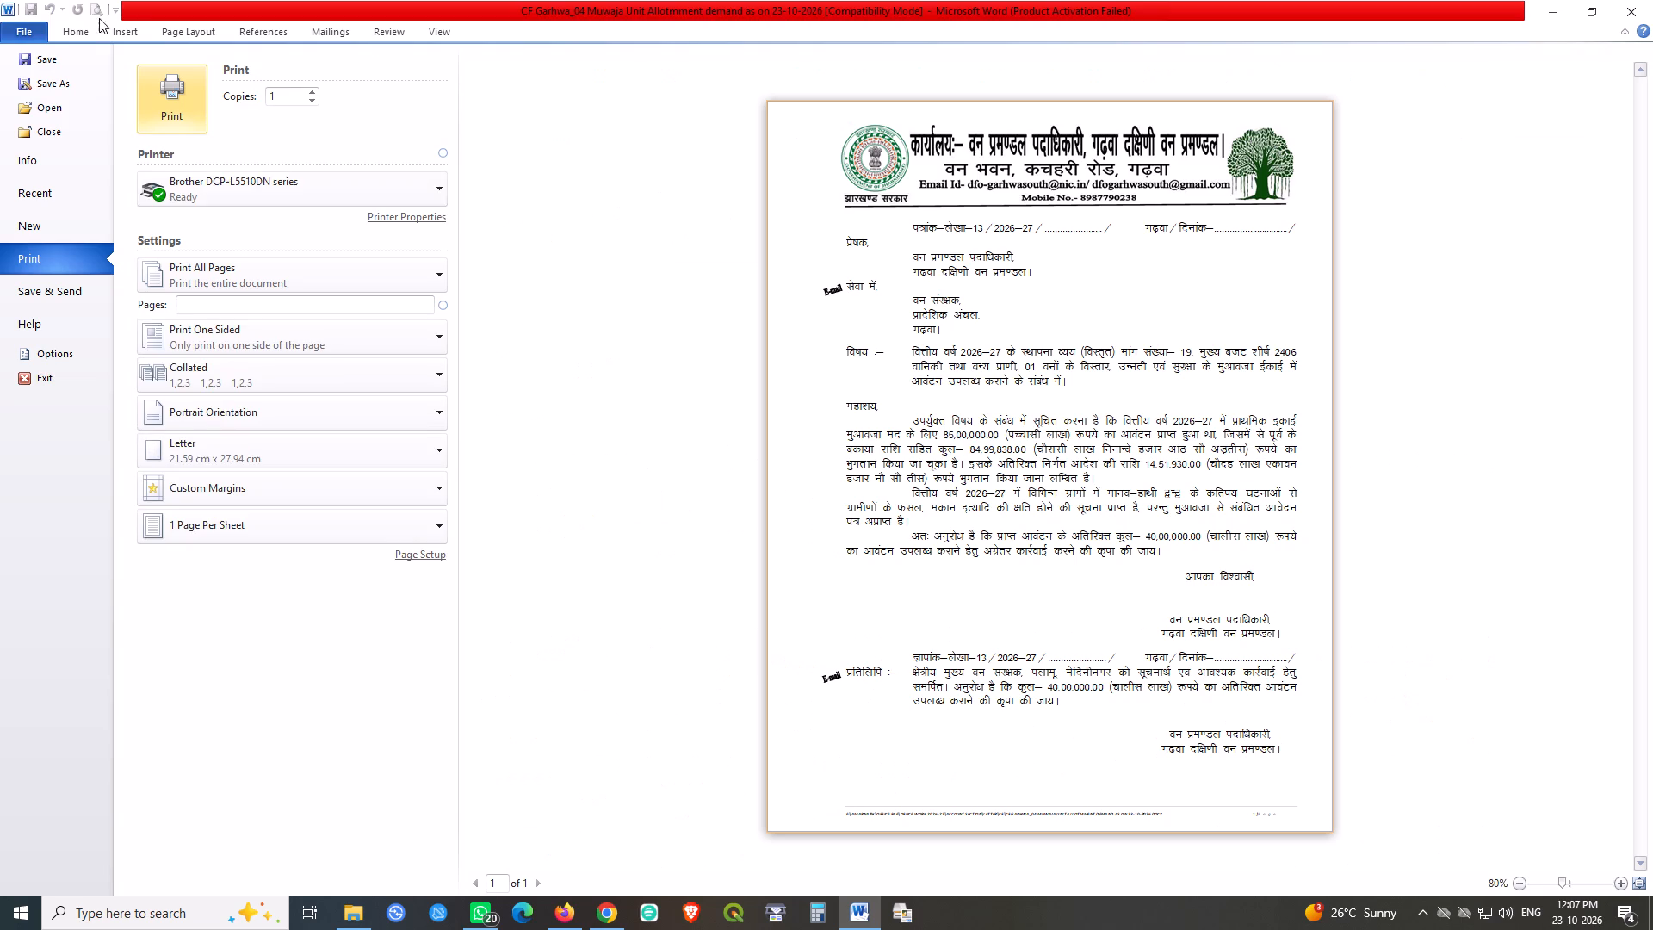
left_click(955, 412)
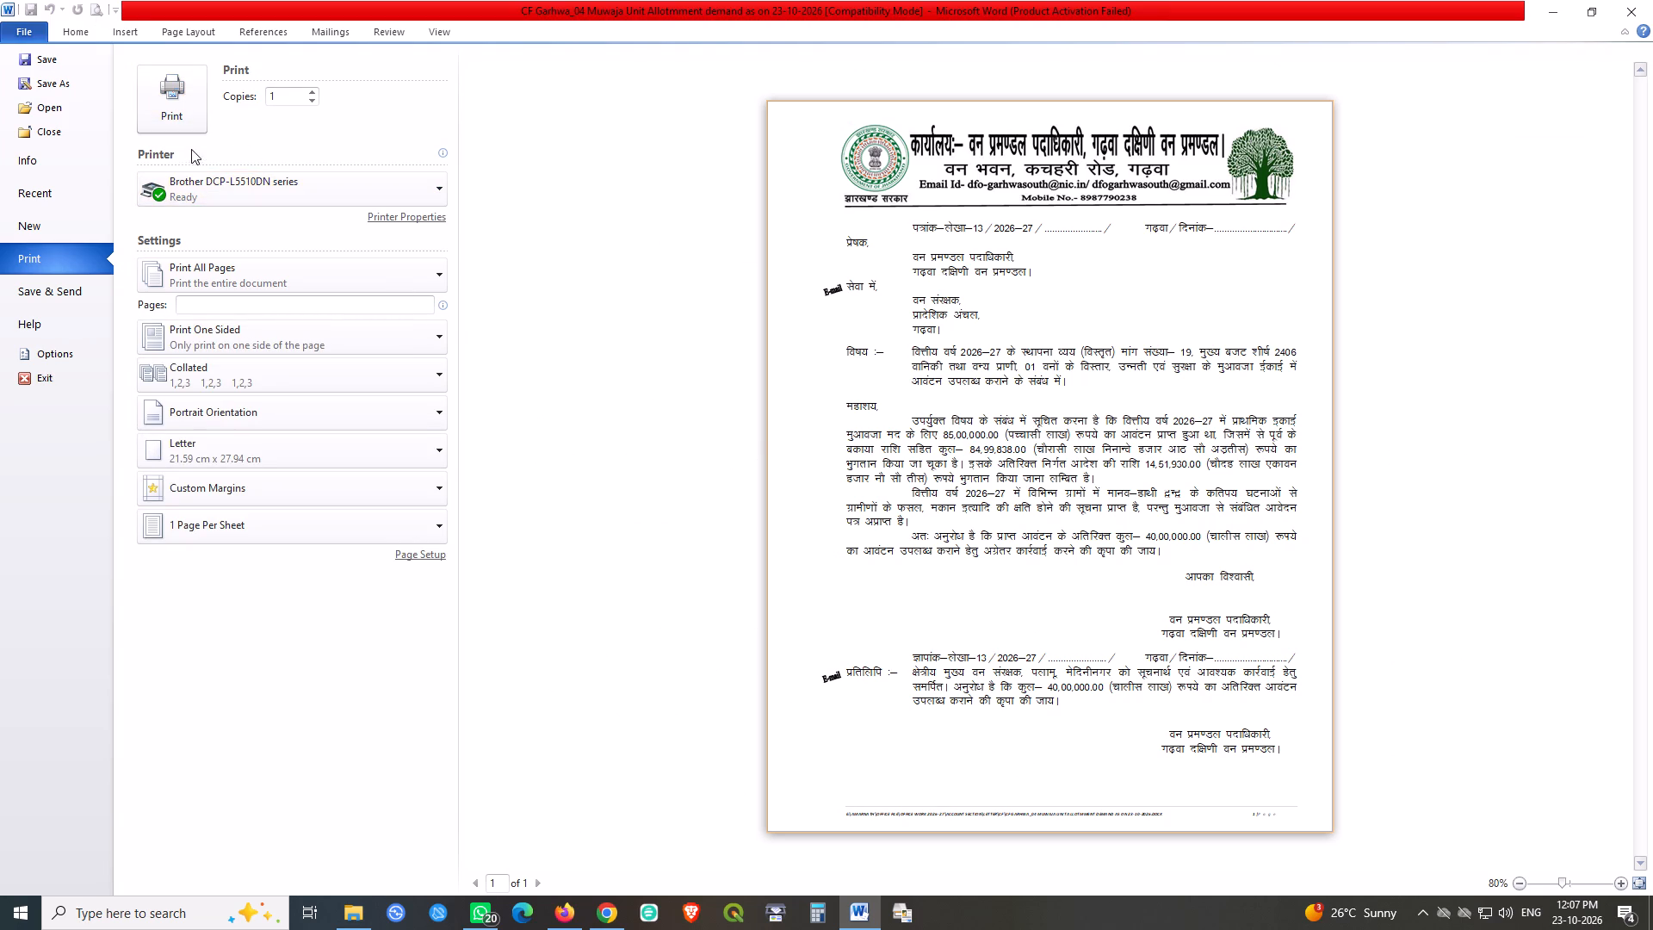
left_click(389, 219)
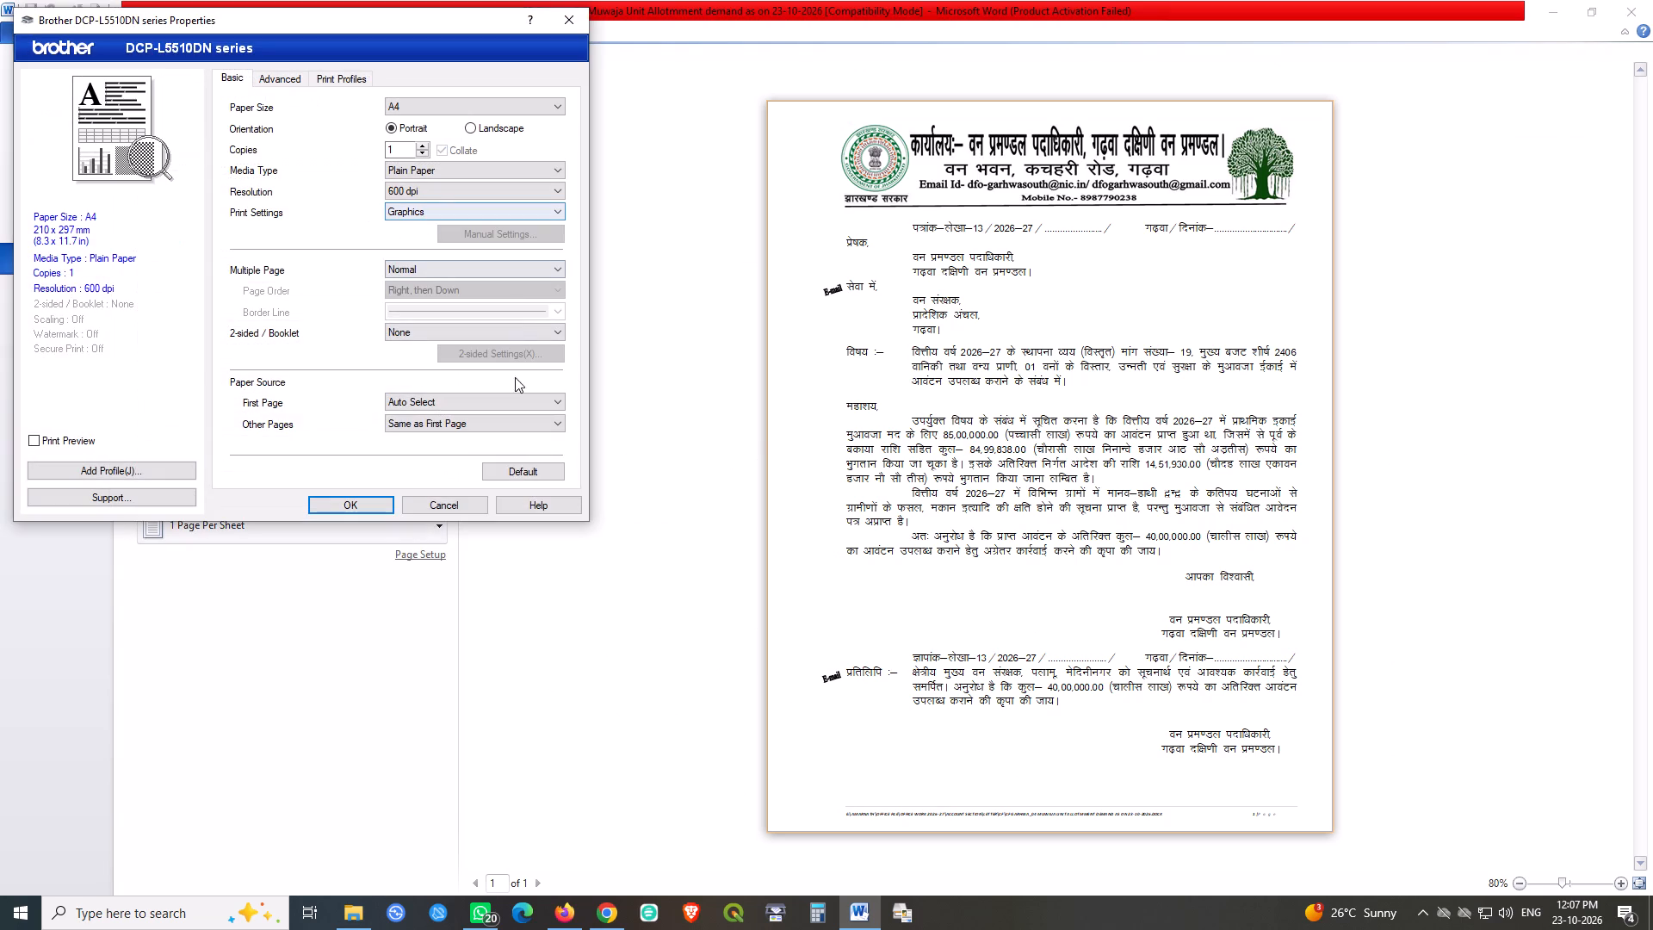
left_click(573, 26)
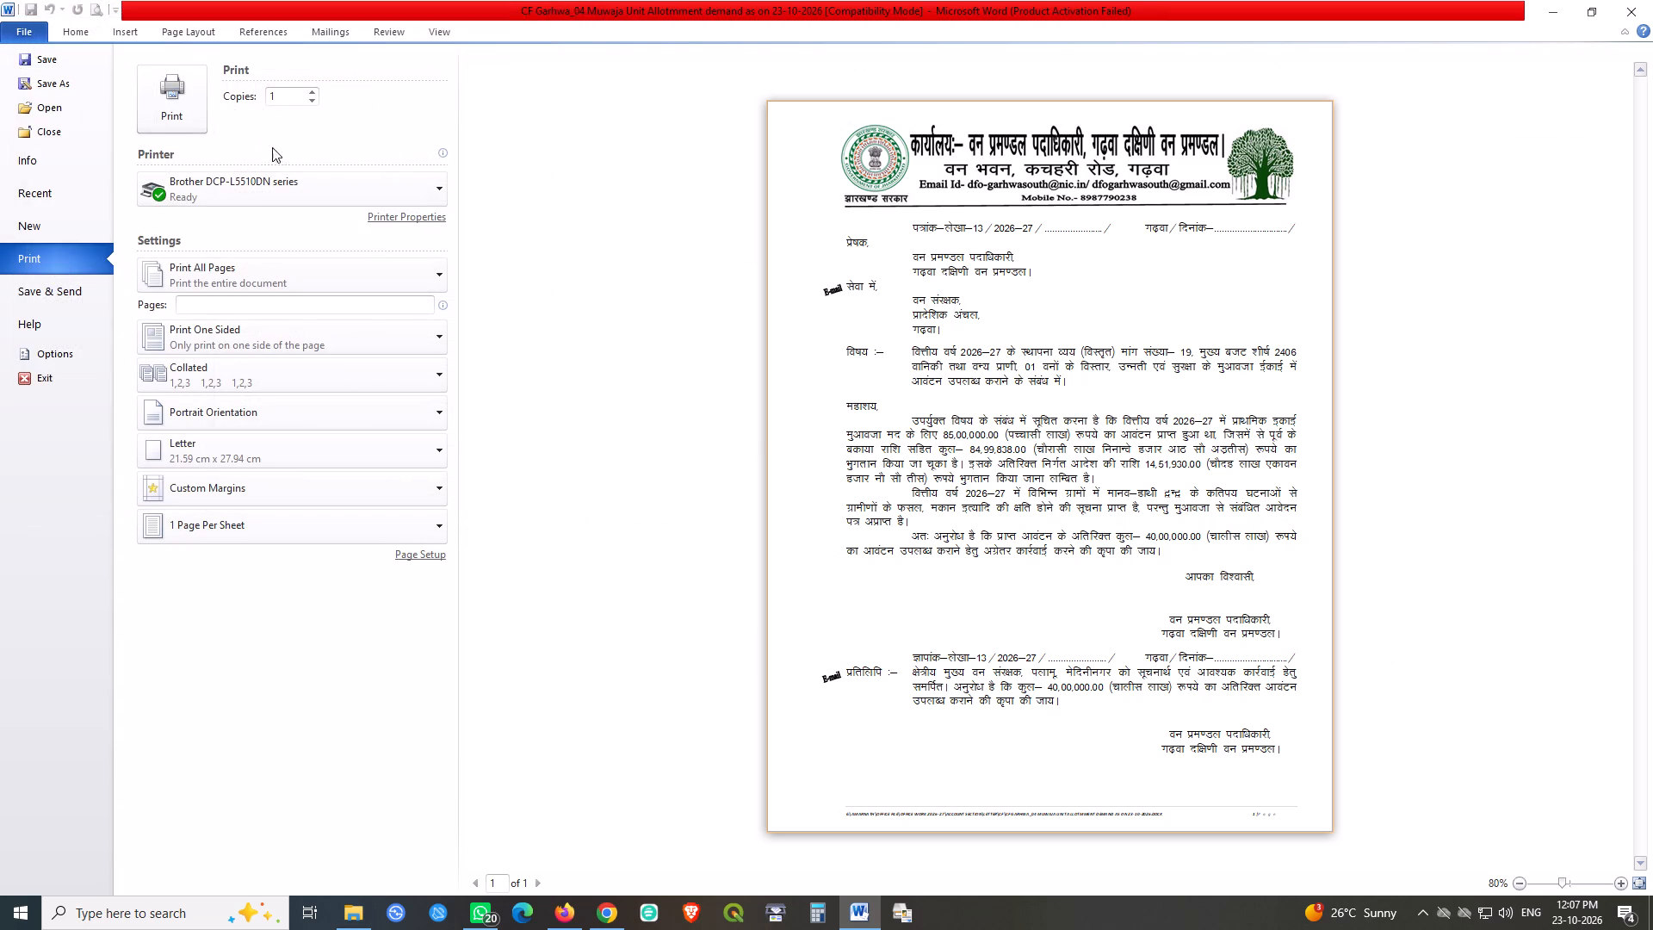
left_click(420, 549)
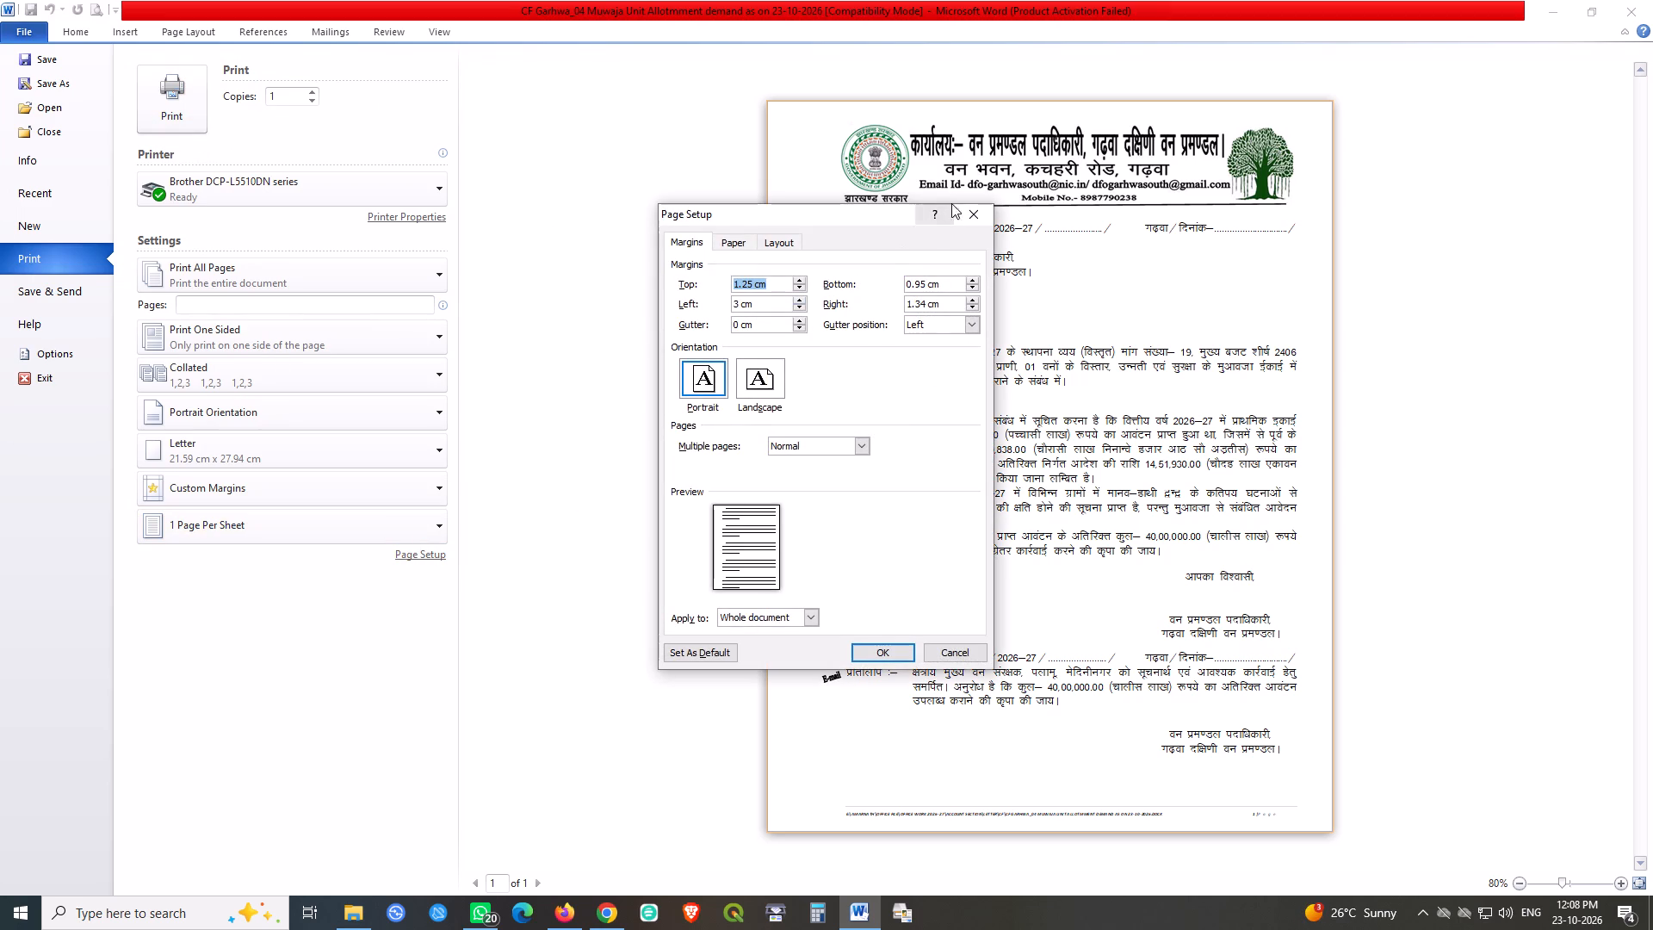
left_click(978, 220)
left_click(188, 105)
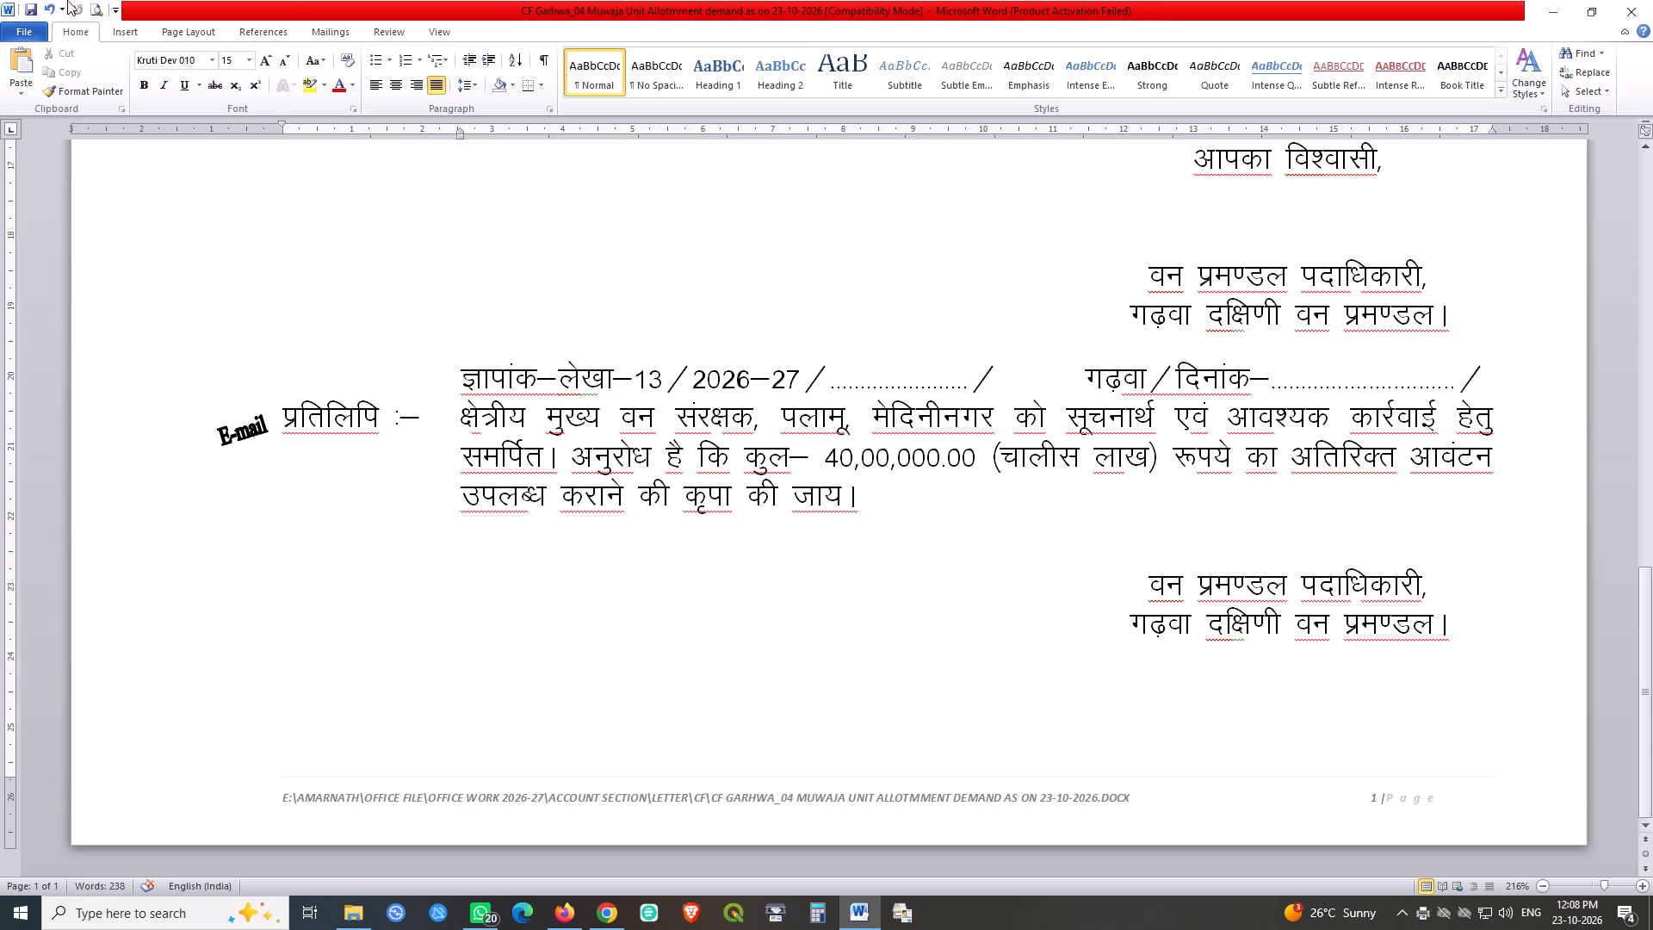
Save the letter.
double_click(34, 10)
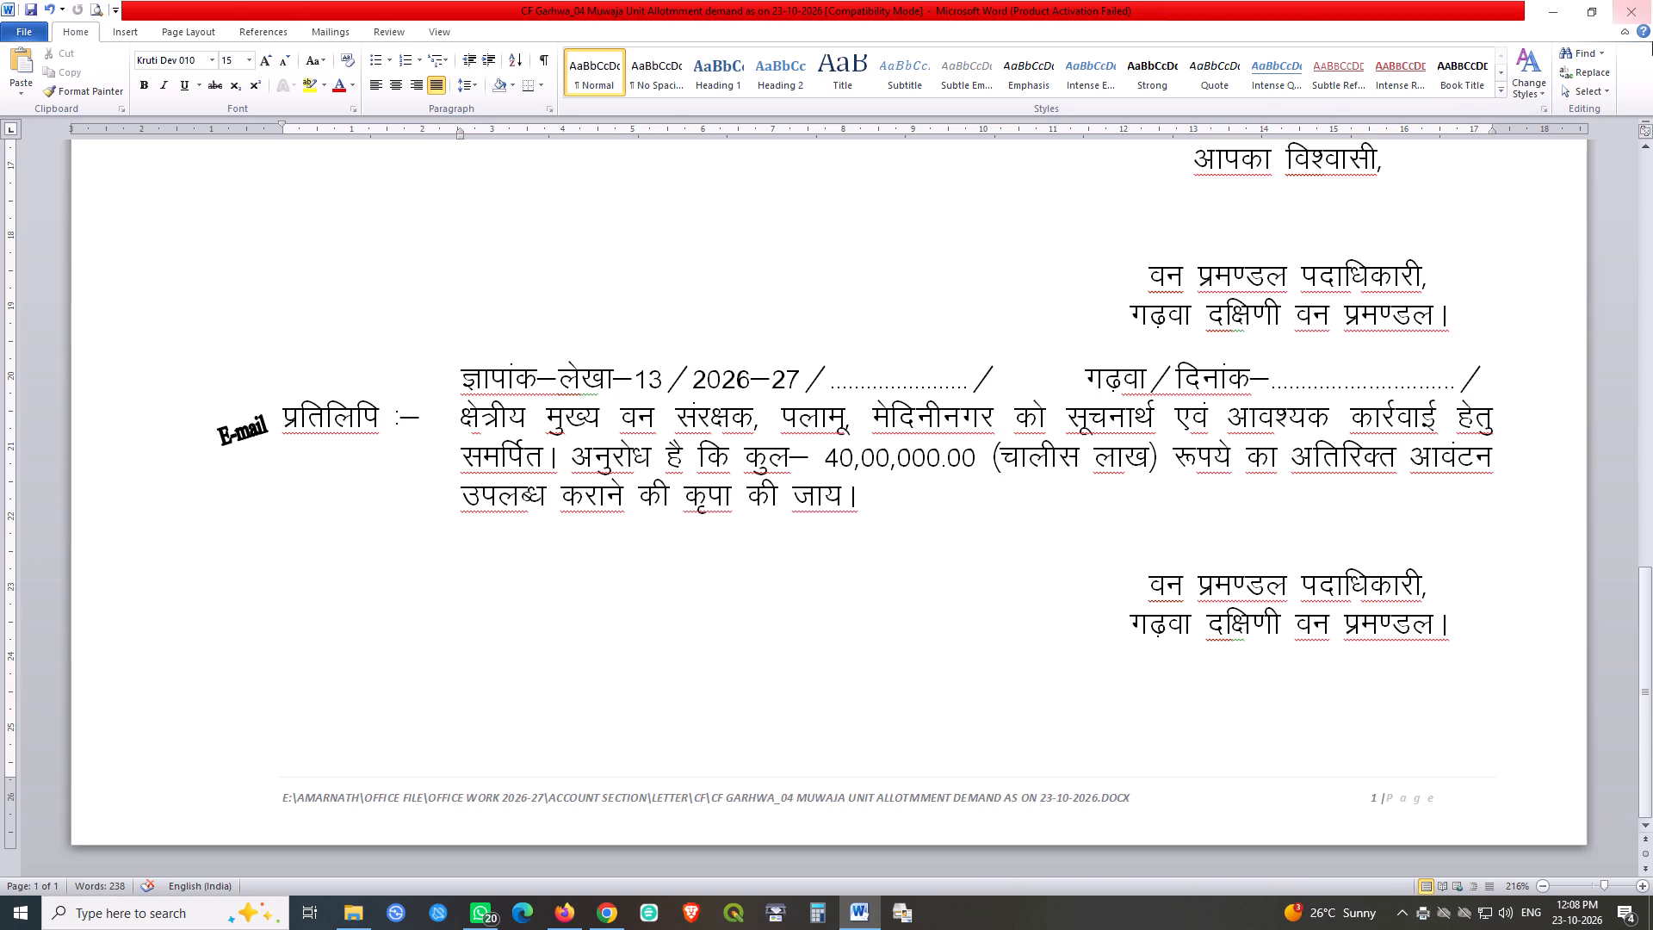
Minimize the letter and the CF folder window, and refresh the desktop.
left_click(1549, 12)
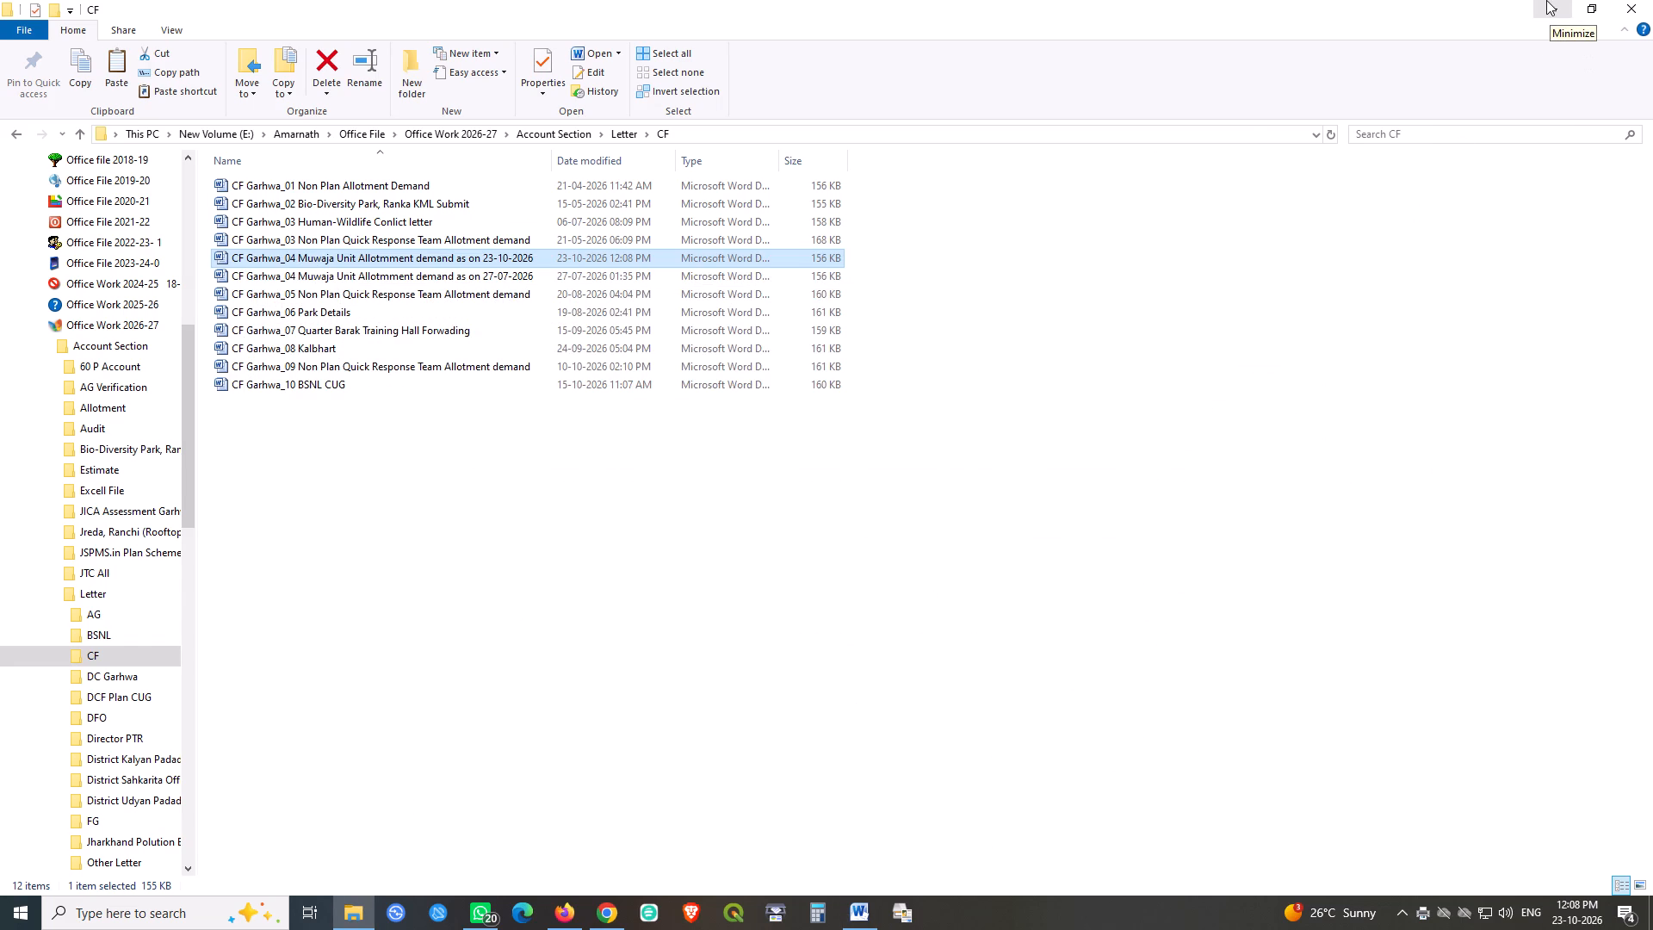
left_click(1546, 0)
right_click(1428, 121)
left_click(1465, 182)
right_click(1465, 182)
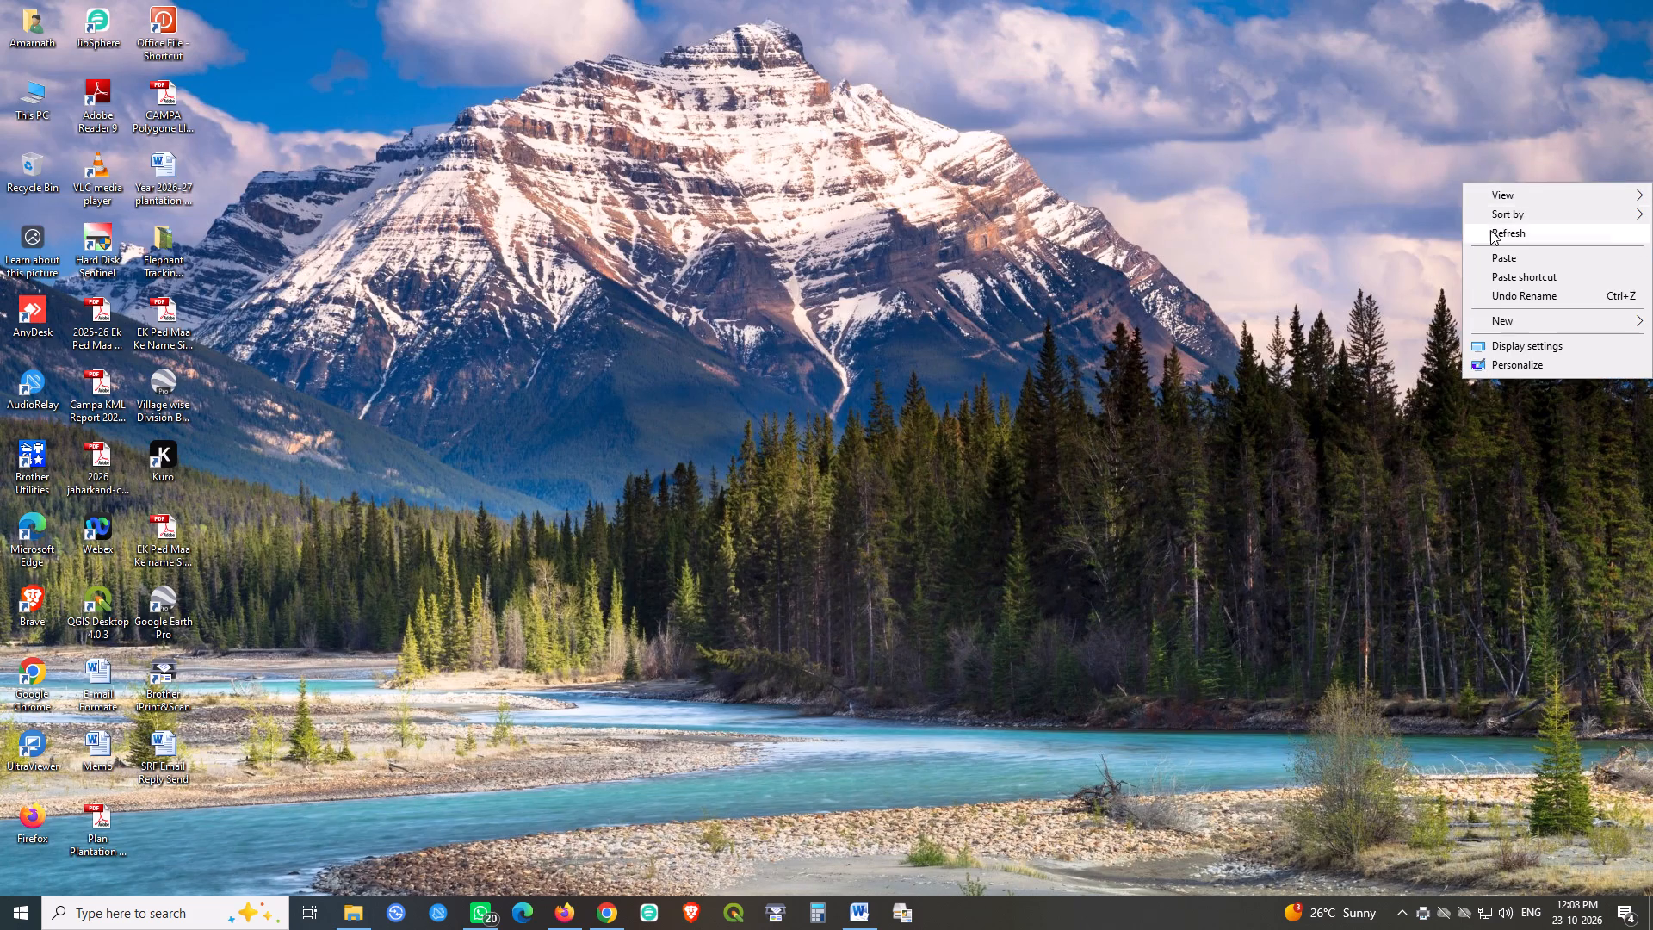
left_click(1492, 230)
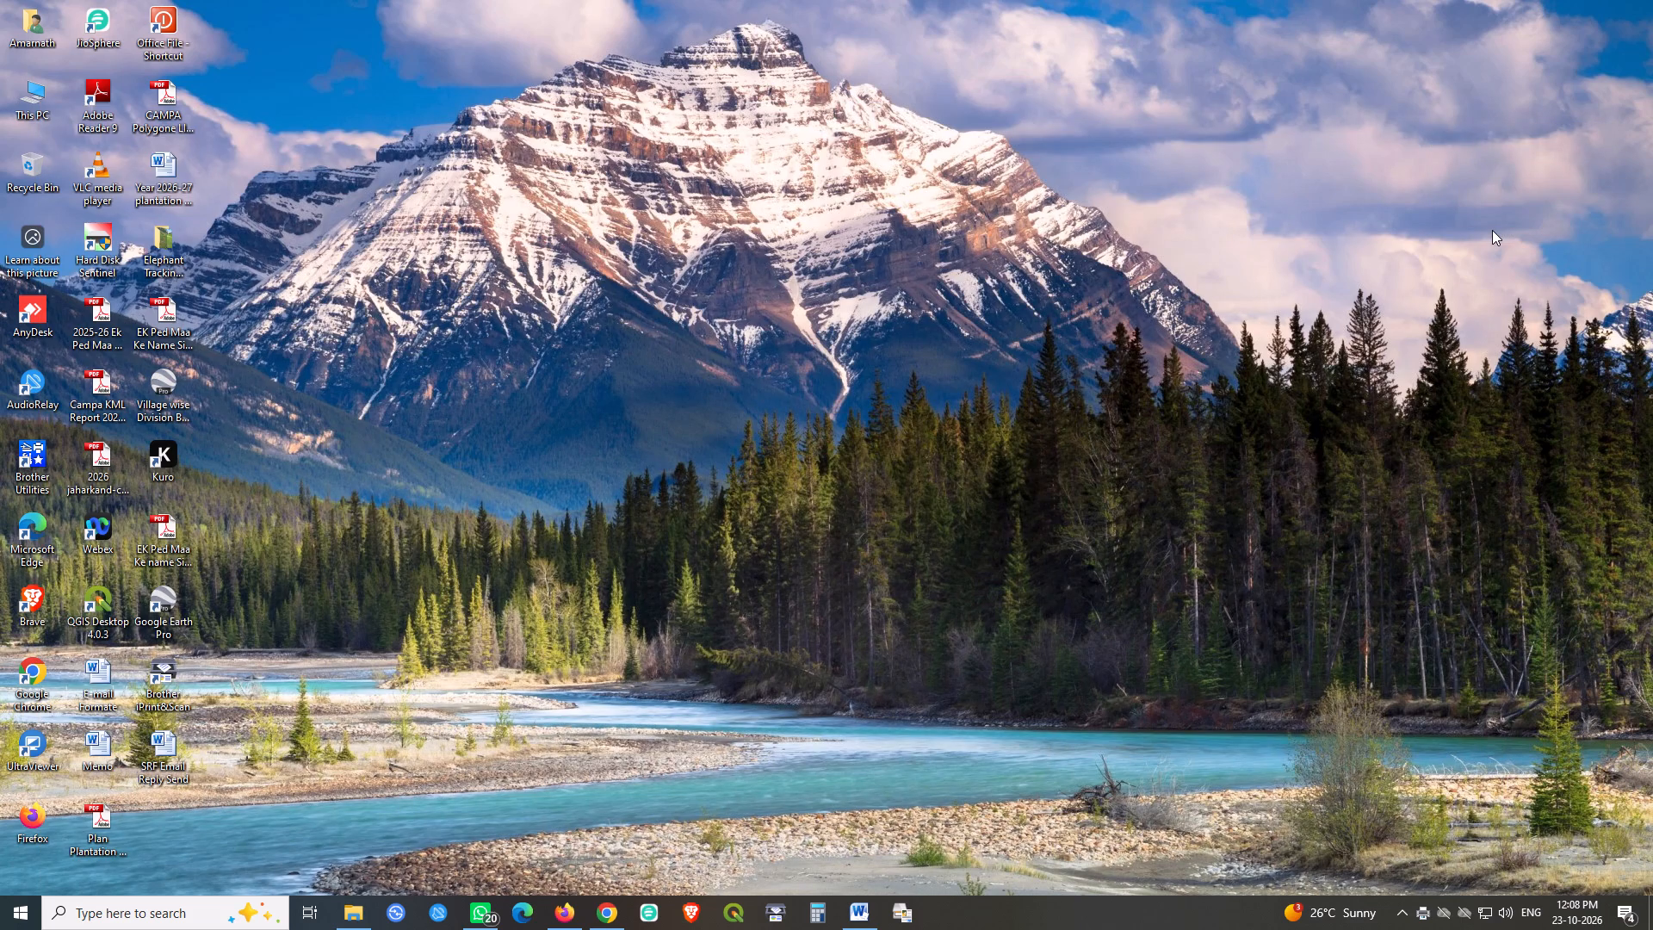